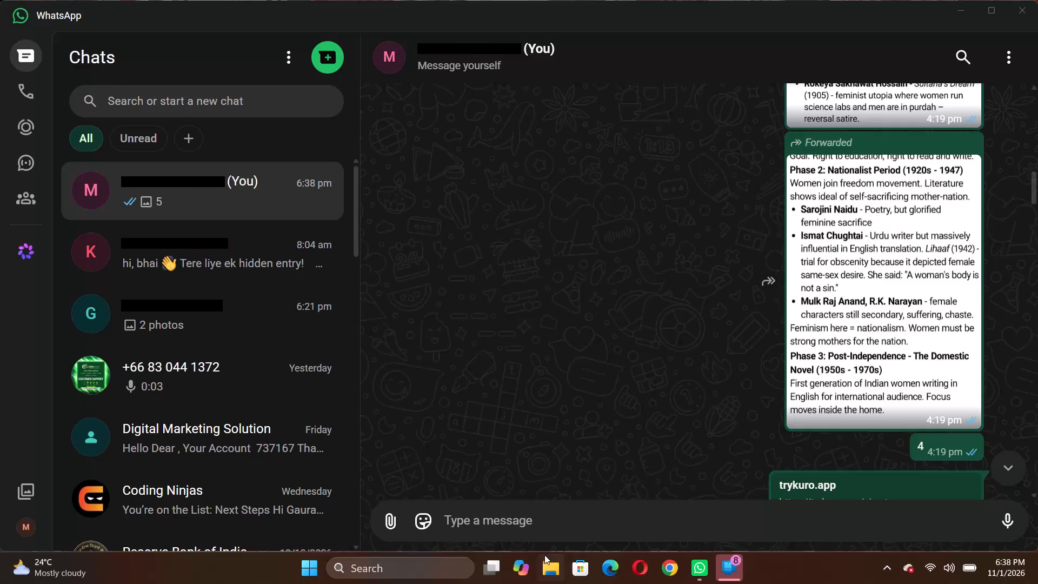
Switch to File Explorer and open the Downloads folder.
left_click(544, 555)
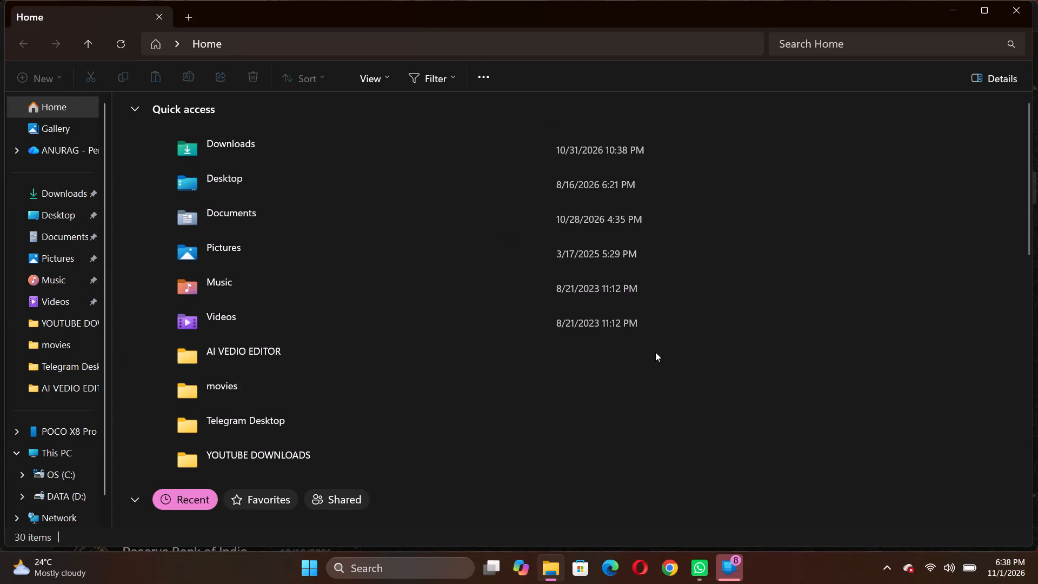
scroll(229, 471, "down", 3)
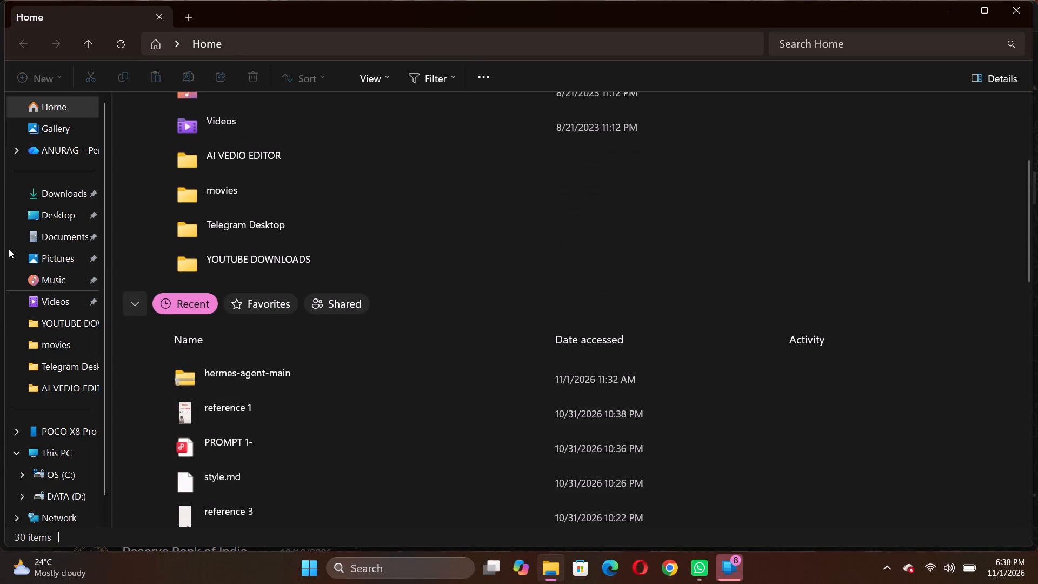
left_click(64, 198)
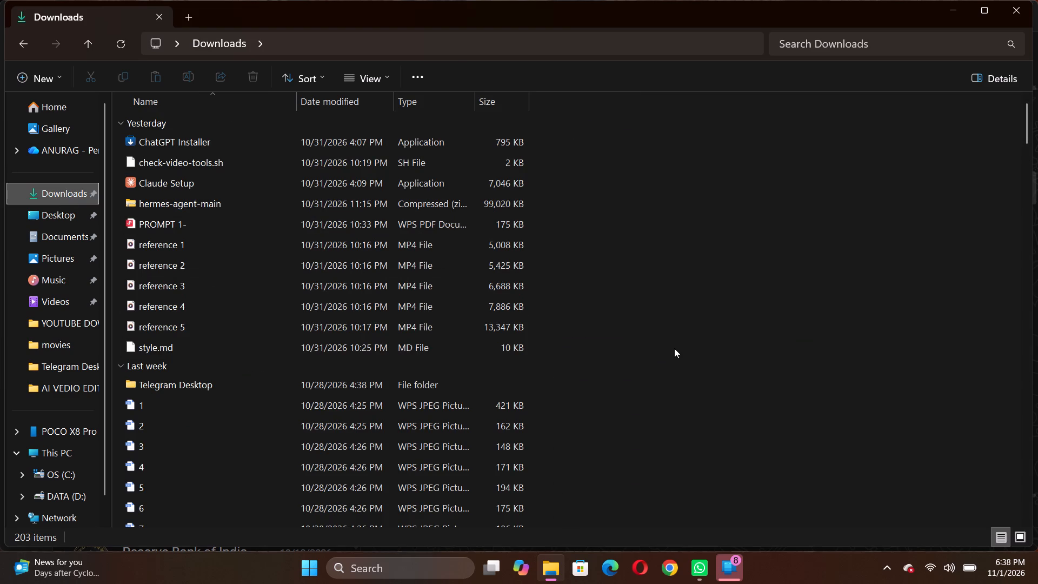
Select the files reference 1 through reference 5 together with style.md in the Downloads folder.
left_click_drag(674, 348, 543, 286)
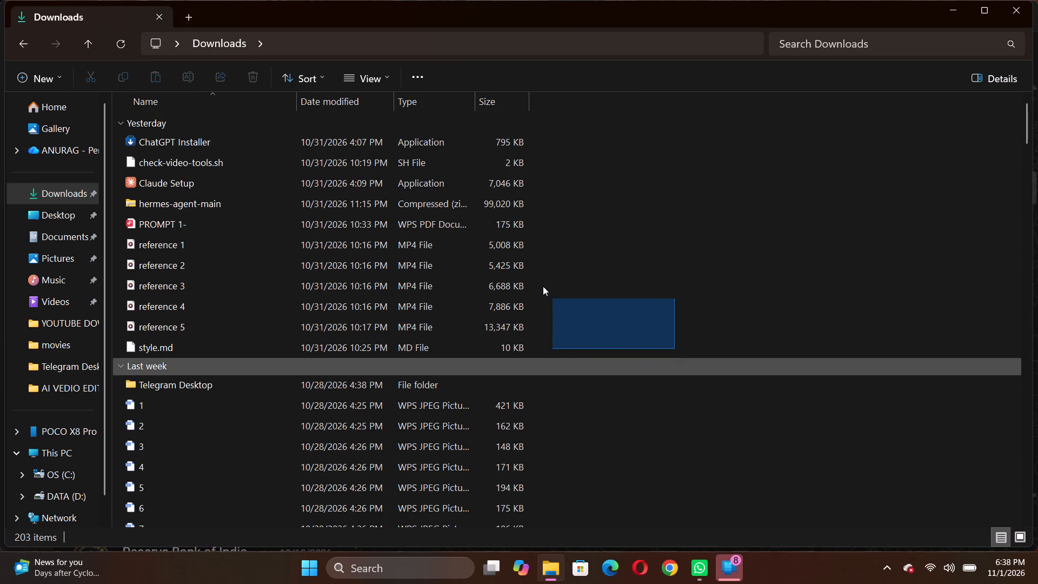
left_click_drag(543, 286, 480, 234)
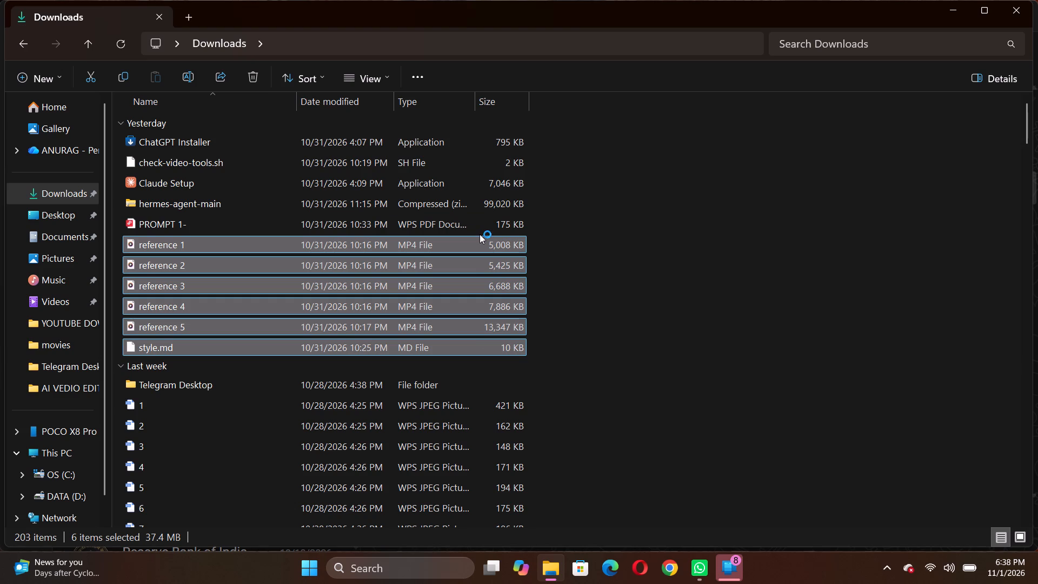
Delete the selected reference 1 through reference 5 videos and style.md from the Downloads folder.
key("Delete")
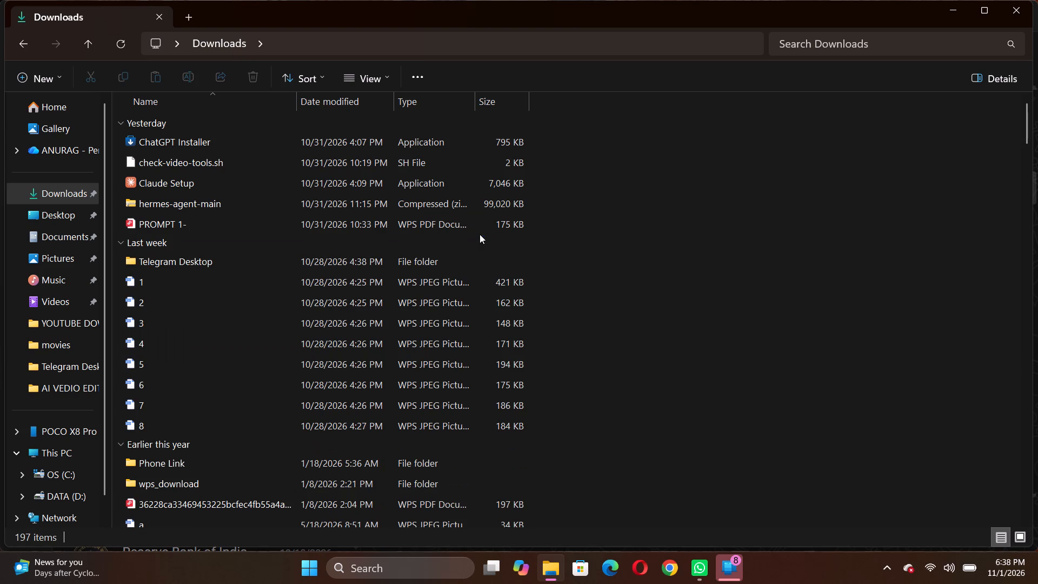
Delete the JPEG pictures 1 through 8 listed under Last week in the Downloads folder.
left_click_drag(720, 467, 716, 456)
left_click_drag(716, 456, 640, 422)
left_click_drag(616, 426, 568, 415)
left_click_drag(568, 415, 477, 277)
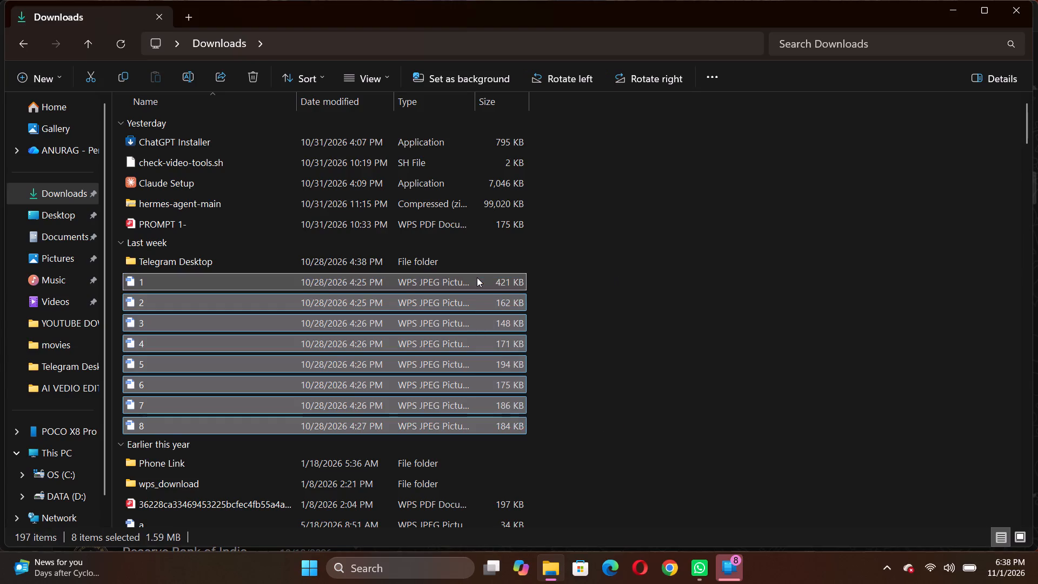
key("Insert")
key("Delete")
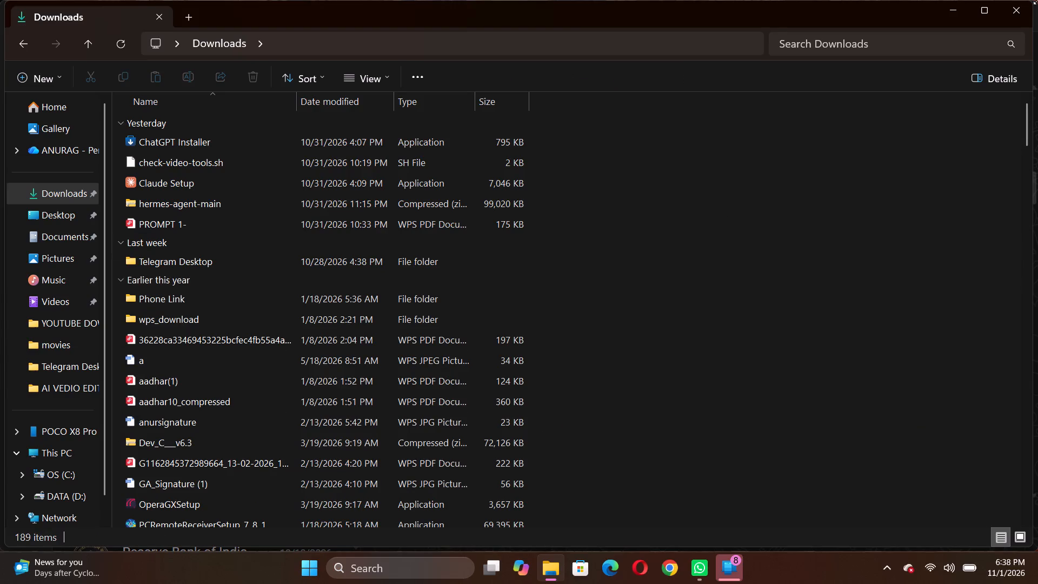
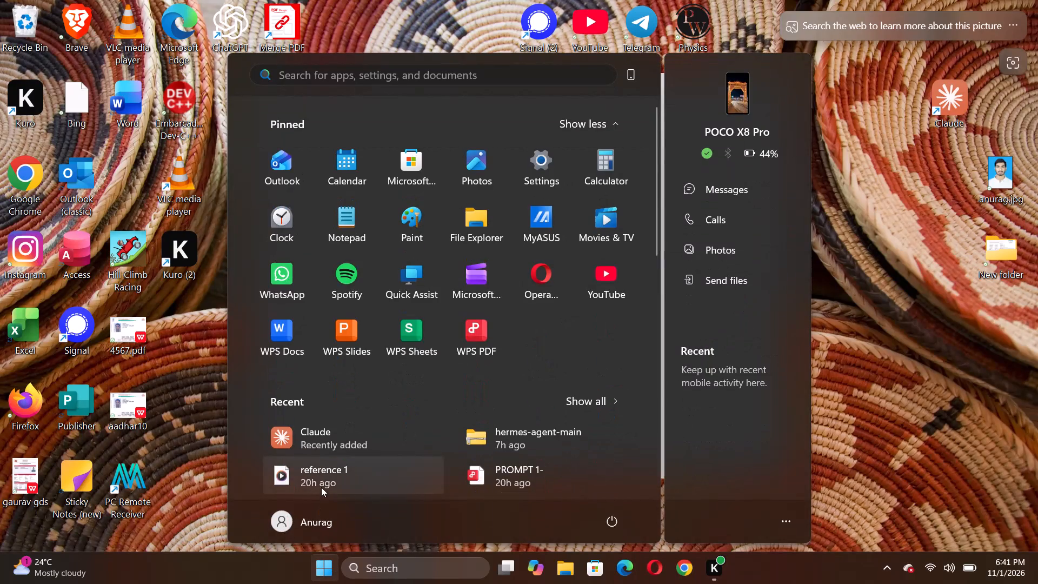
Search the installed apps for "word" and launch Microsoft Word 2010.
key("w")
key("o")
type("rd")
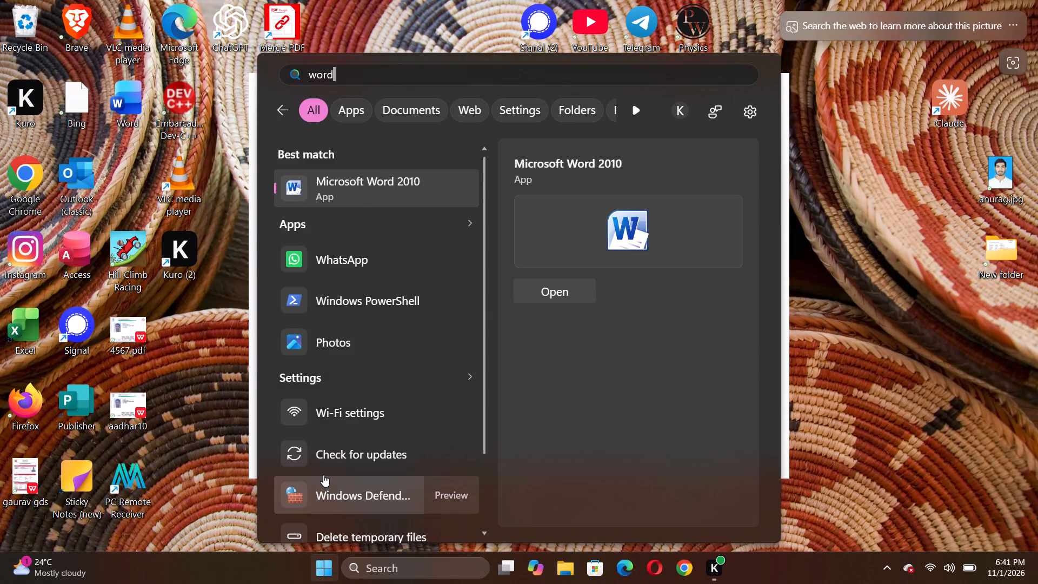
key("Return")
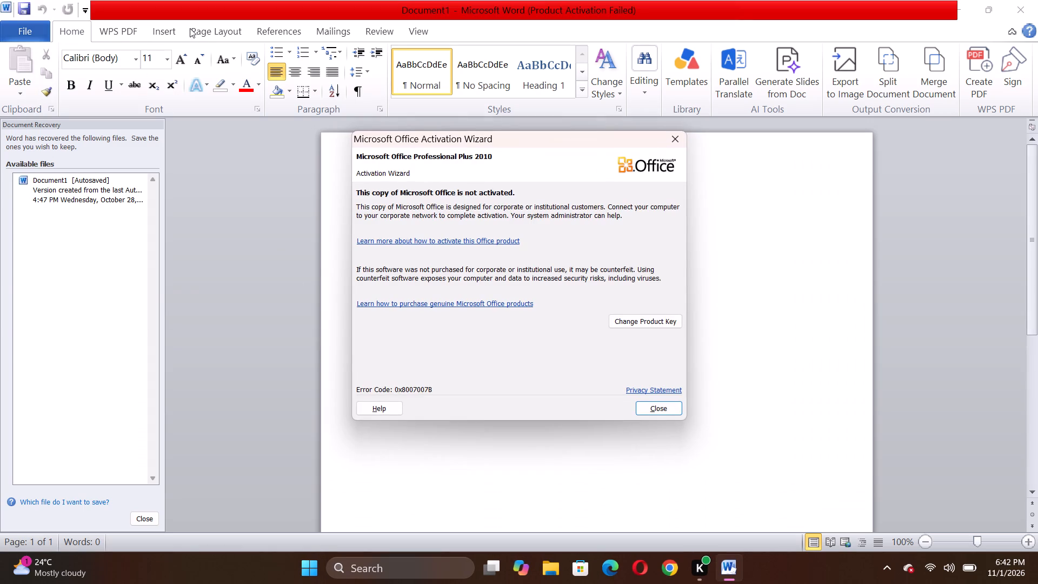
Dismiss the Microsoft Office Activation Wizard.
left_click(681, 142)
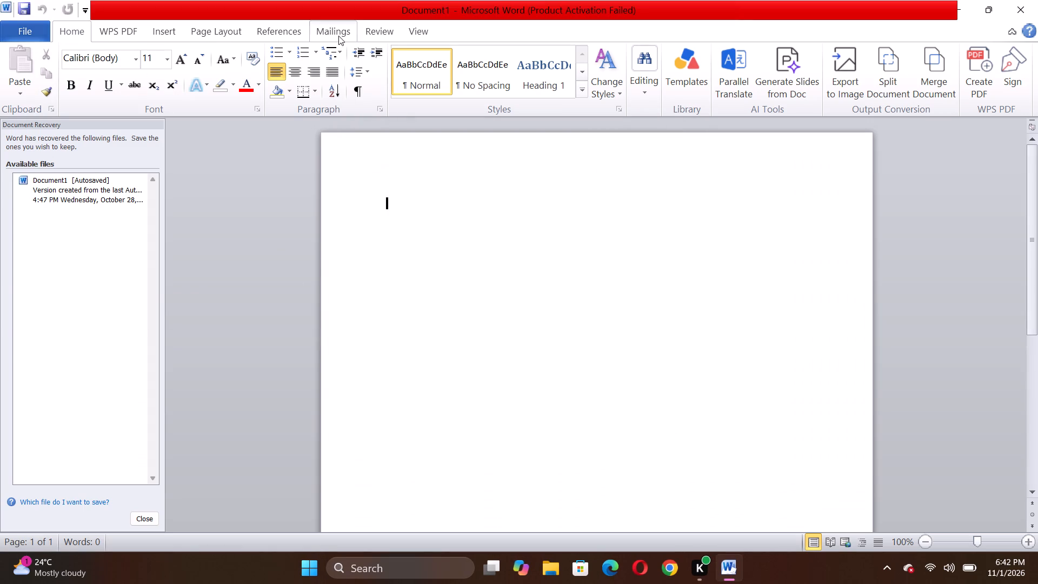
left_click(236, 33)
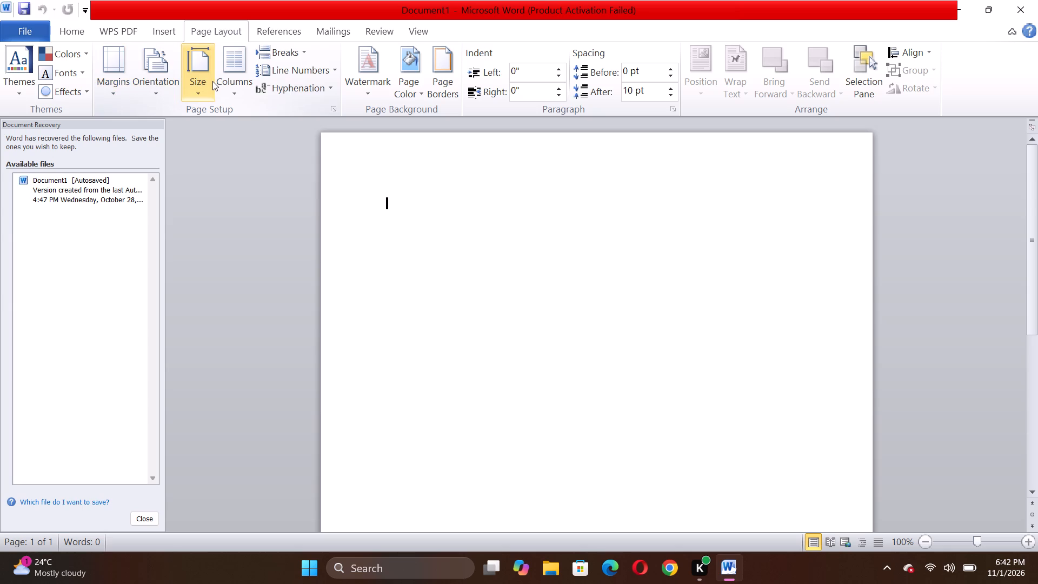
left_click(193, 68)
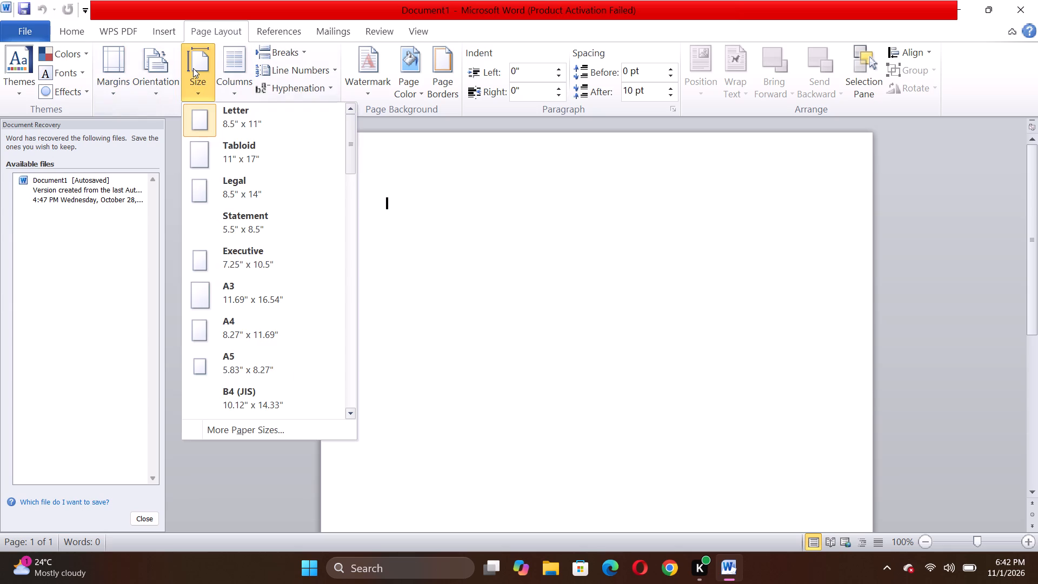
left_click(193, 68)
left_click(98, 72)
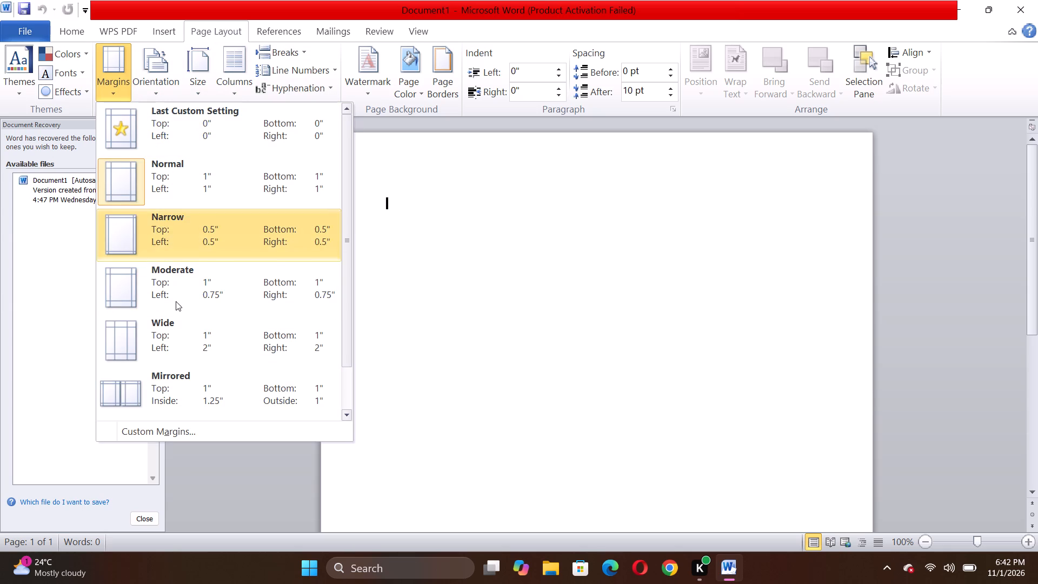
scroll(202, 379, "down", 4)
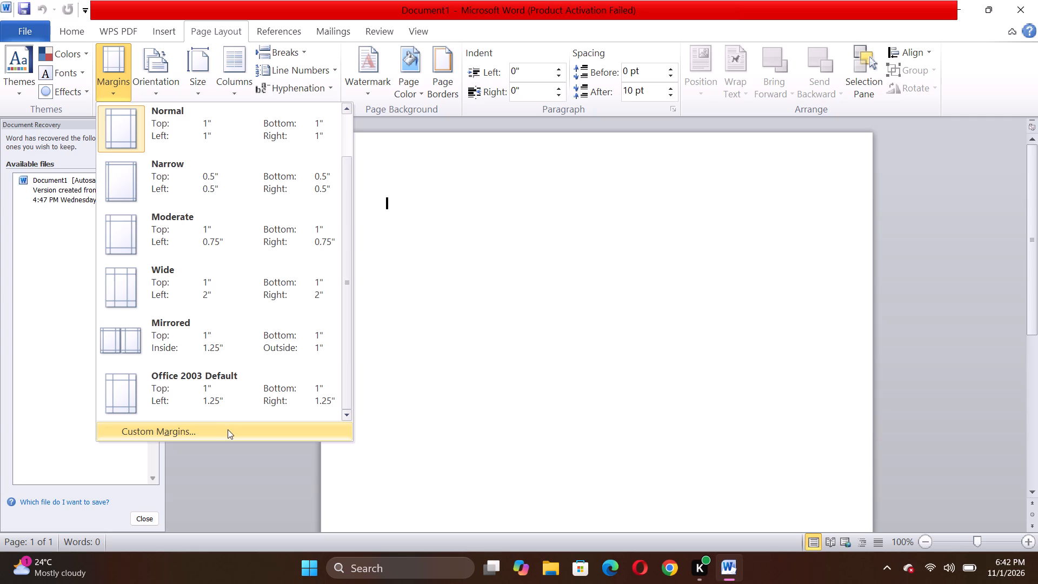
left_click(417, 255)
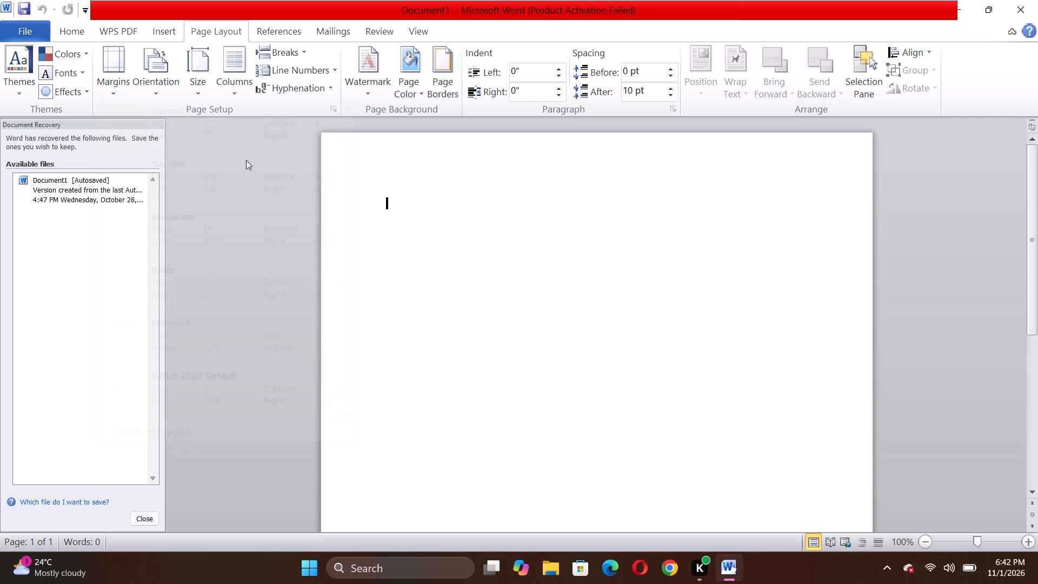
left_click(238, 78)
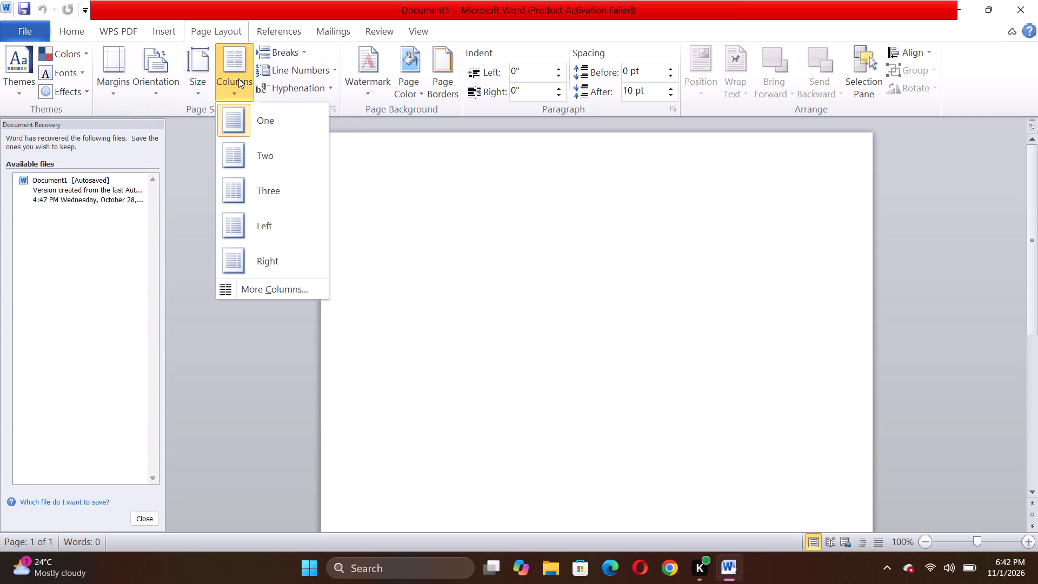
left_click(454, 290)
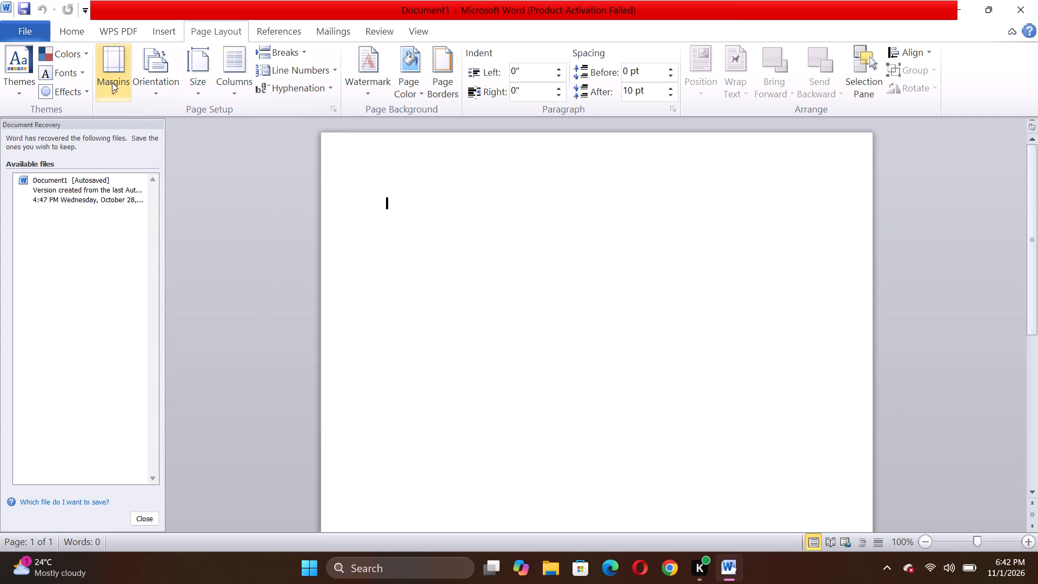
Apply the Last Custom Setting margins, with 0" on all four sides of the page.
left_click(112, 81)
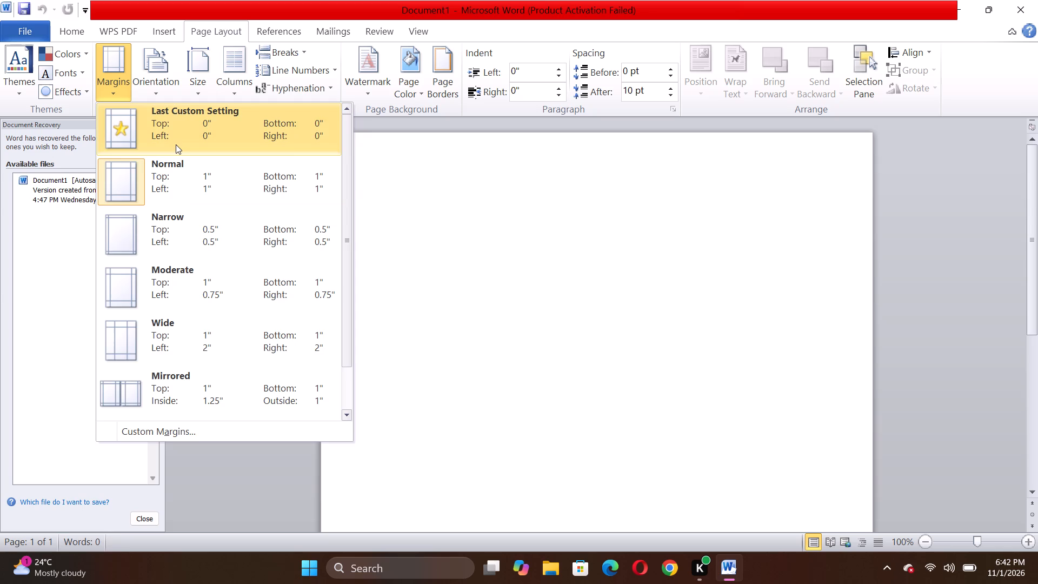
left_click(176, 144)
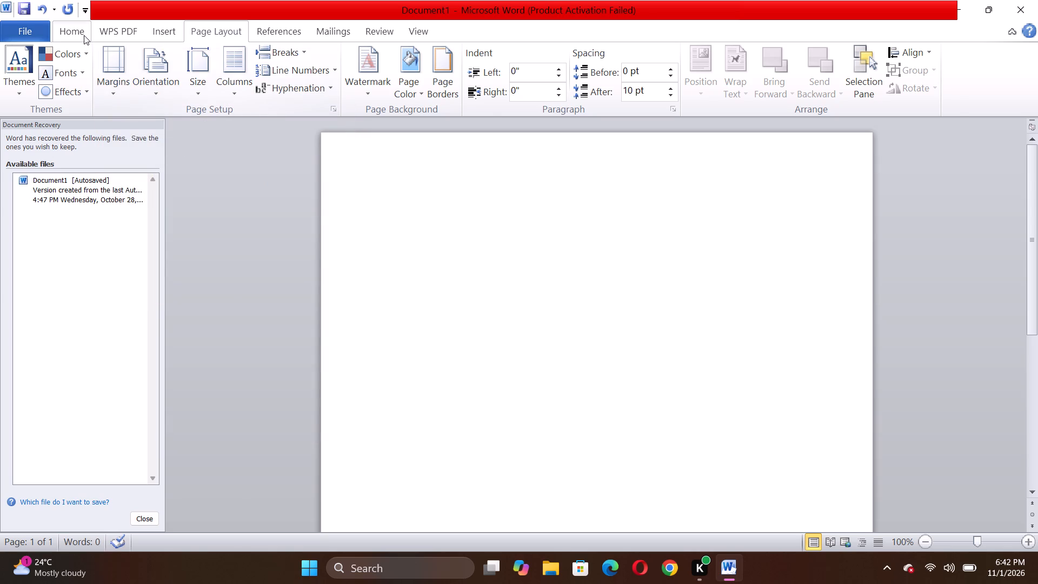
Insert picture 1 from the Downloads folder into the blank document.
left_click(84, 34)
left_click(160, 30)
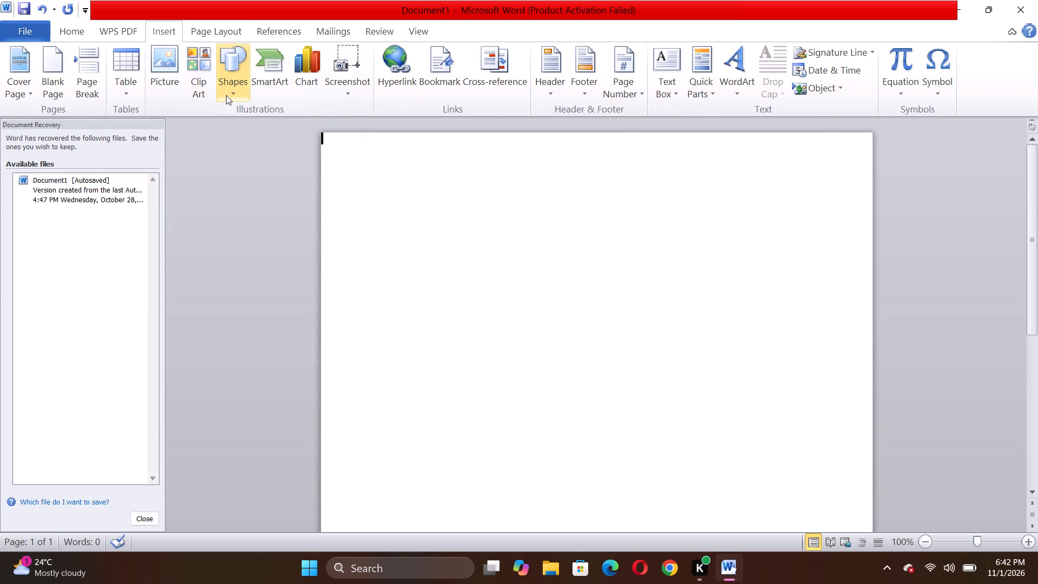
left_click(173, 82)
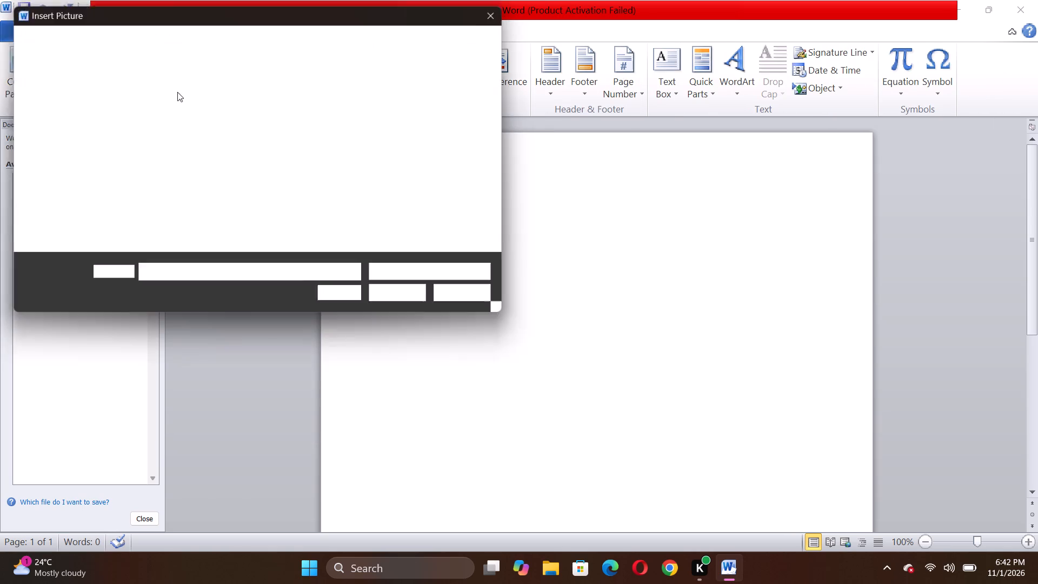
left_click(65, 124)
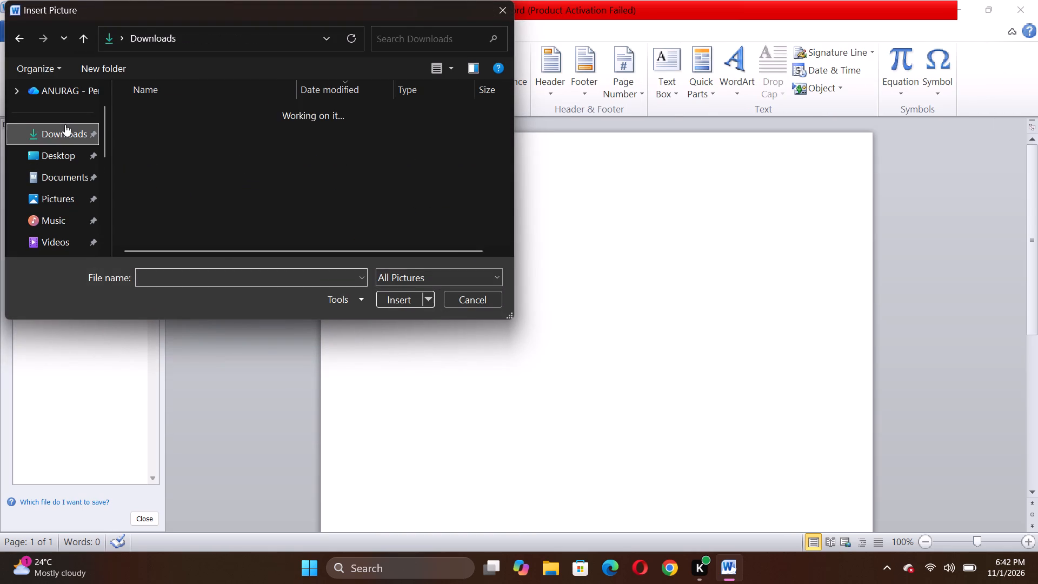
scroll(287, 201, "down", 3)
left_click(261, 166)
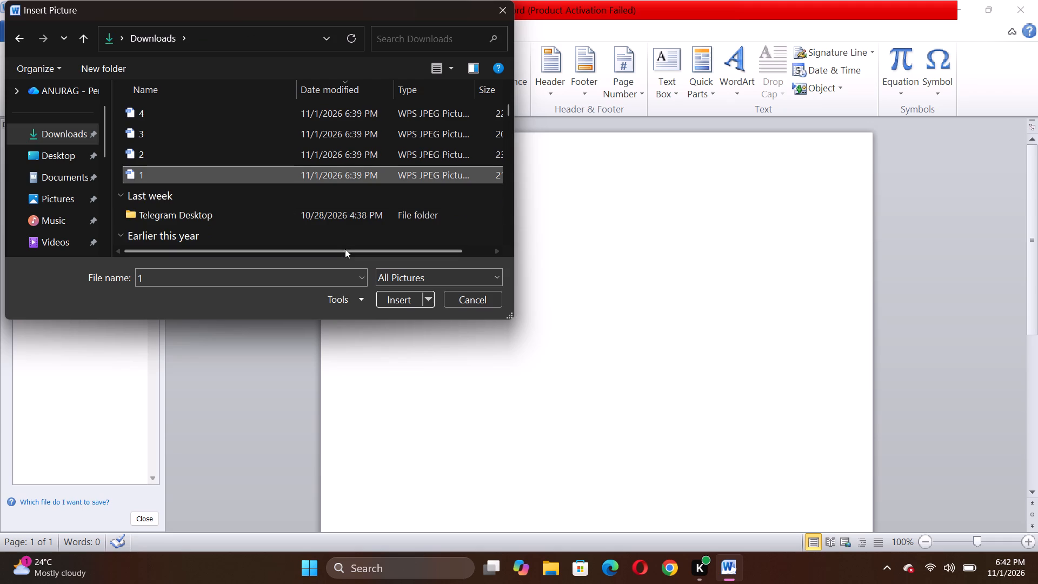
left_click(397, 295)
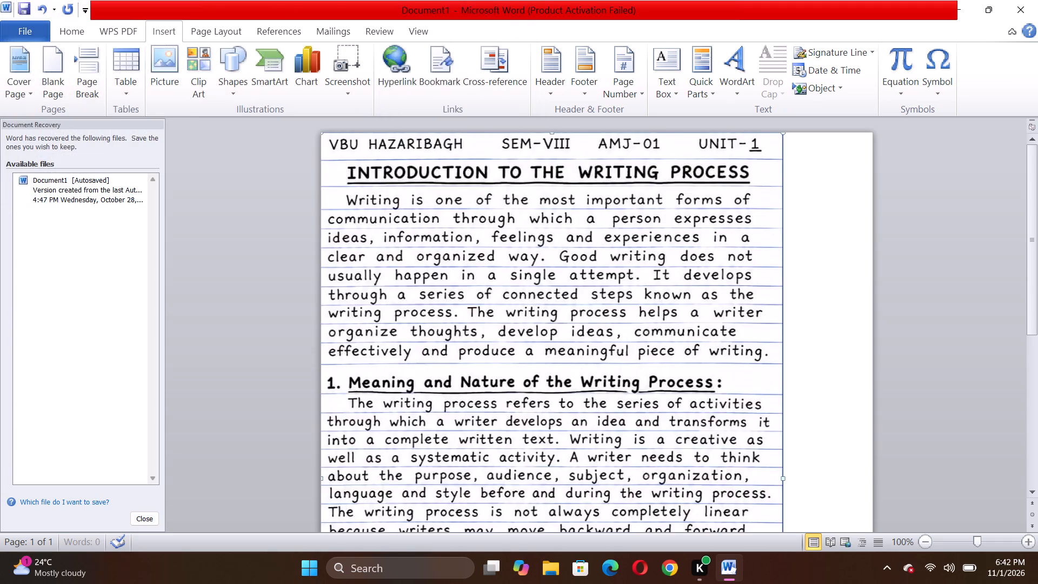
Shrink the inserted picture to about 2.7" high and 2.8" wide, then deselect it.
scroll(515, 302, "down", 19)
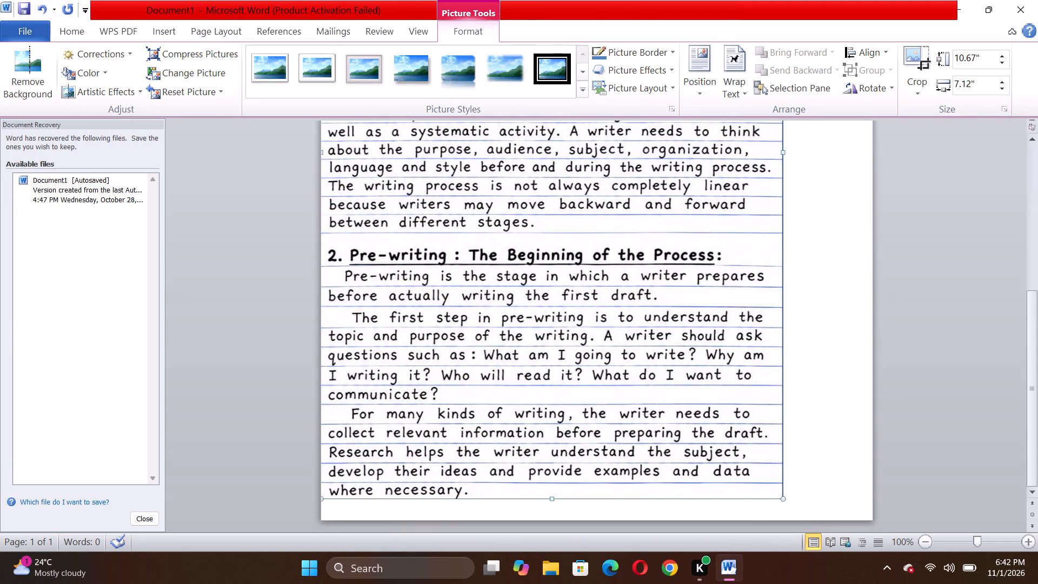
left_click_drag(782, 500, 565, 169)
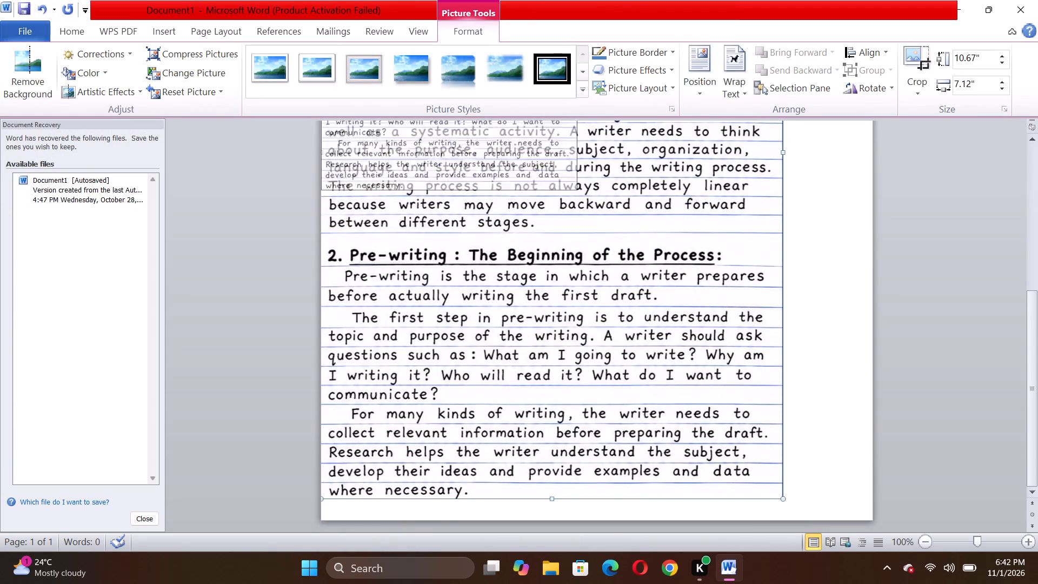
left_click_drag(565, 169, 498, 116)
scroll(503, 233, "up", 5)
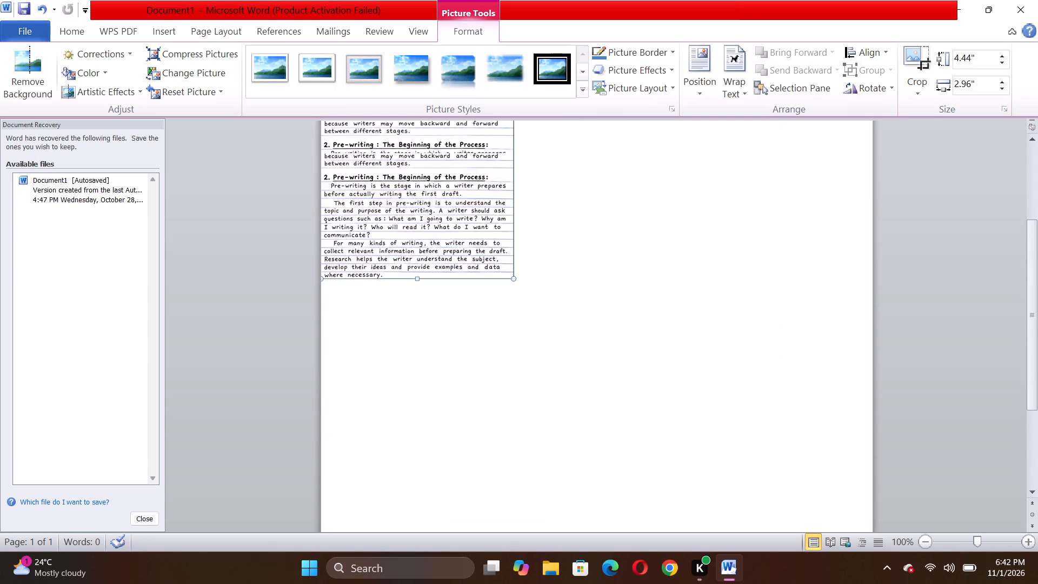
scroll(504, 233, "up", 4)
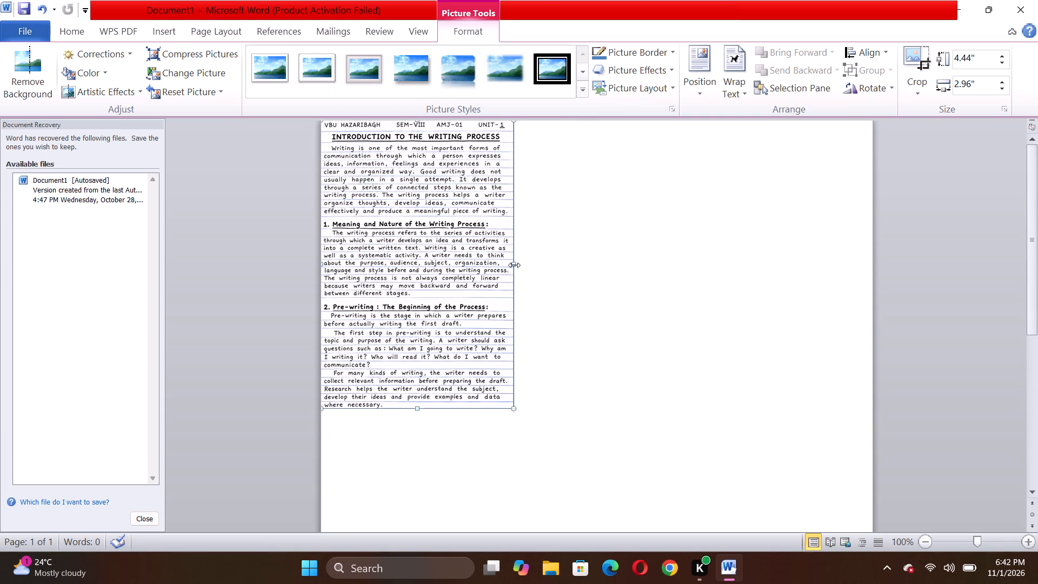
left_click_drag(514, 265, 504, 262)
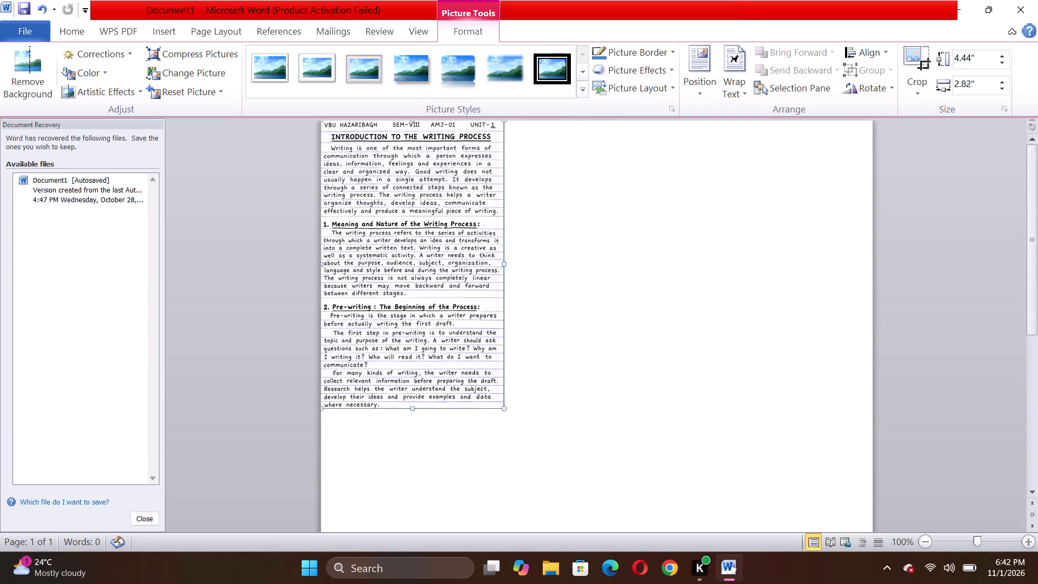
left_click_drag(412, 408, 412, 402)
left_click_drag(412, 402, 407, 295)
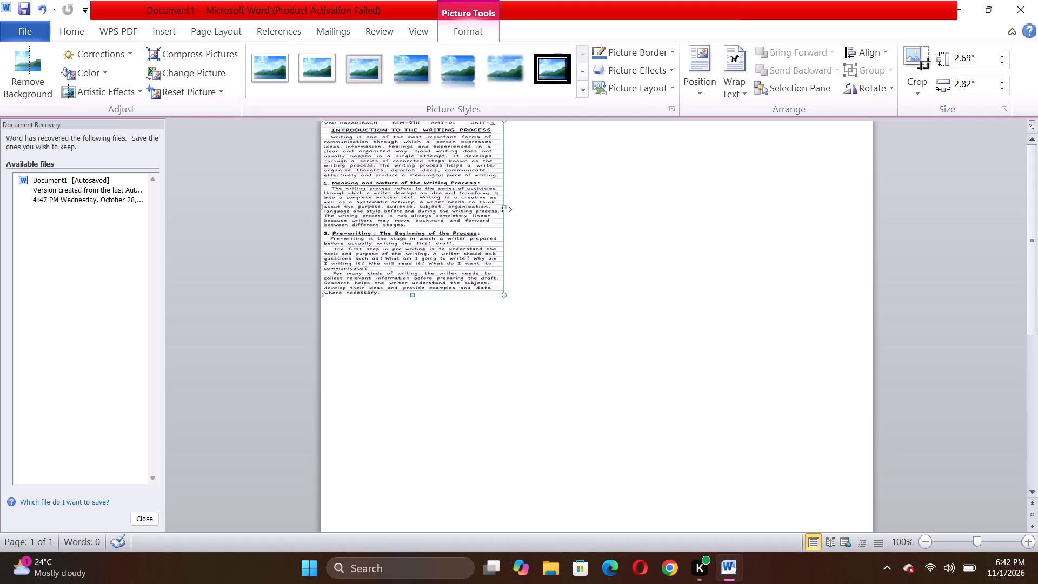
left_click(568, 235)
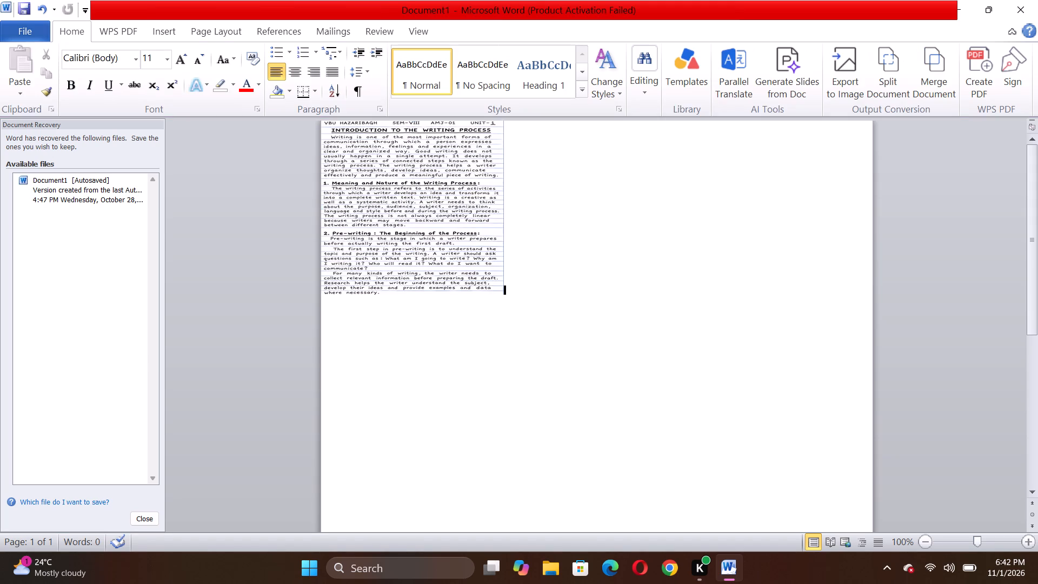
Insert picture 2 from the Downloads folder after the first picture.
left_click(171, 34)
left_click(173, 62)
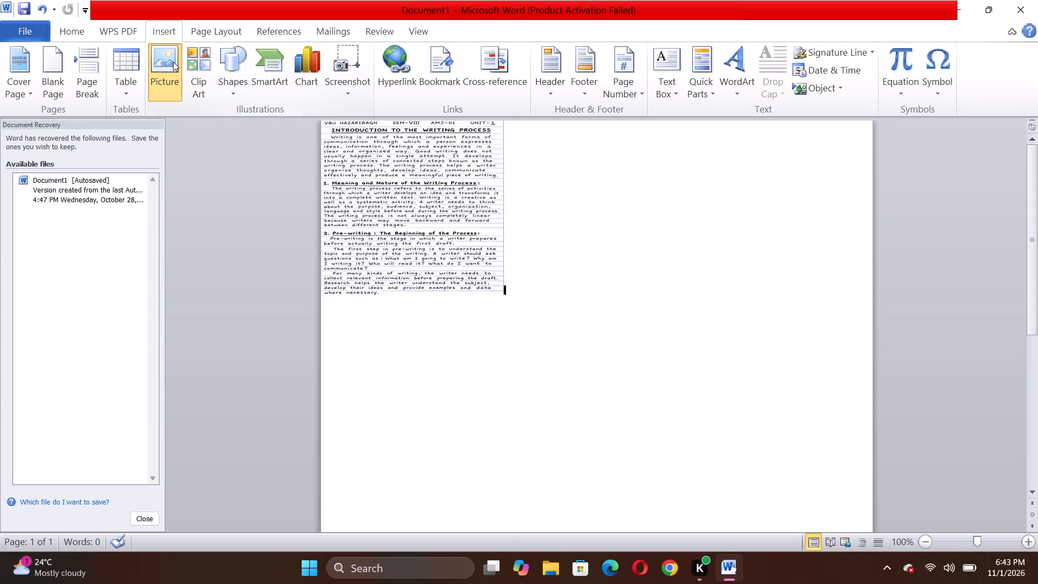
scroll(203, 228, "down", 2)
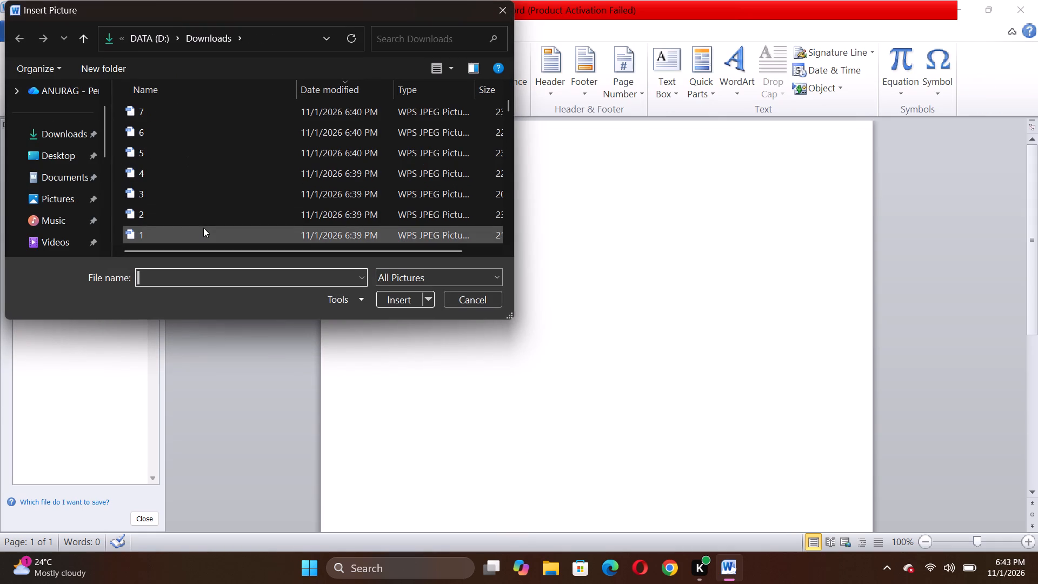
left_click(202, 211)
left_click(385, 297)
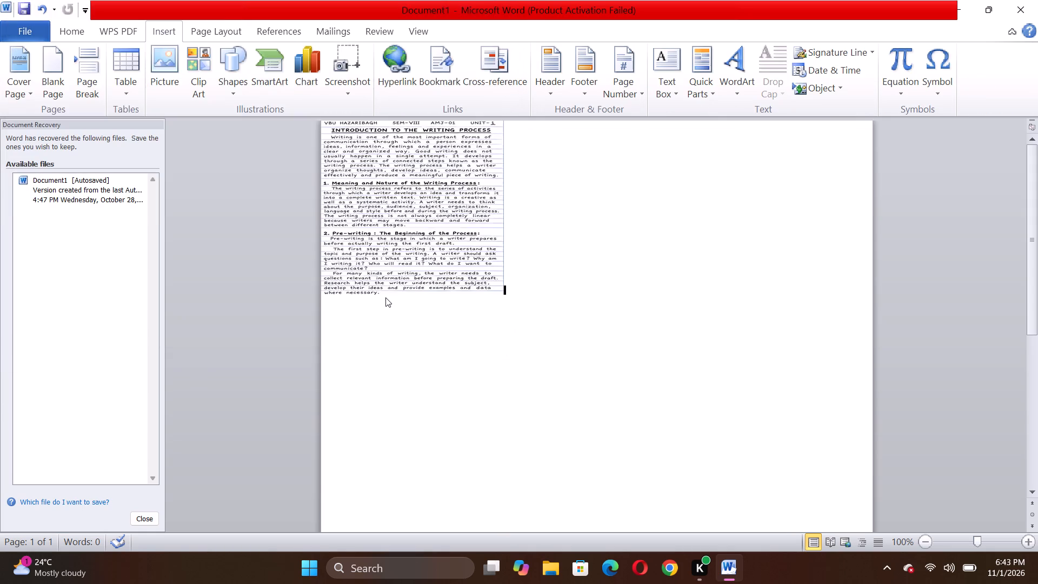
Scale the second picture down proportionally to about 2.9" high and 2.05" wide so it fits beside the first picture.
scroll(600, 359, "down", 13)
scroll(742, 380, "down", 6)
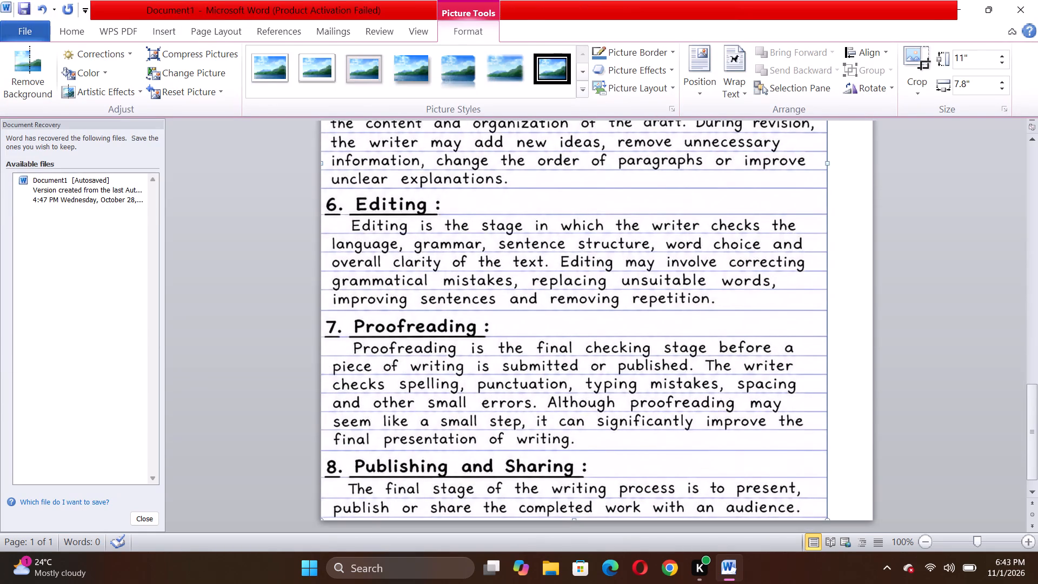
left_click_drag(826, 519, 579, 212)
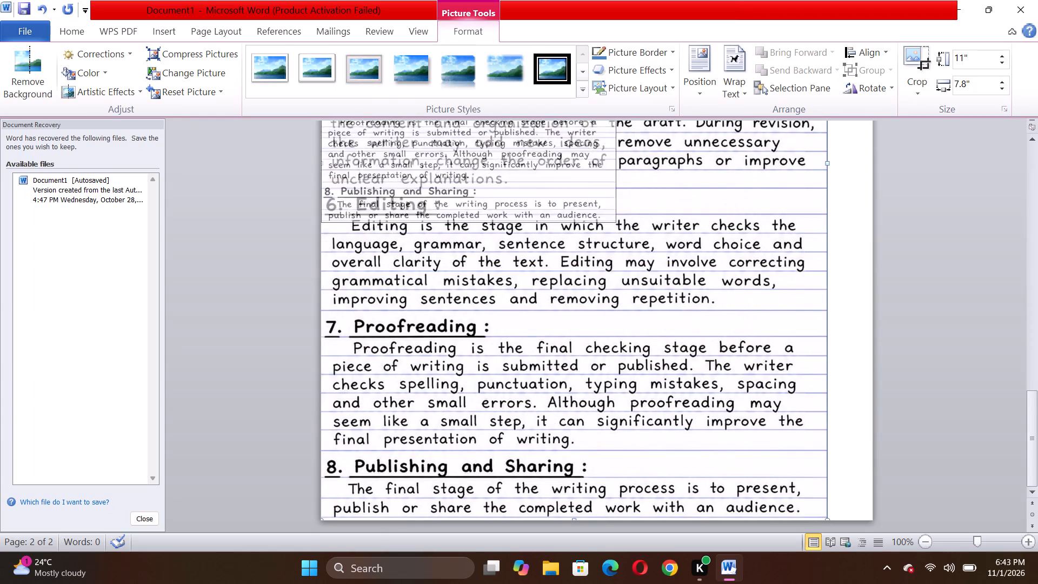
left_click_drag(579, 212, 502, 151)
scroll(556, 242, "up", 5)
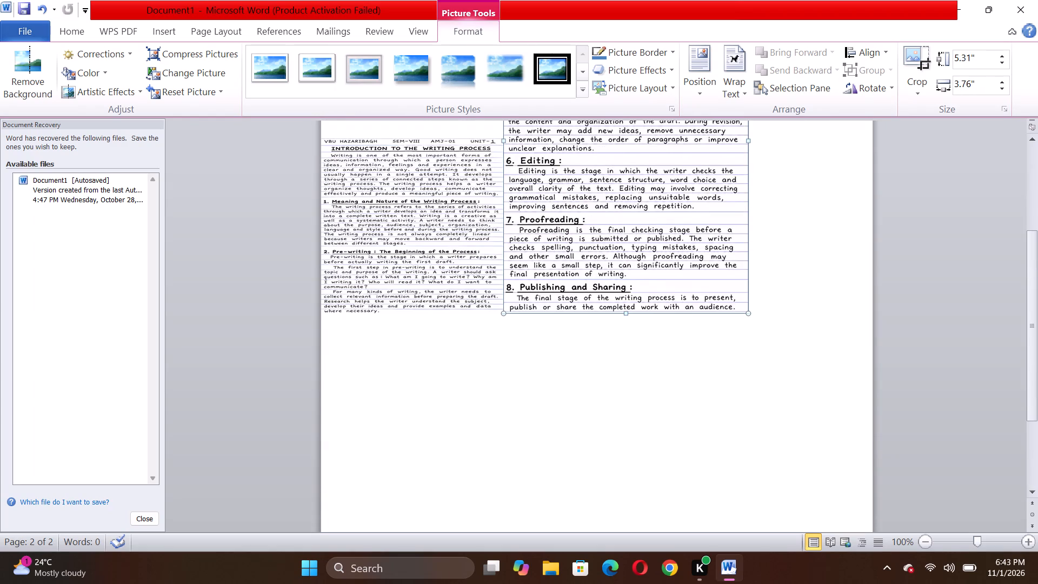
scroll(732, 348, "up", 3)
left_click_drag(748, 412, 561, 300)
scroll(656, 315, "up", 1)
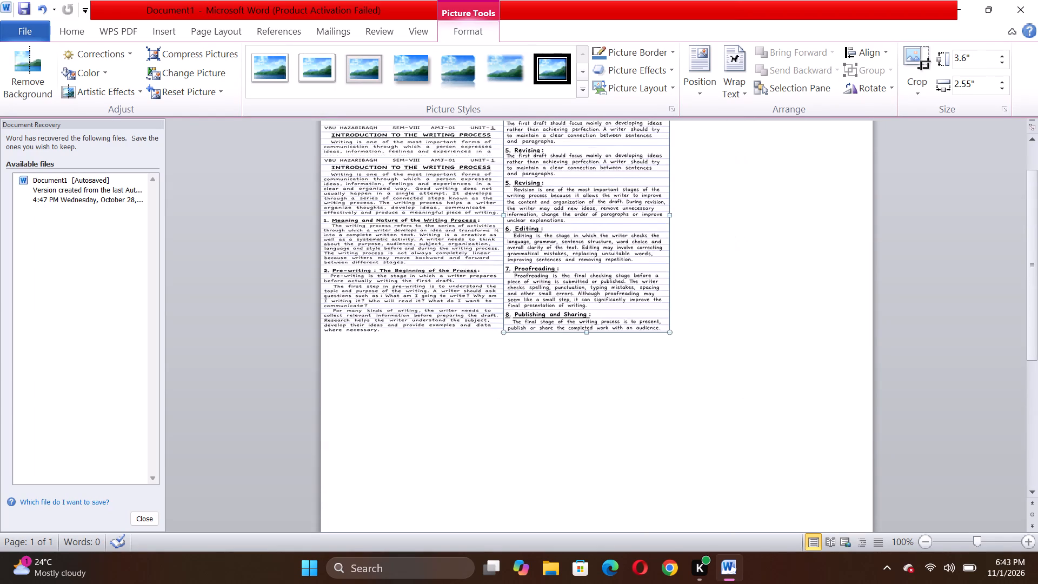
scroll(656, 315, "up", 1)
left_click_drag(667, 366, 630, 329)
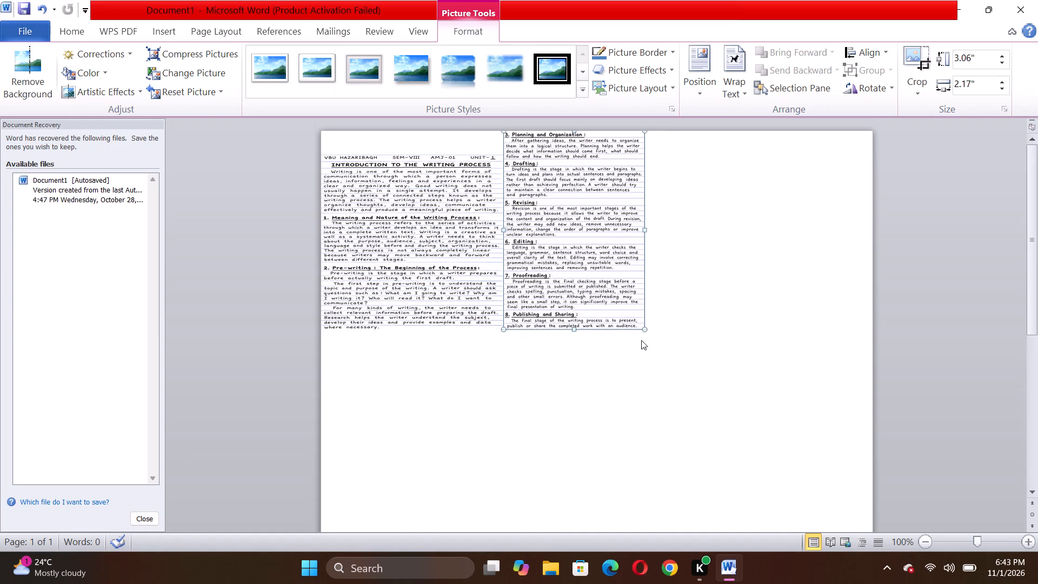
left_click_drag(645, 330, 633, 318)
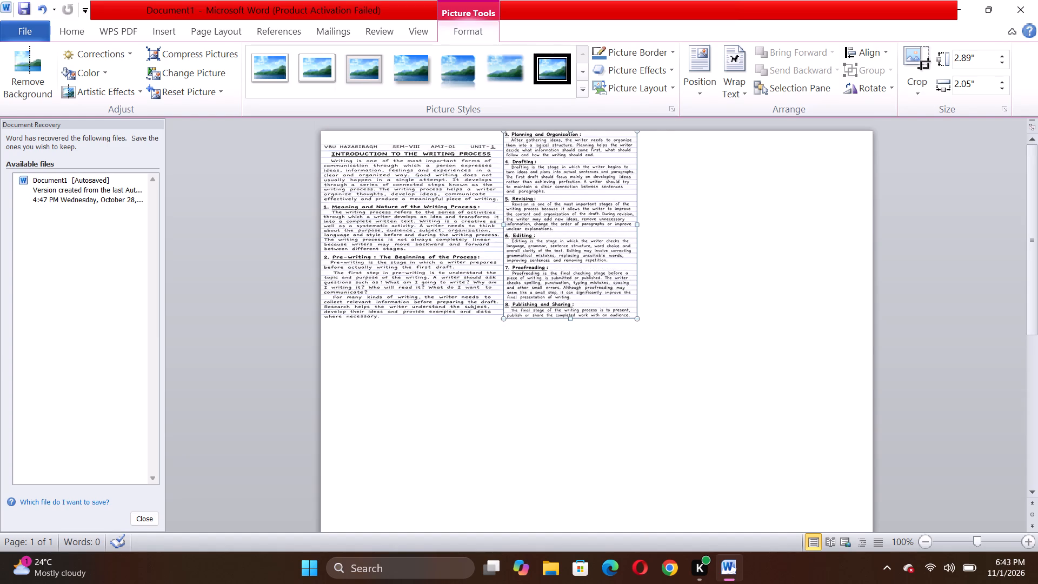
Stretch only the second picture's width to about 2.2" and deselect it.
left_click_drag(637, 224, 643, 223)
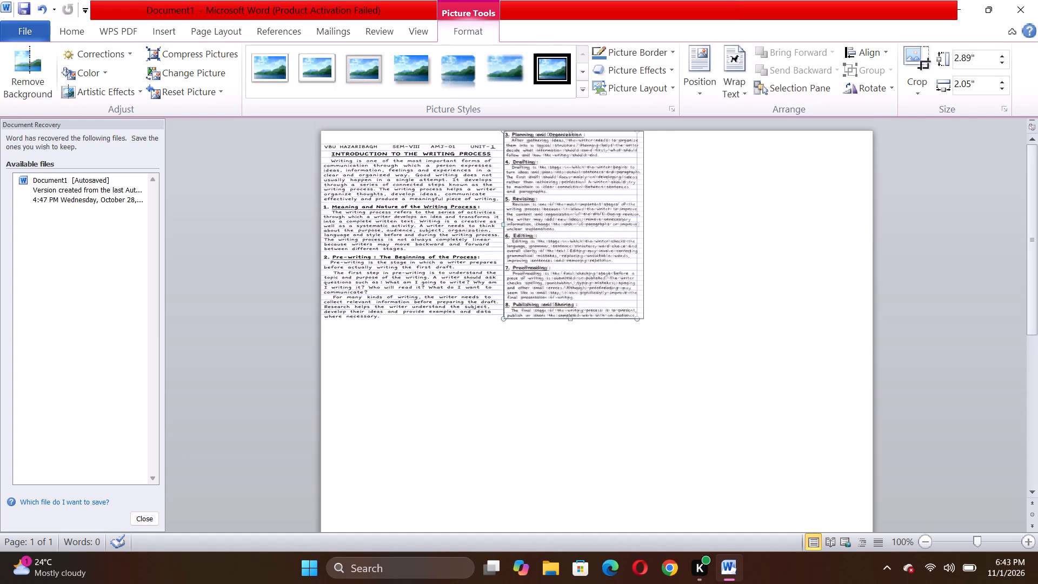
left_click_drag(643, 223, 645, 223)
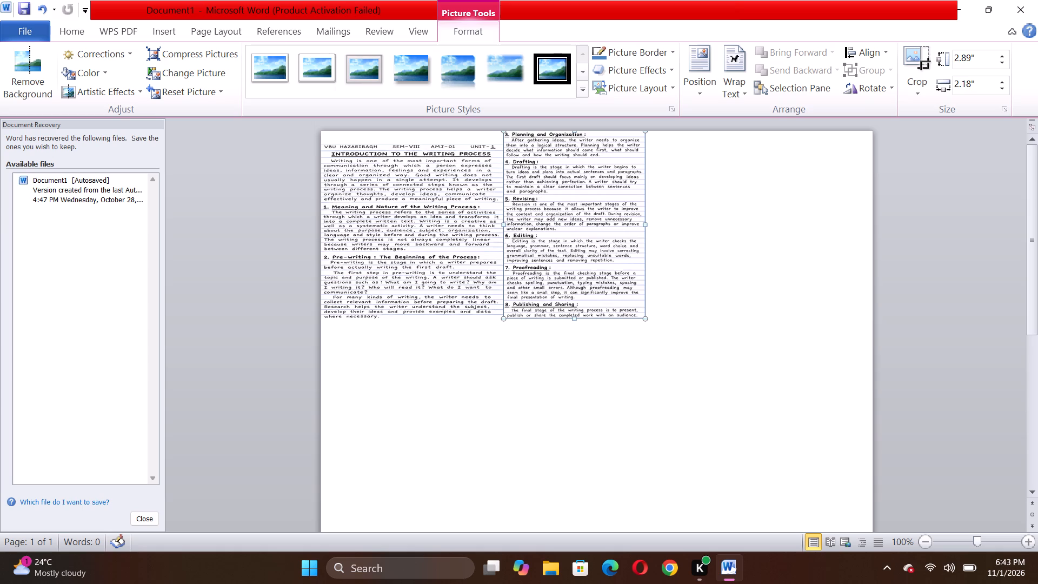
left_click(645, 226)
left_click(674, 263)
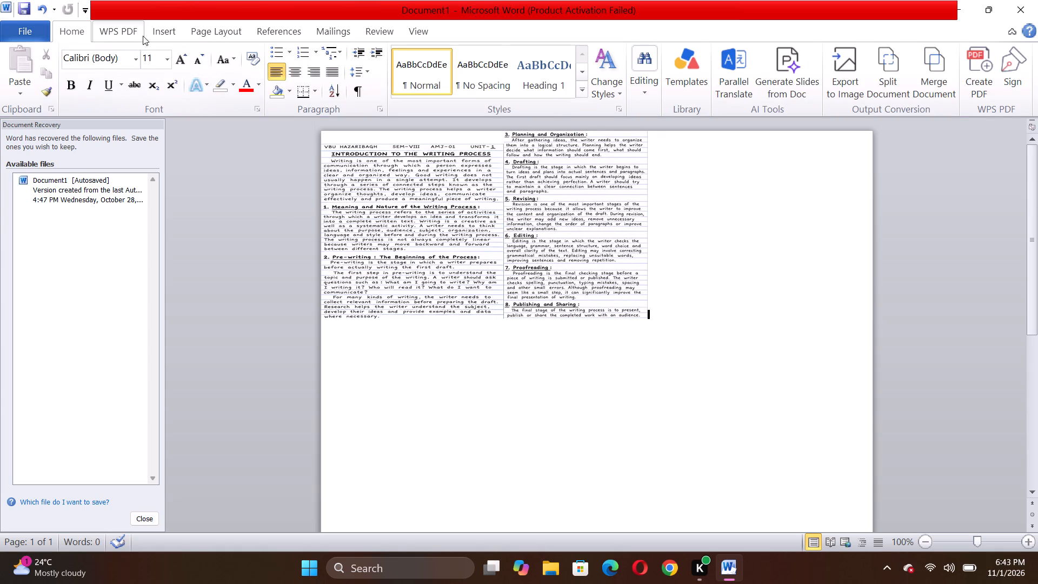
Insert picture 3 from the Downloads folder after the second picture.
left_click(170, 32)
left_click(168, 50)
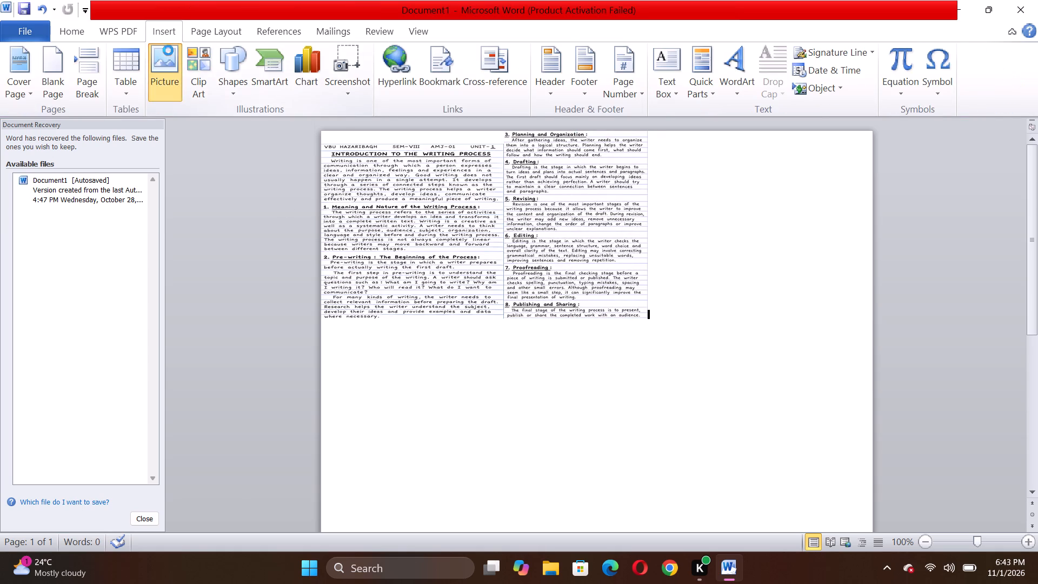
scroll(170, 205, "down", 2)
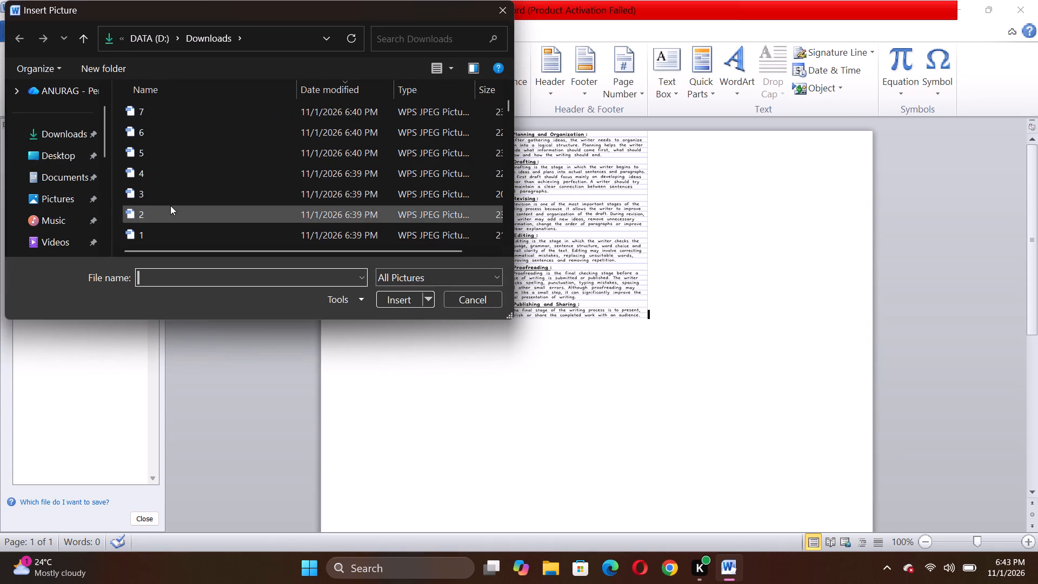
left_click(170, 196)
left_click(385, 302)
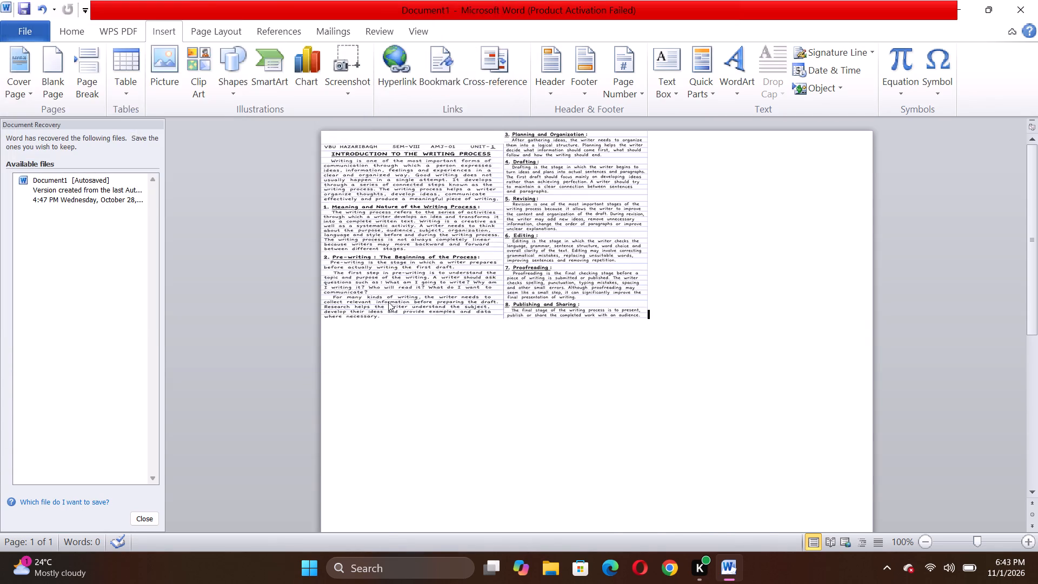
Scale the third picture down proportionally to about 2.38" high and 2.09" wide so it fits beside the second picture.
scroll(476, 314, "down", 18)
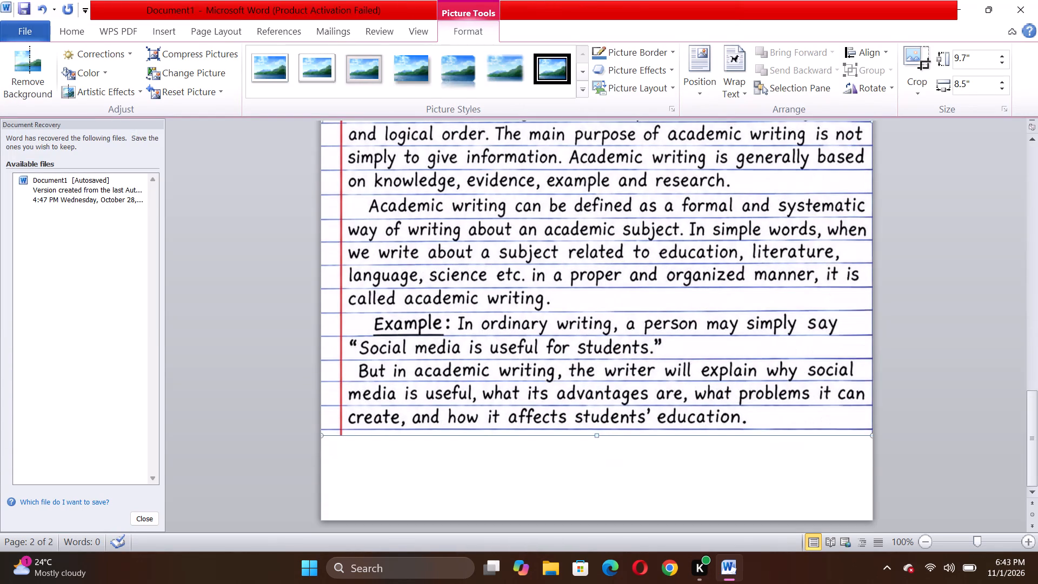
left_click_drag(870, 435, 571, 115)
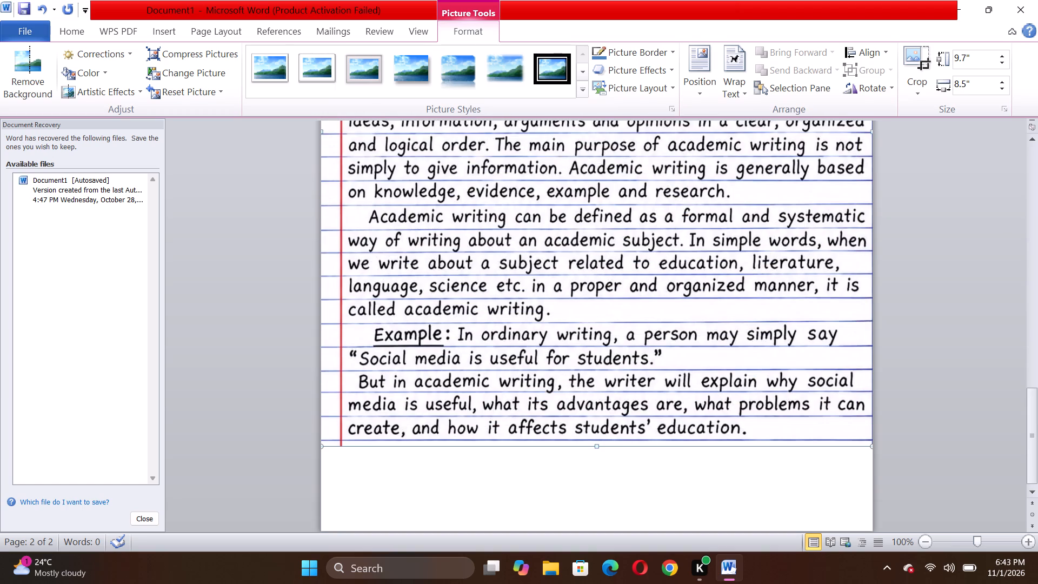
left_click_drag(571, 115, 544, 104)
scroll(607, 230, "up", 2)
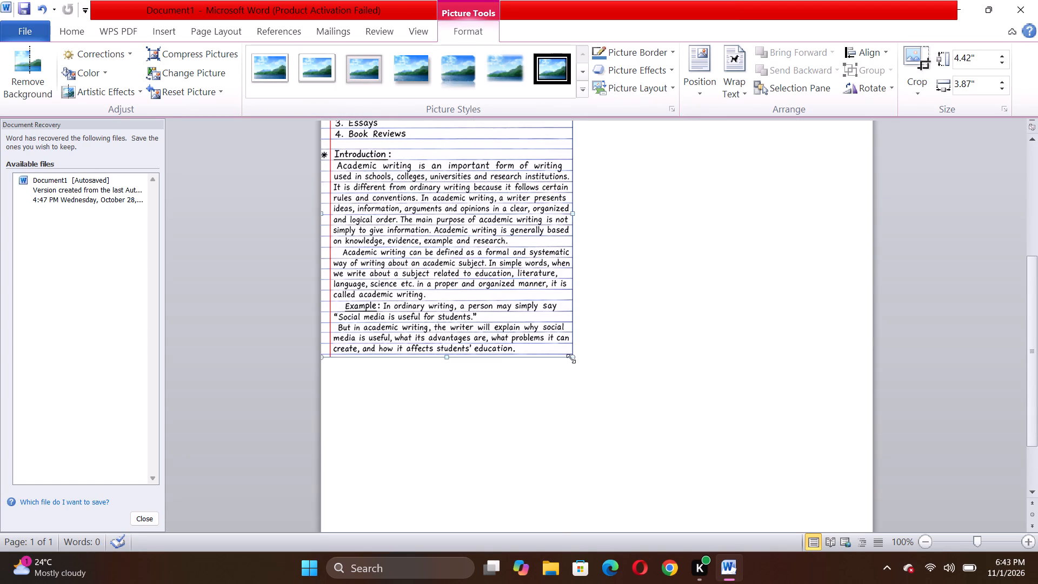
left_click_drag(571, 356, 476, 233)
scroll(535, 282, "up", 5)
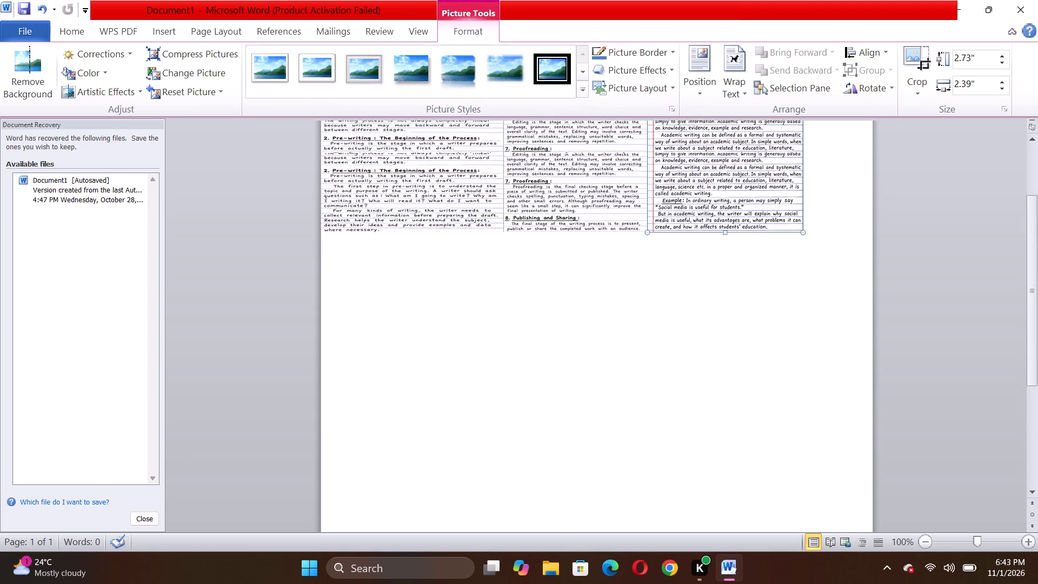
scroll(536, 283, "up", 5)
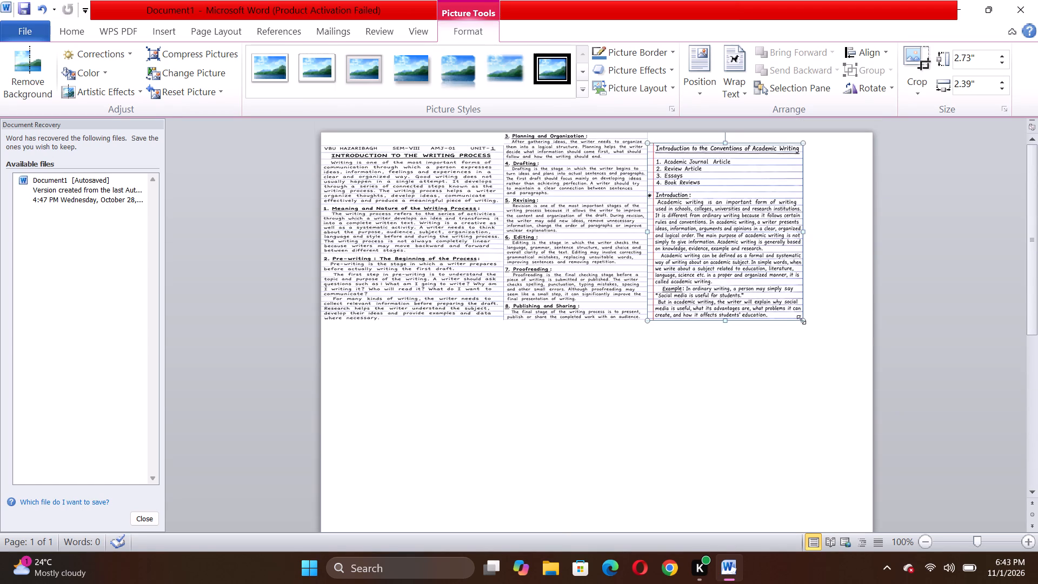
left_click_drag(802, 320, 774, 298)
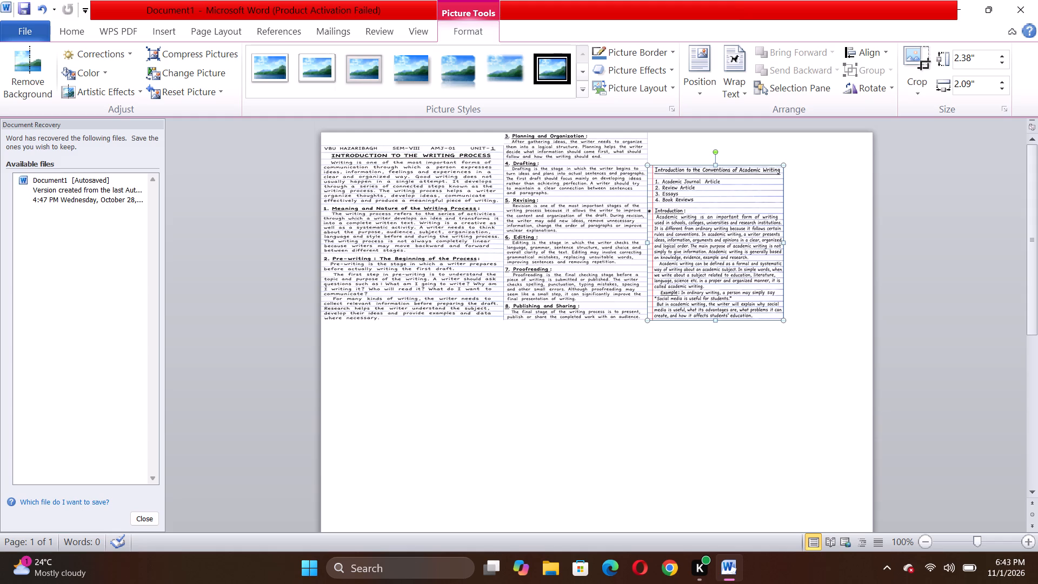
Stretch only the third picture's height to about 2.84" and deselect it.
left_click_drag(715, 164, 708, 136)
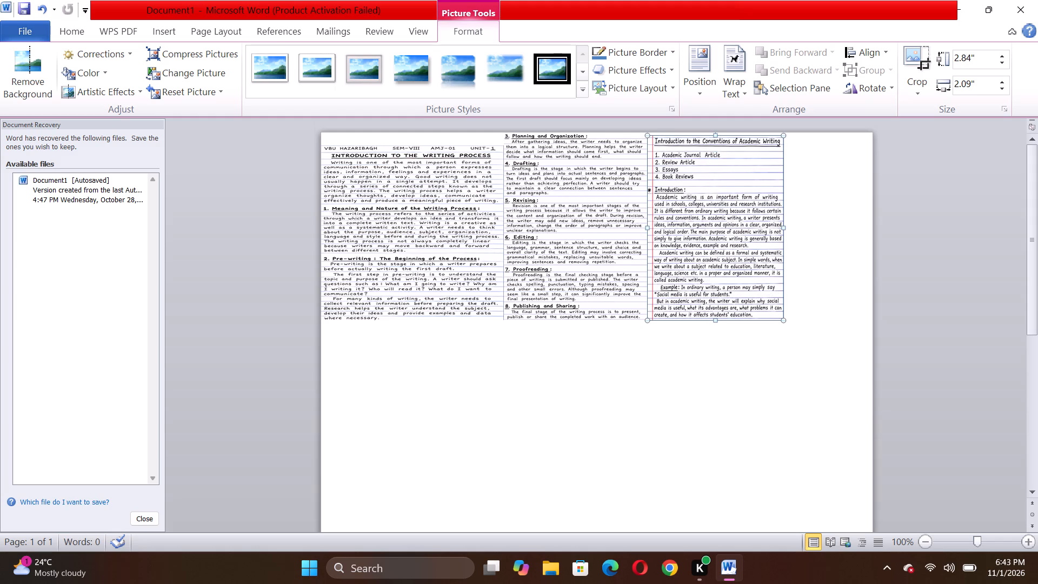
left_click(810, 255)
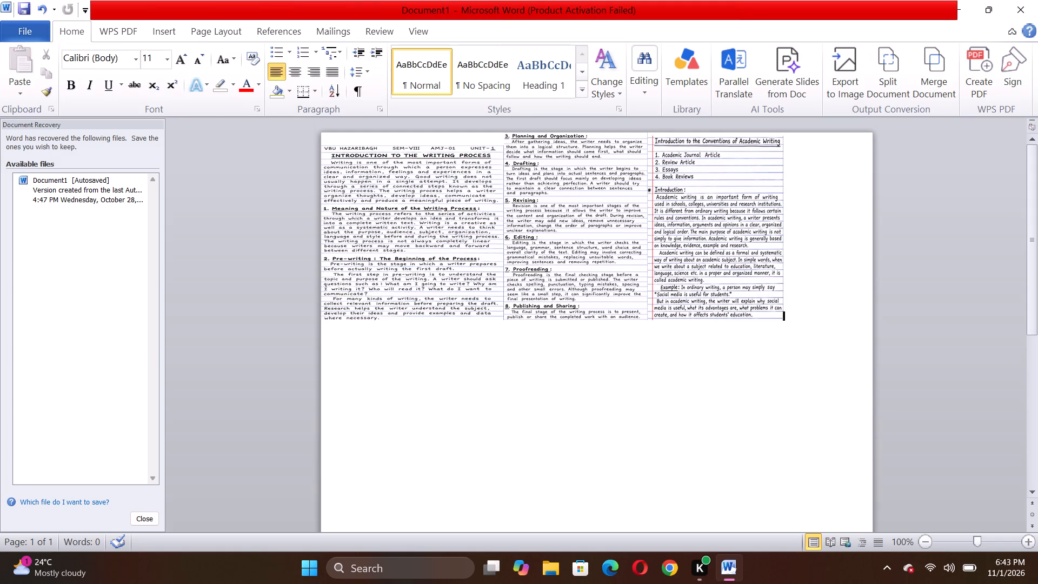
Insert picture 4 from the Downloads folder after the third picture.
left_click(171, 39)
left_click(163, 81)
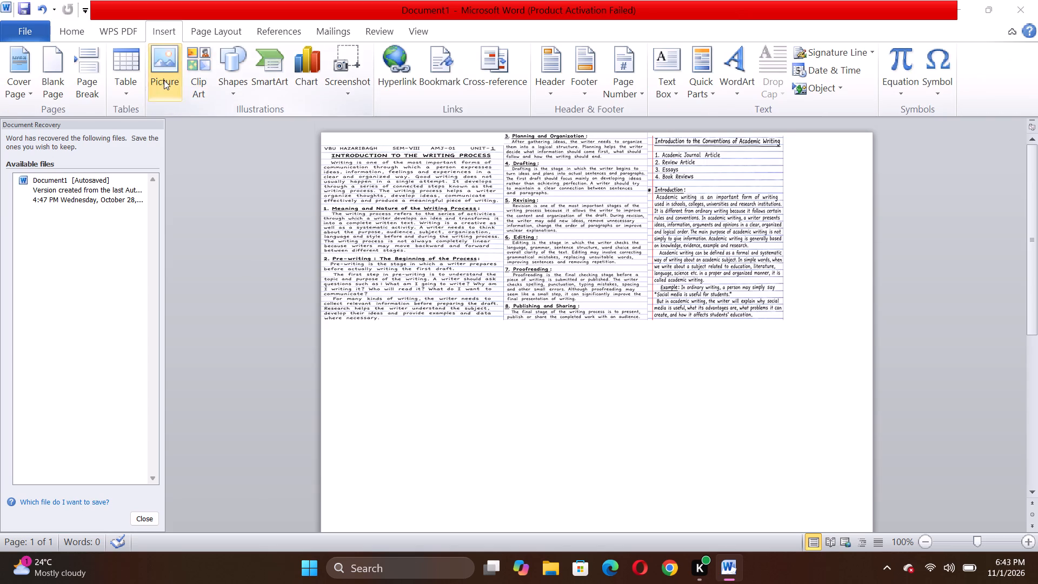
scroll(268, 193, "down", 1)
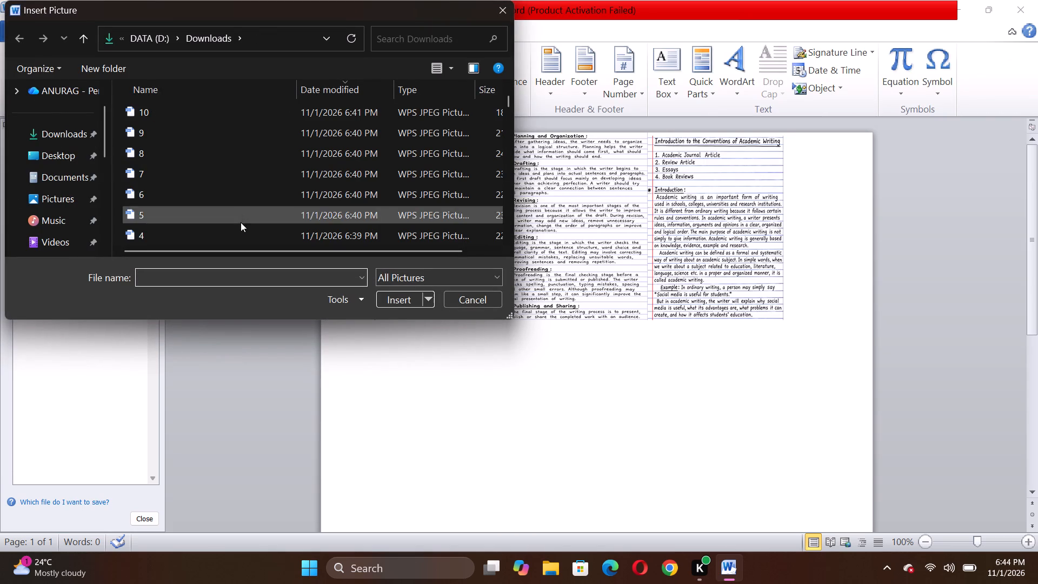
left_click(242, 231)
left_click(401, 300)
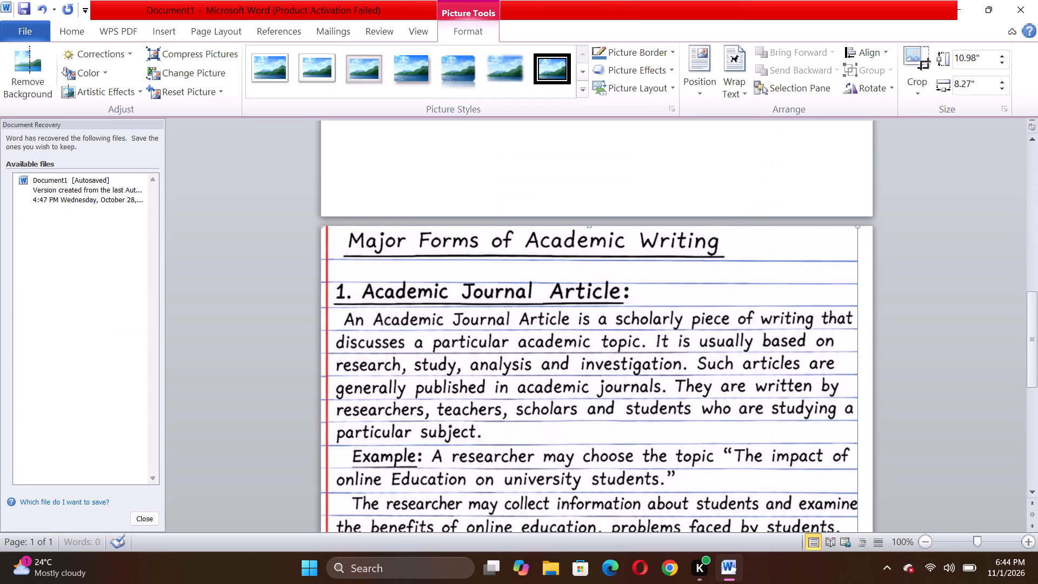
Scale the fourth picture down proportionally to about 2.65" high and 1.99" wide.
scroll(411, 313, "down", 6)
scroll(467, 338, "down", 6)
scroll(594, 388, "down", 6)
scroll(713, 414, "down", 4)
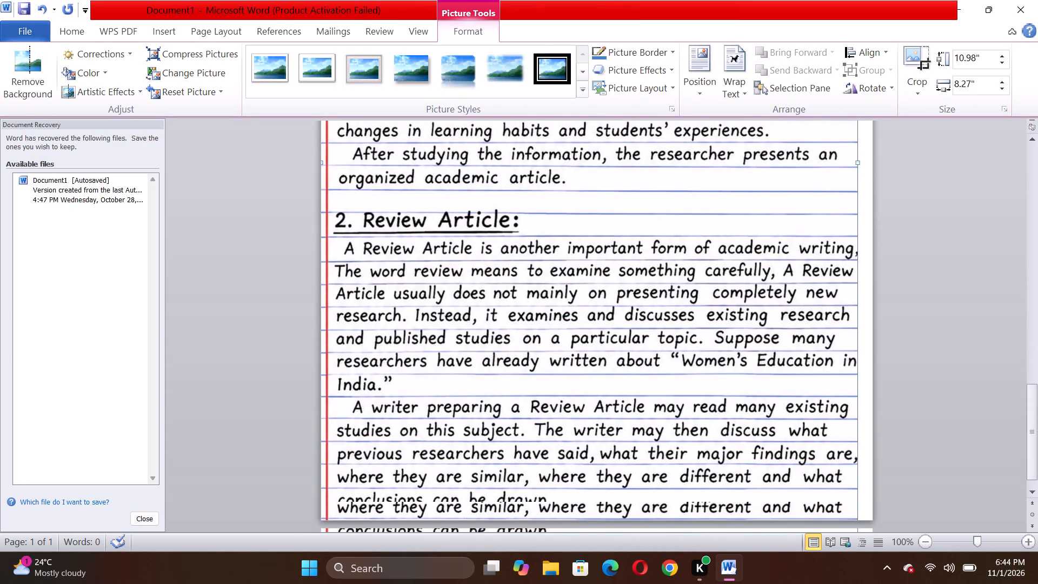
left_click_drag(858, 519, 484, 183)
scroll(533, 262, "up", 1)
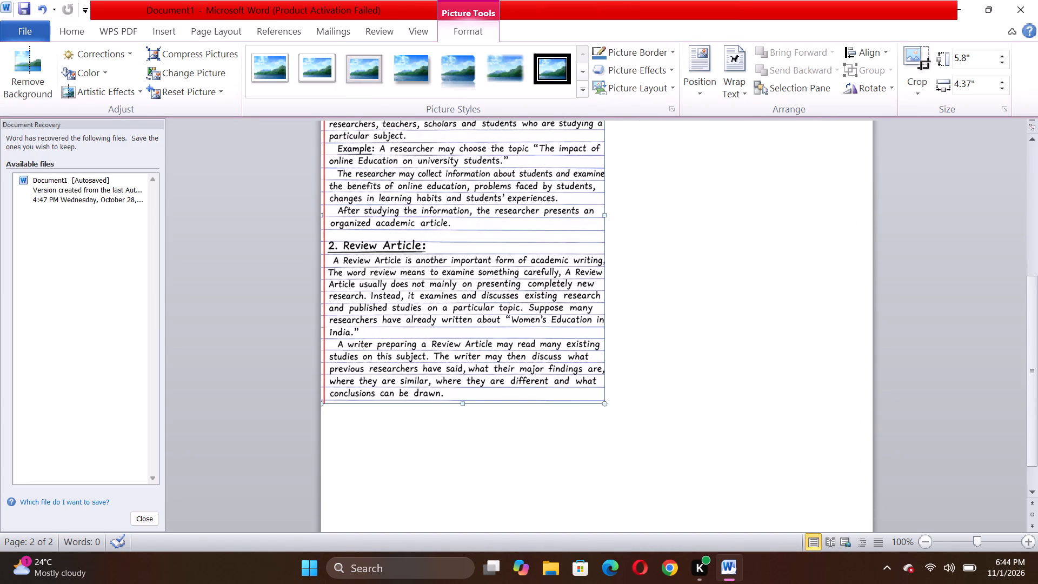
left_click_drag(604, 403, 495, 296)
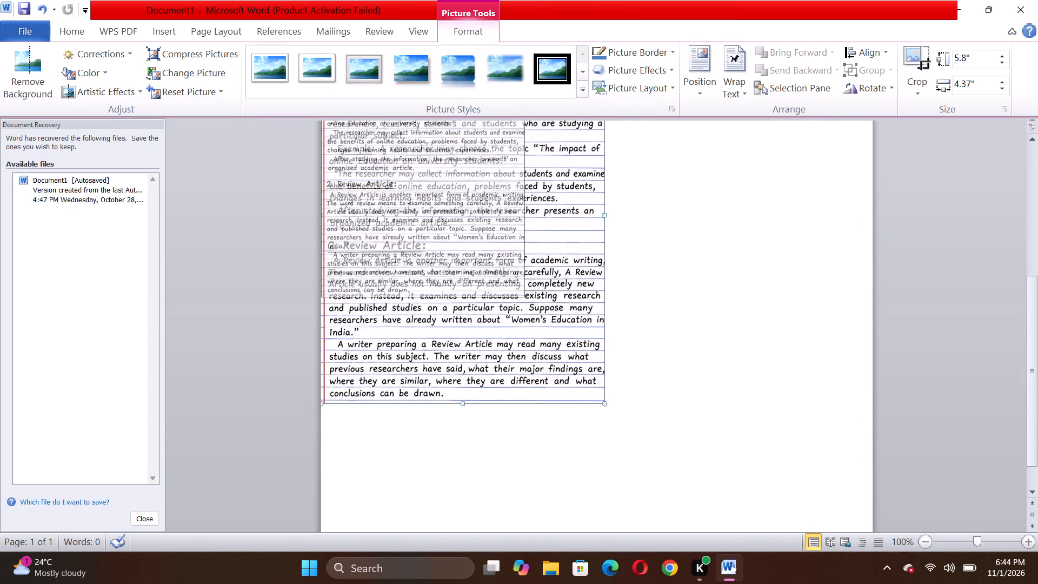
left_click_drag(495, 296, 415, 240)
scroll(438, 254, "up", 3)
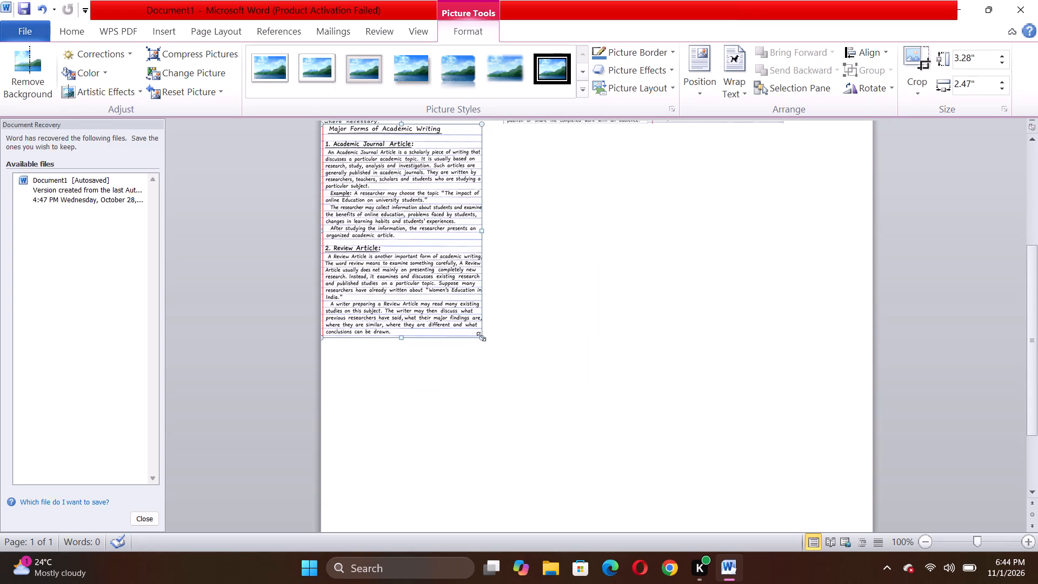
left_click_drag(481, 337, 439, 296)
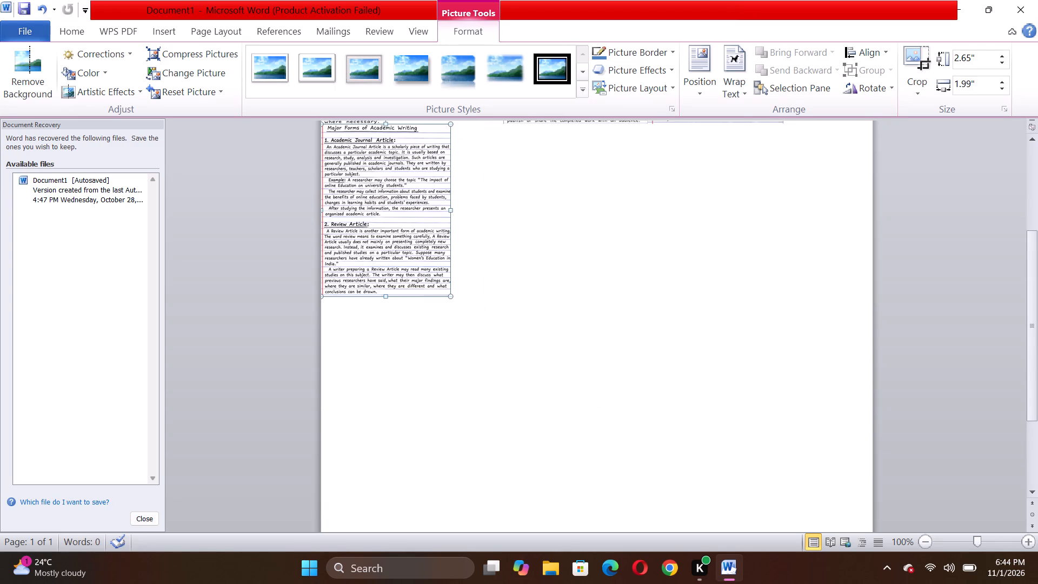
Stretch only the fourth picture's width slightly and deselect it.
scroll(461, 237, "up", 3)
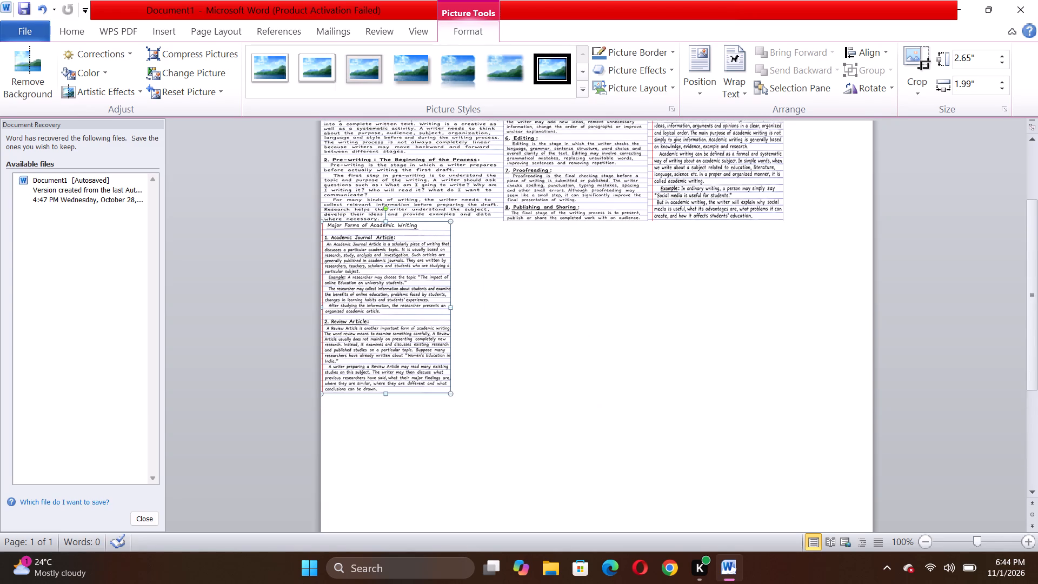
left_click_drag(451, 307, 455, 307)
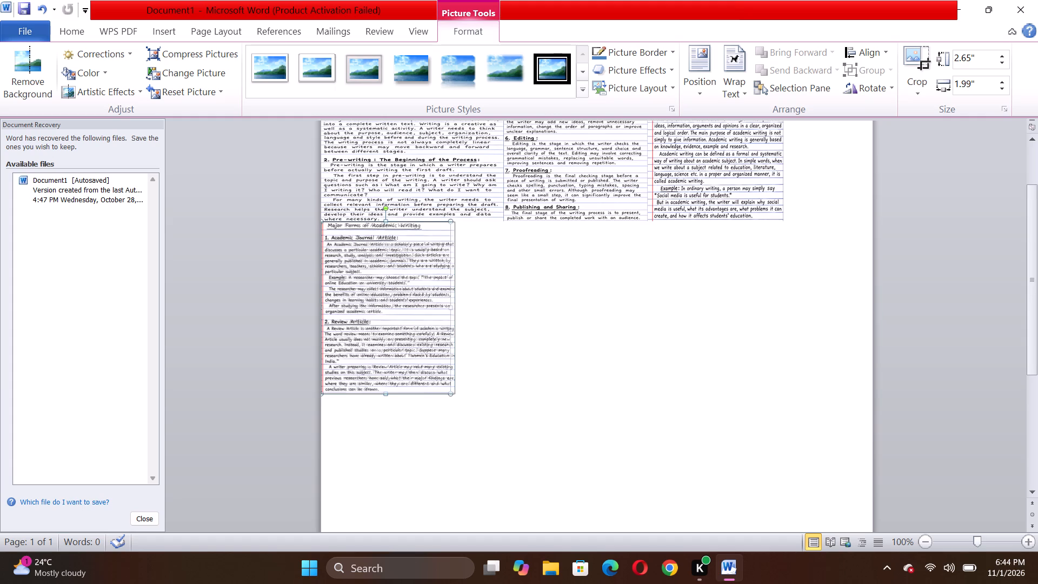
left_click_drag(455, 307, 456, 307)
left_click(469, 330)
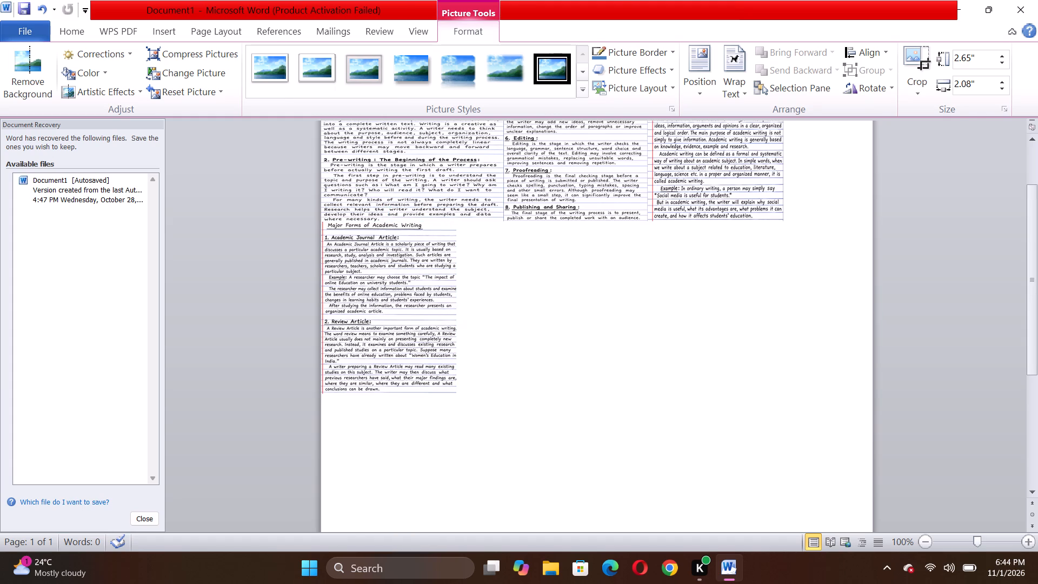
Insert picture 5 from the Downloads folder after the fourth picture.
left_click(158, 35)
left_click(173, 70)
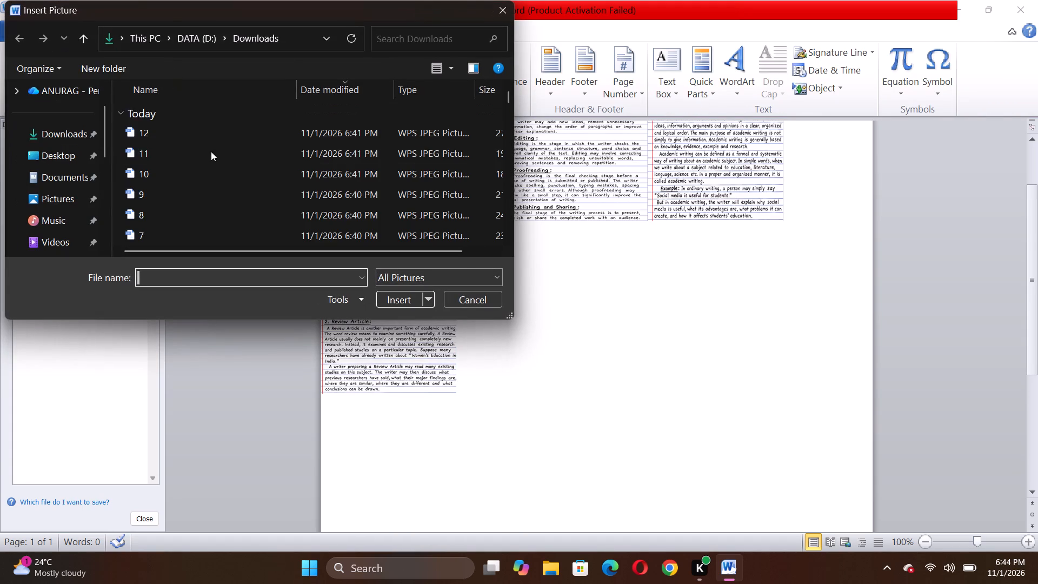
scroll(197, 202, "down", 2)
left_click(199, 147)
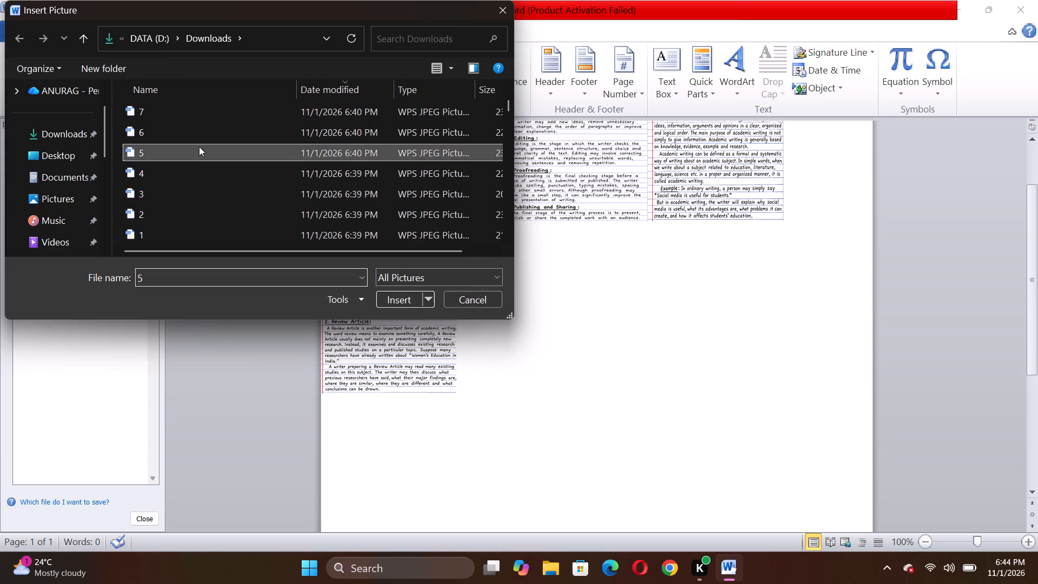
left_click(401, 293)
Scale the fifth picture down proportionally to about 2.4" high and 1.66" wide beside the fourth picture, then deselect it.
scroll(520, 299, "down", 6)
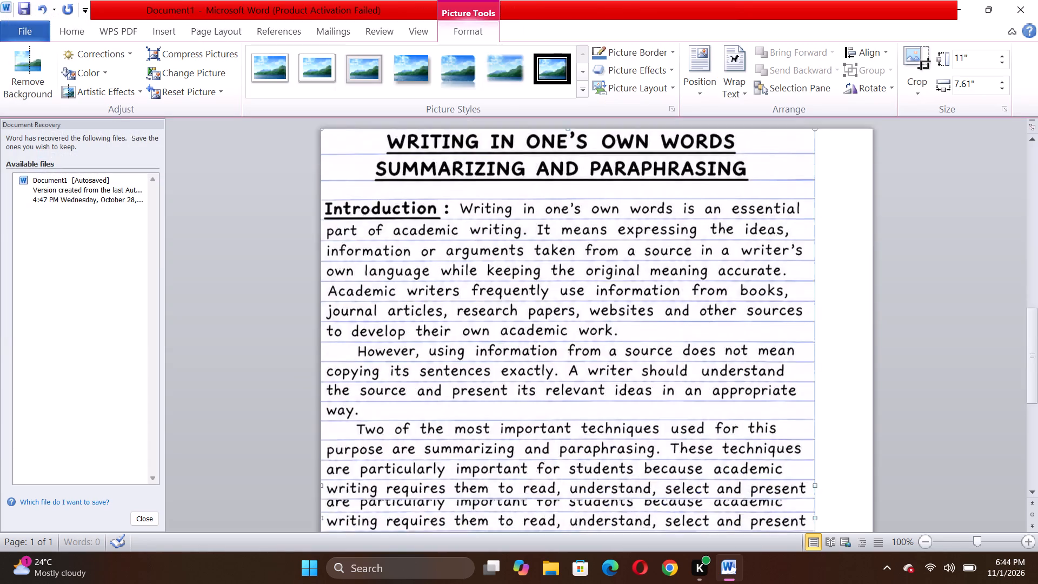
scroll(522, 301, "down", 12)
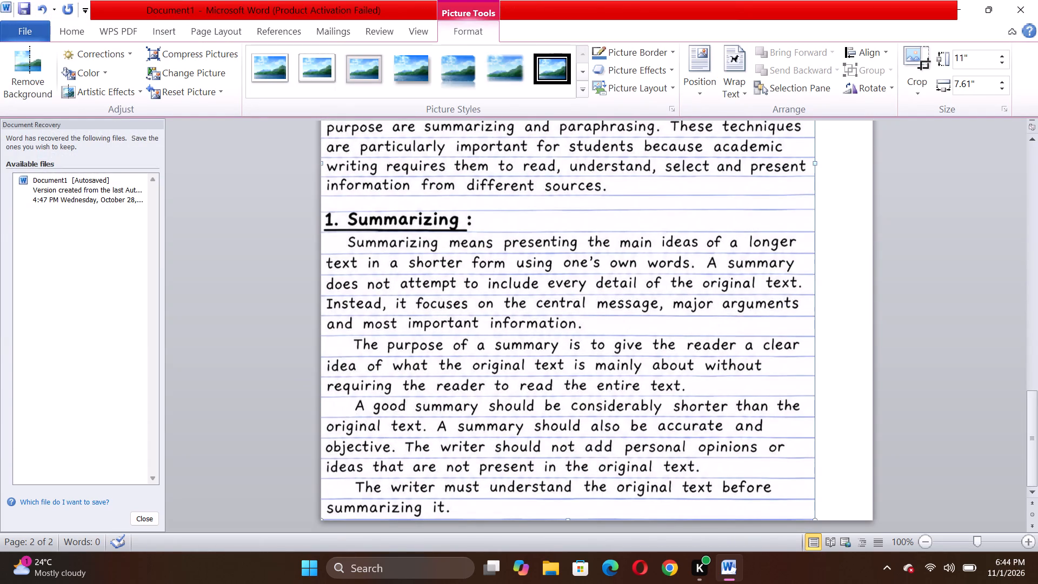
left_click_drag(814, 519, 560, 121)
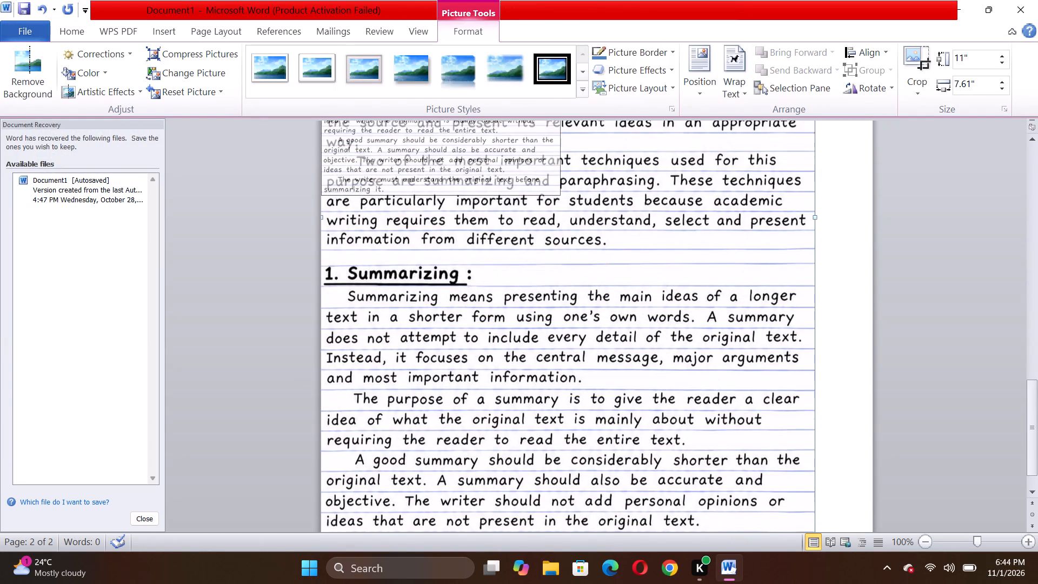
left_click_drag(560, 121, 558, 121)
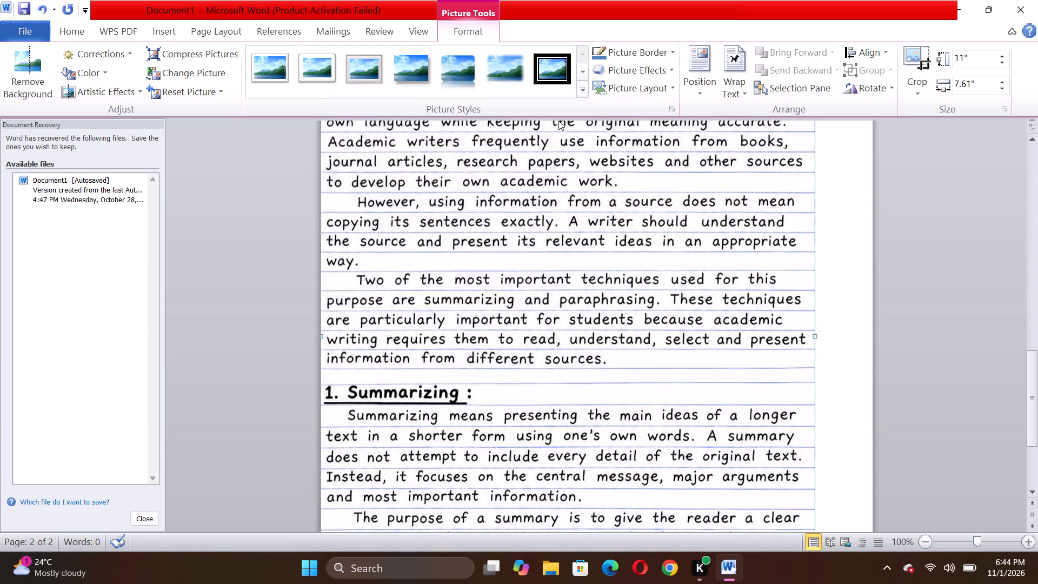
scroll(735, 328, "down", 4)
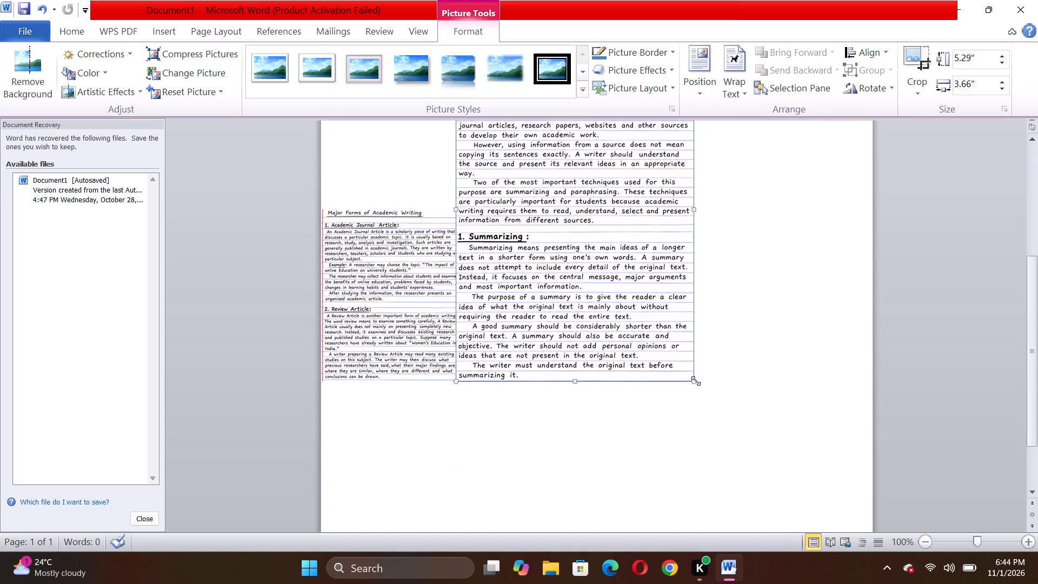
left_click_drag(695, 382, 549, 194)
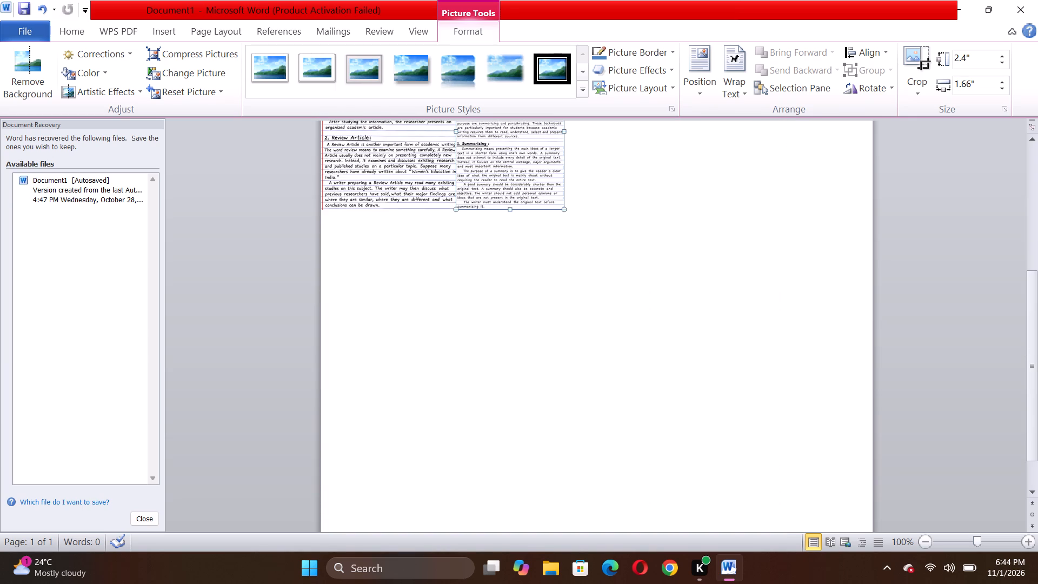
left_click(627, 194)
Insert picture 6 from the Downloads folder after the fifth picture.
scroll(572, 195, "up", 2)
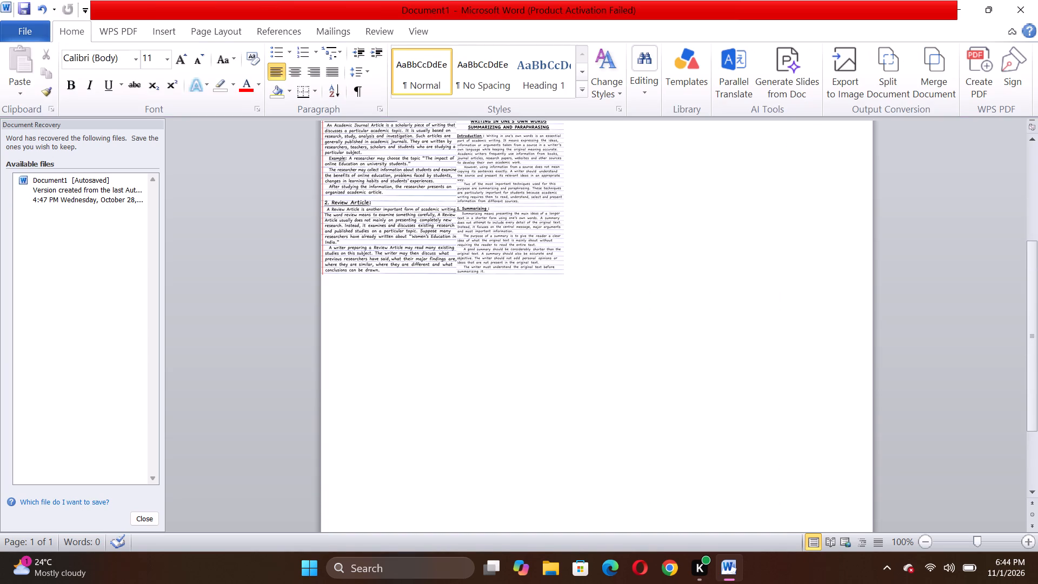
left_click(101, 33)
left_click(172, 33)
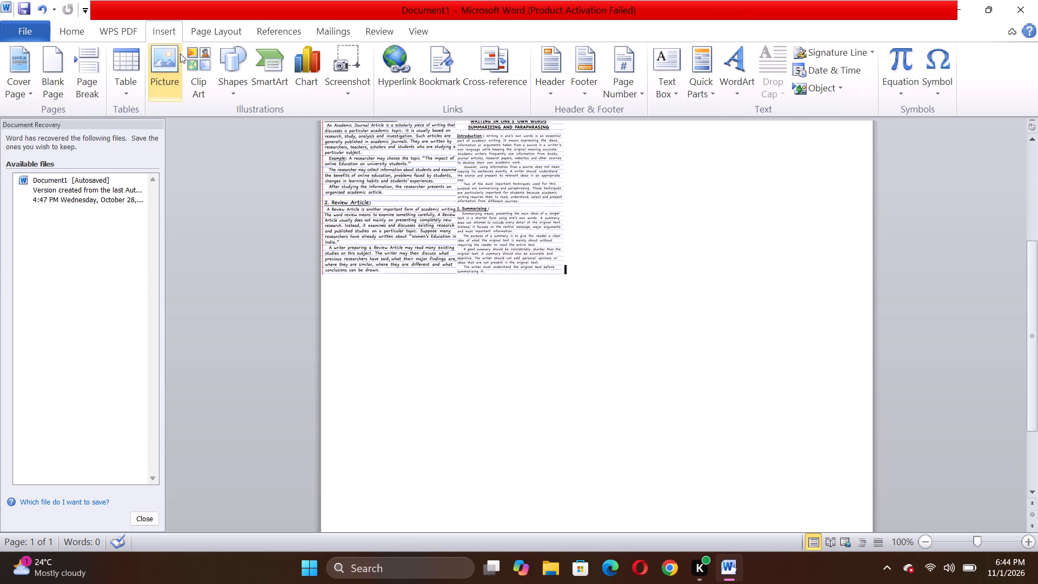
left_click(175, 69)
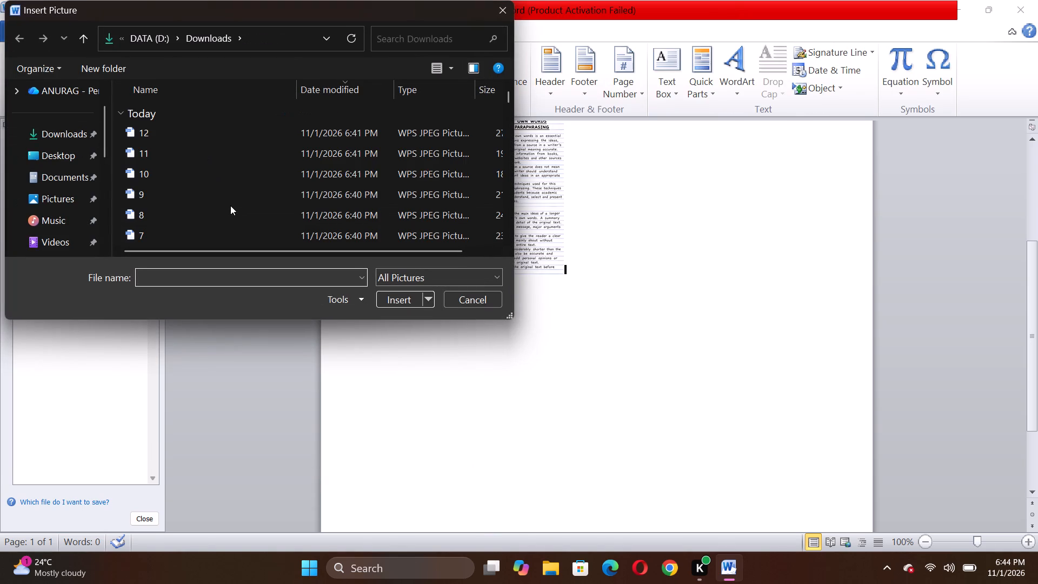
scroll(230, 205, "down", 1)
left_click(213, 194)
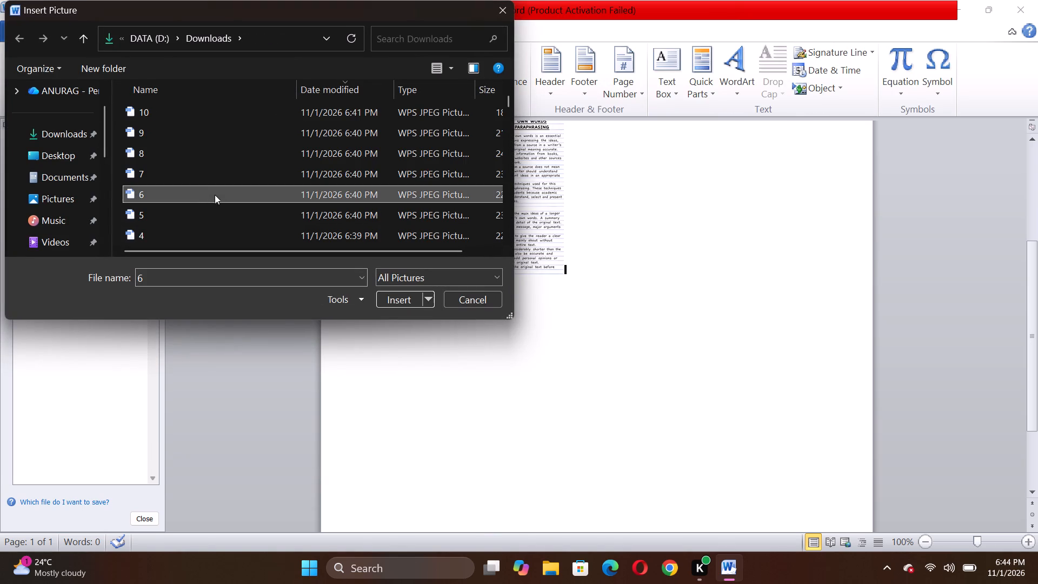
left_click(399, 300)
Scale the sixth picture down proportionally to nearly the fifth picture's width so it sits beside it, then deselect it.
scroll(557, 307, "down", 13)
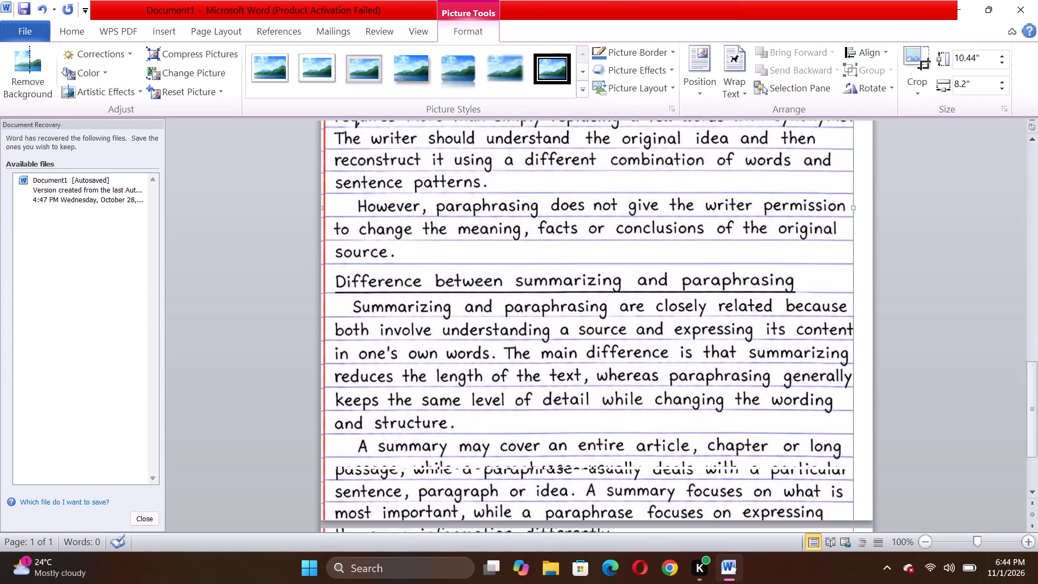
scroll(575, 306, "down", 7)
left_click_drag(851, 486, 852, 485)
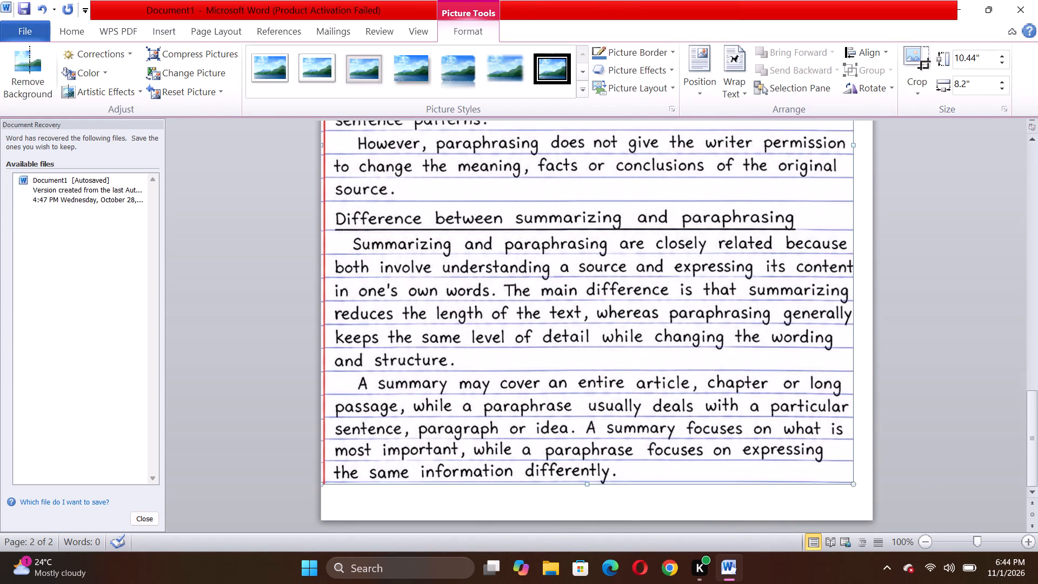
left_click_drag(852, 485, 485, 113)
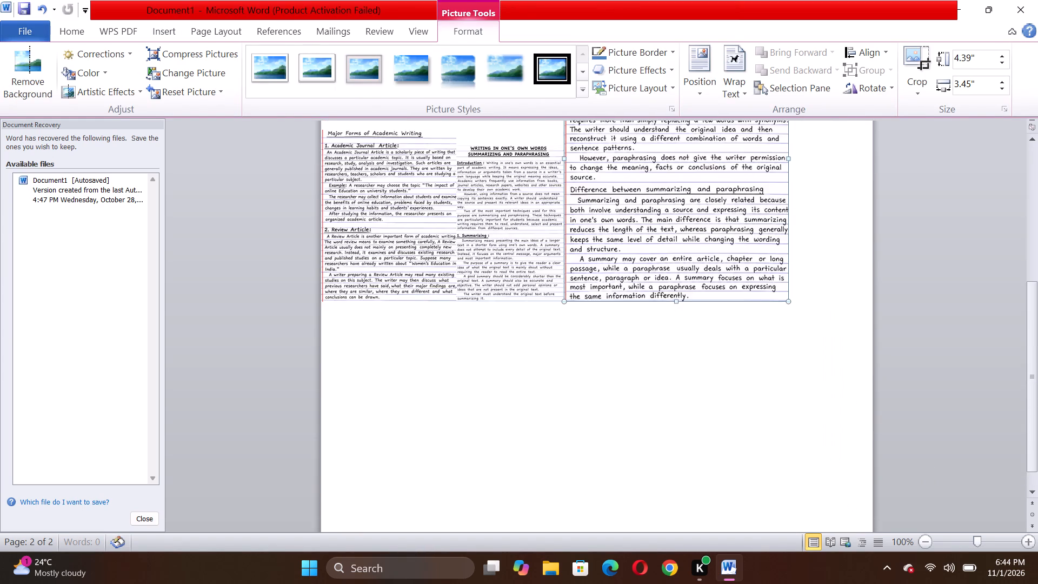
scroll(609, 273, "up", 3)
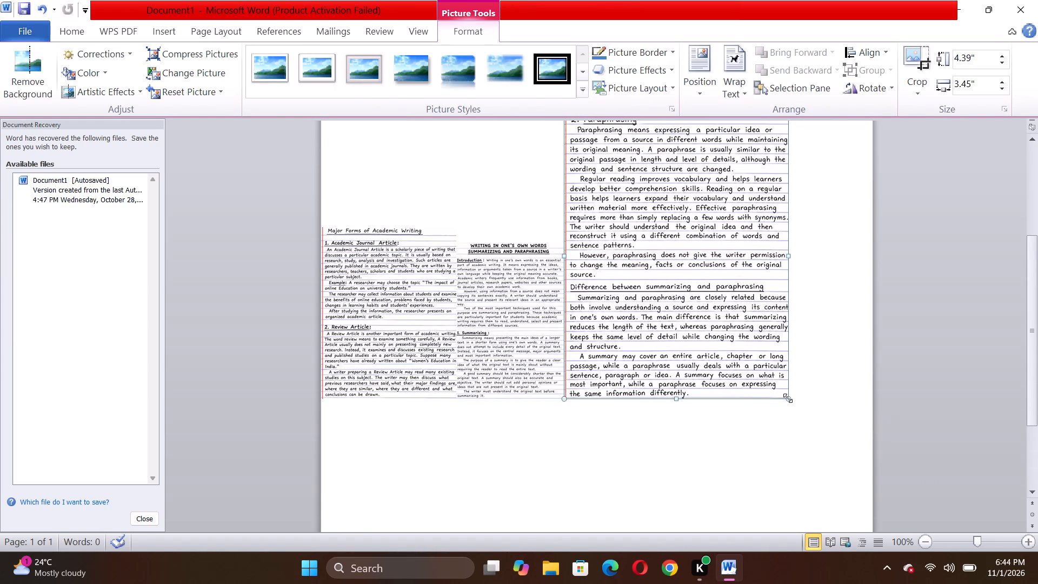
left_click_drag(788, 398, 624, 248)
left_click(694, 255)
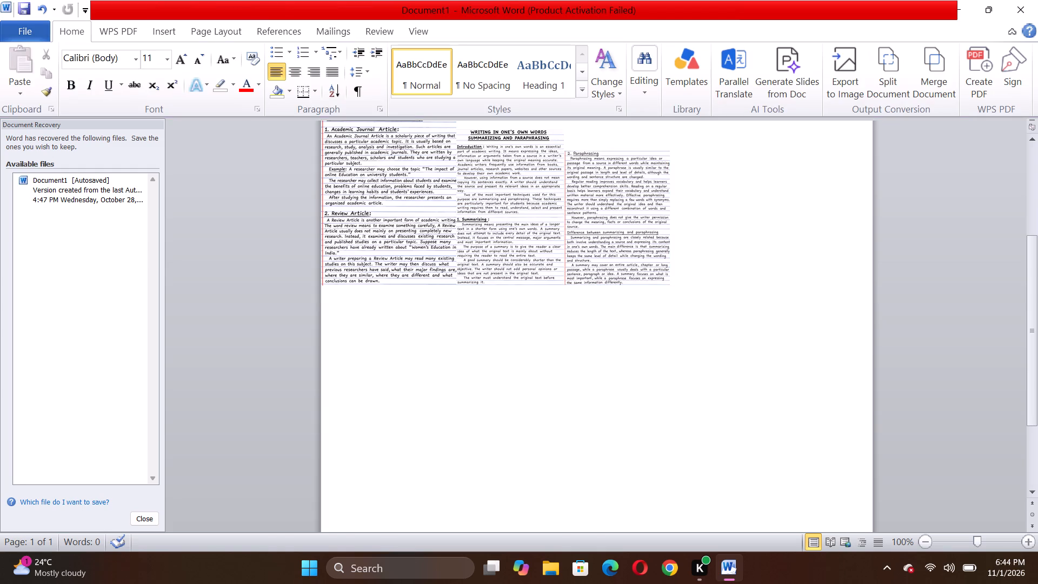
Insert picture 7 from the Downloads folder after the sixth picture.
left_click(175, 36)
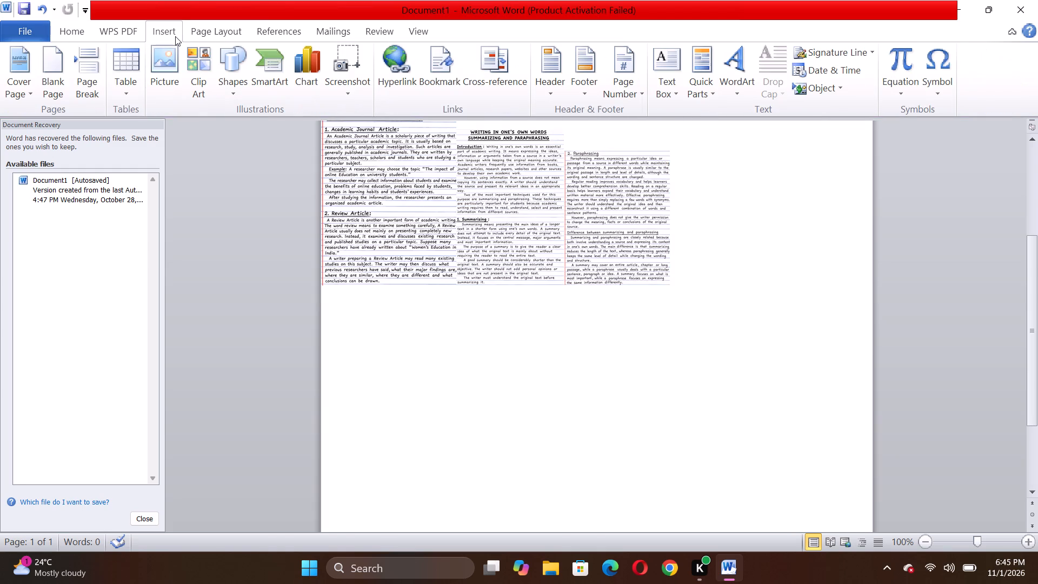
left_click(168, 68)
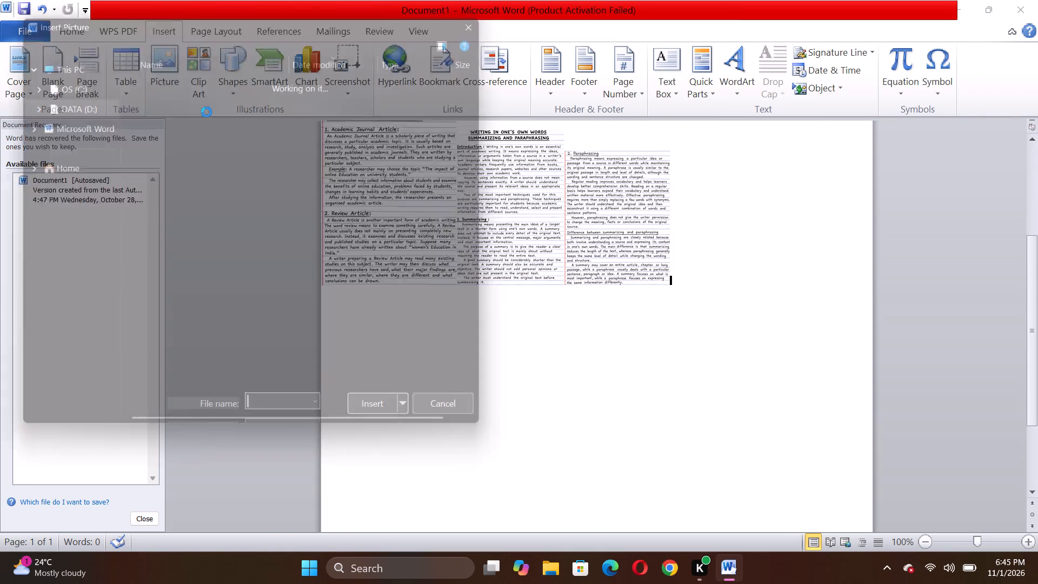
left_click(208, 227)
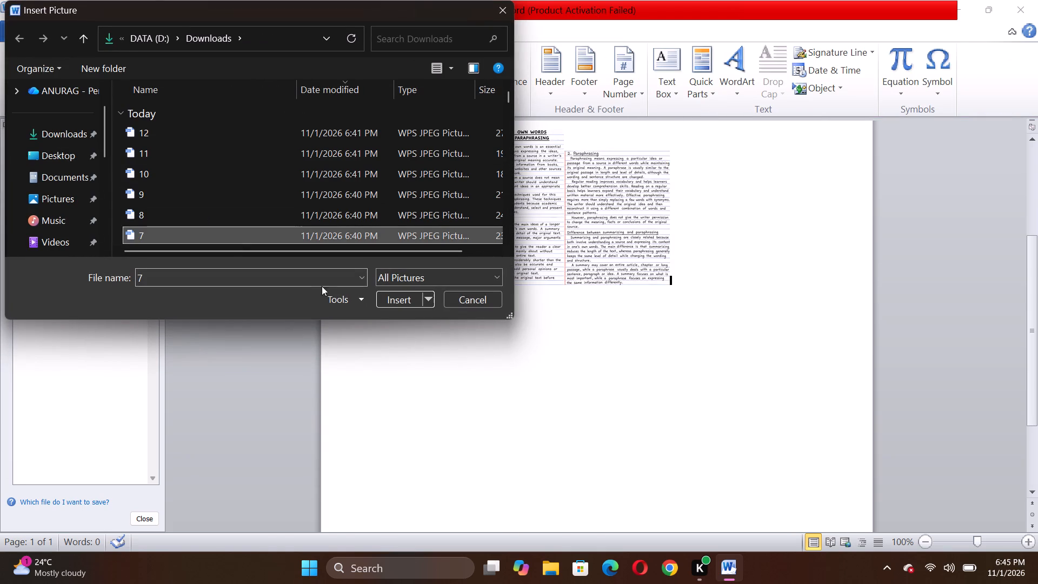
left_click(382, 297)
Scale the seventh picture down proportionally to about 1.78" high and 1.23" wide beside the sixth picture, then deselect it.
scroll(611, 300, "down", 6)
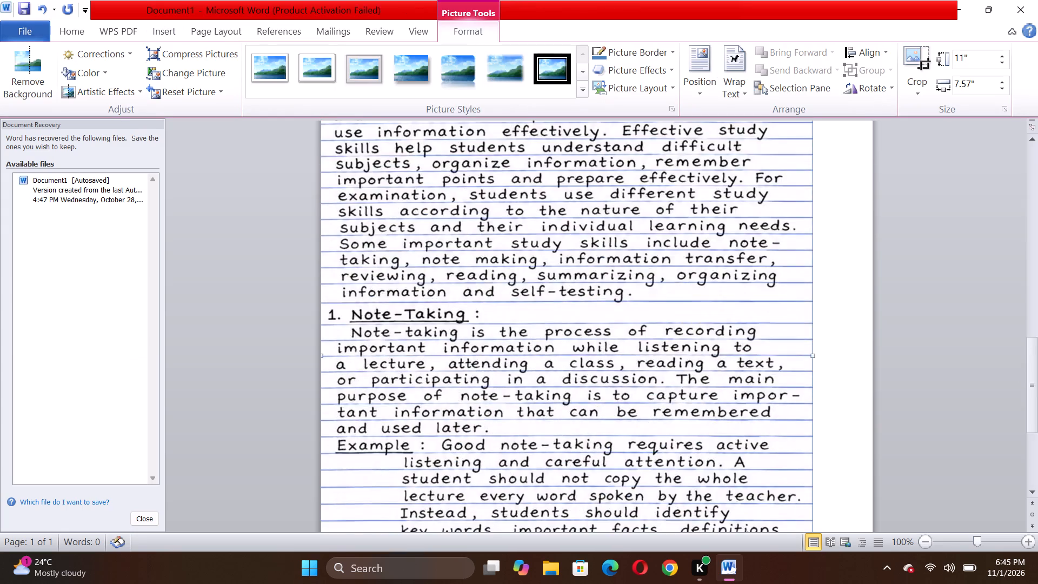
scroll(618, 303, "down", 7)
scroll(833, 463, "down", 5)
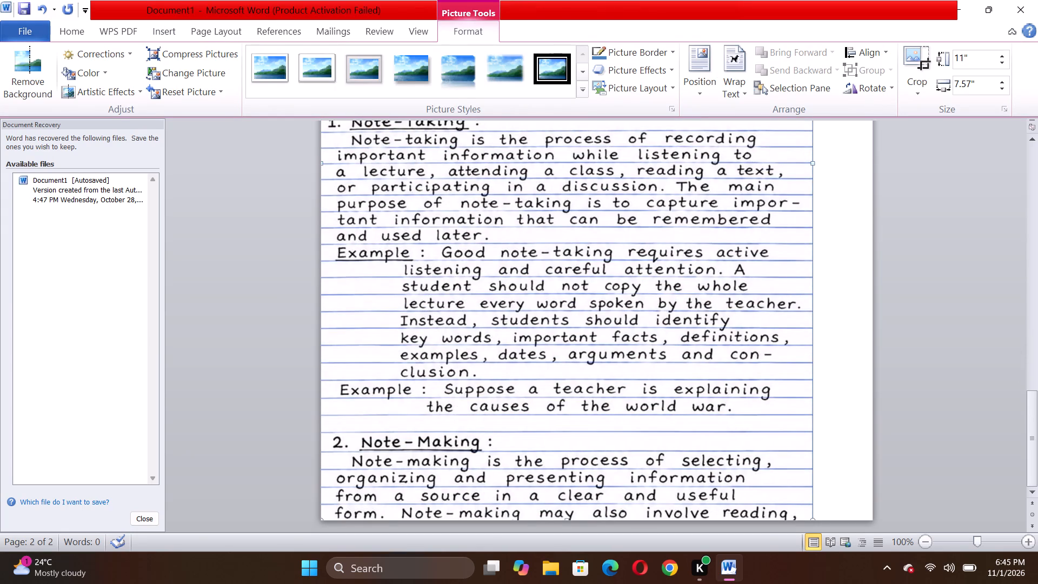
left_click_drag(811, 520, 494, 101)
left_click_drag(494, 101, 507, 134)
scroll(580, 254, "up", 2)
scroll(579, 265, "down", 3)
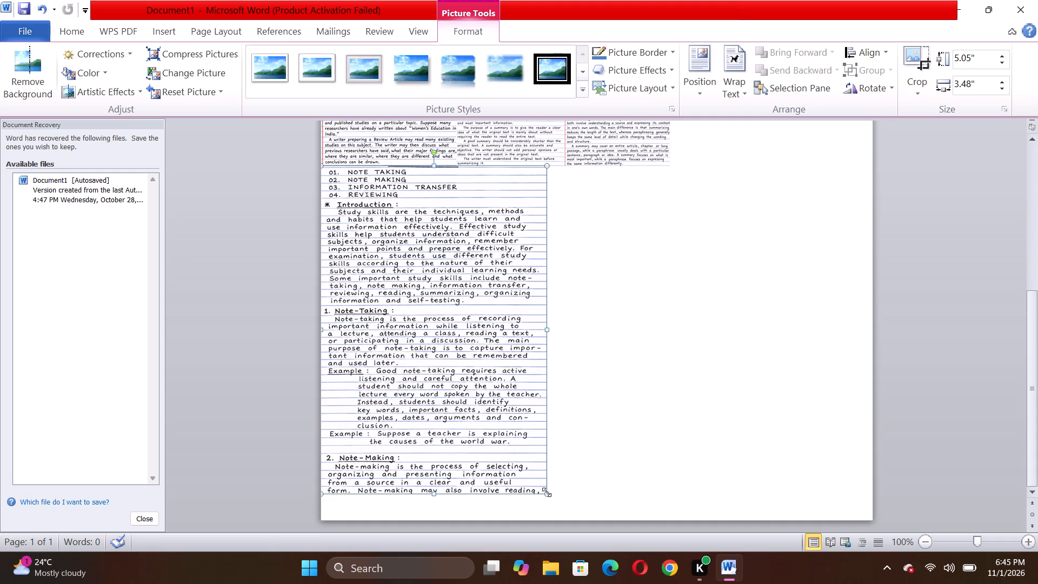
left_click_drag(547, 492, 401, 271)
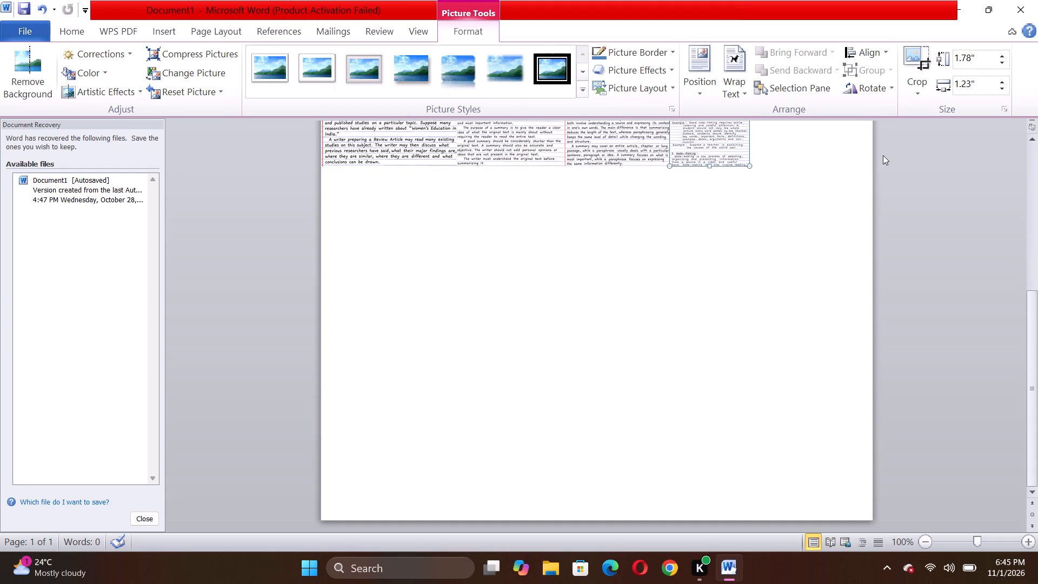
left_click(816, 149)
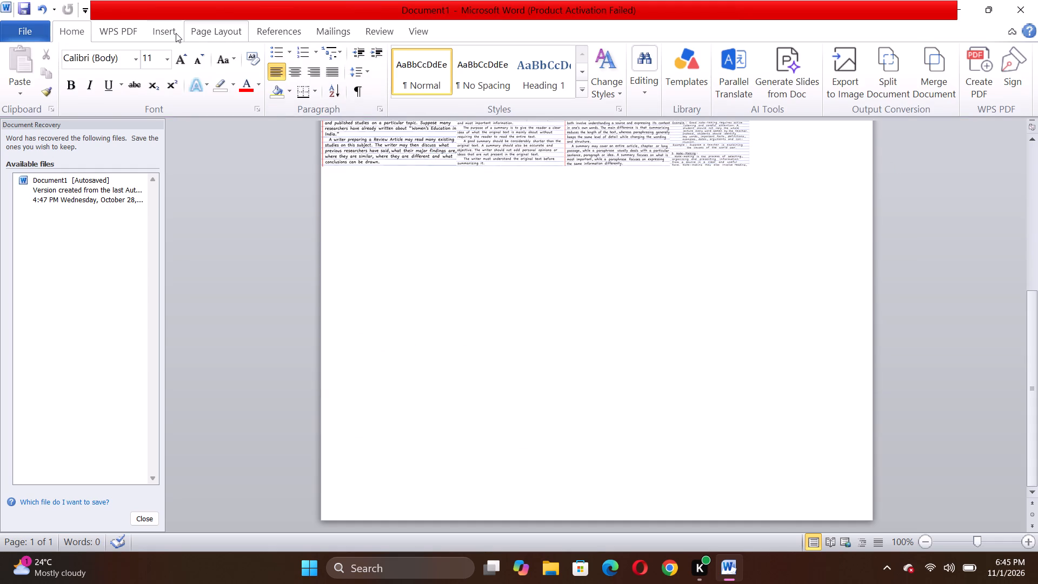
Insert picture 8 from the Downloads folder after the seventh picture.
left_click(176, 33)
left_click(173, 76)
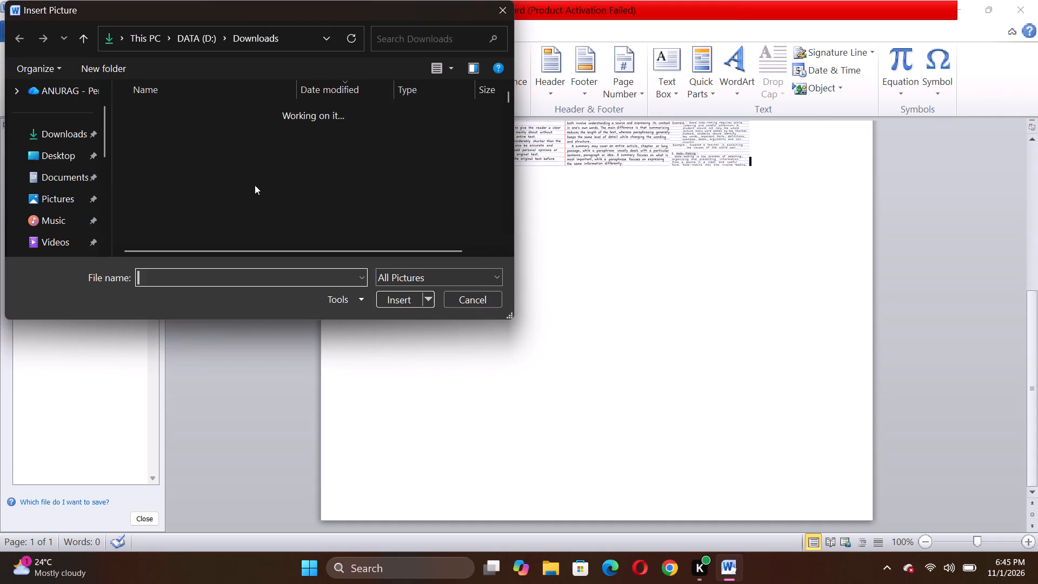
left_click(220, 207)
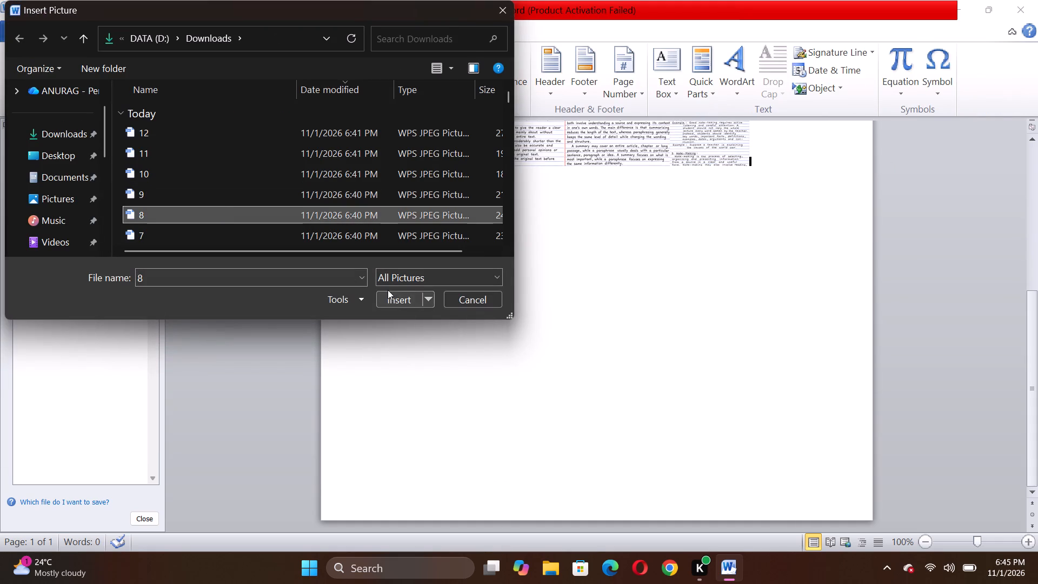
left_click(388, 290)
left_click(396, 300)
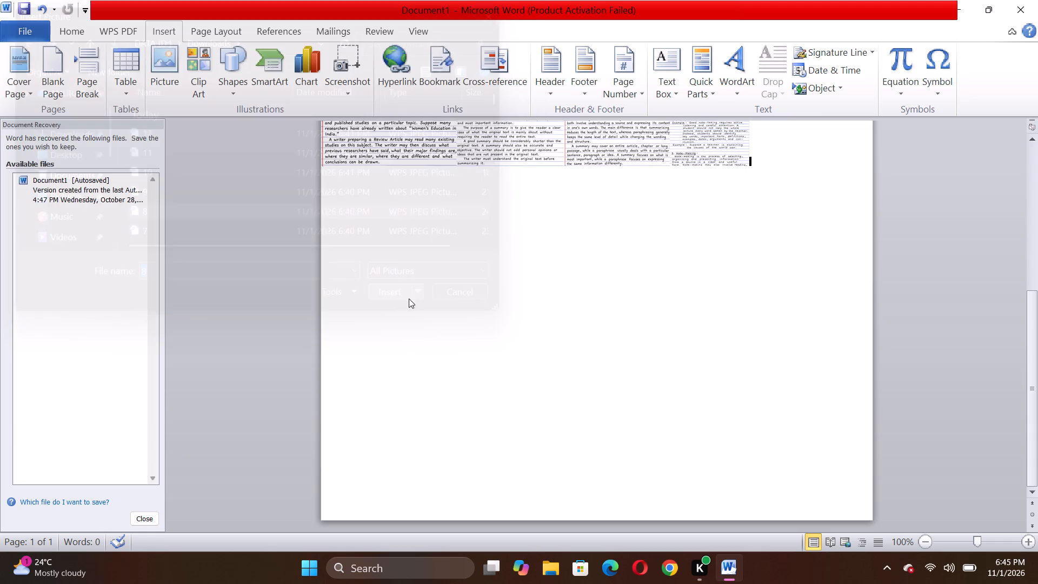
Scale the eighth picture down proportionally to about 2.55" high and 1.74" wide at the end of the second row, then deselect it.
scroll(591, 299, "down", 7)
scroll(634, 323, "down", 7)
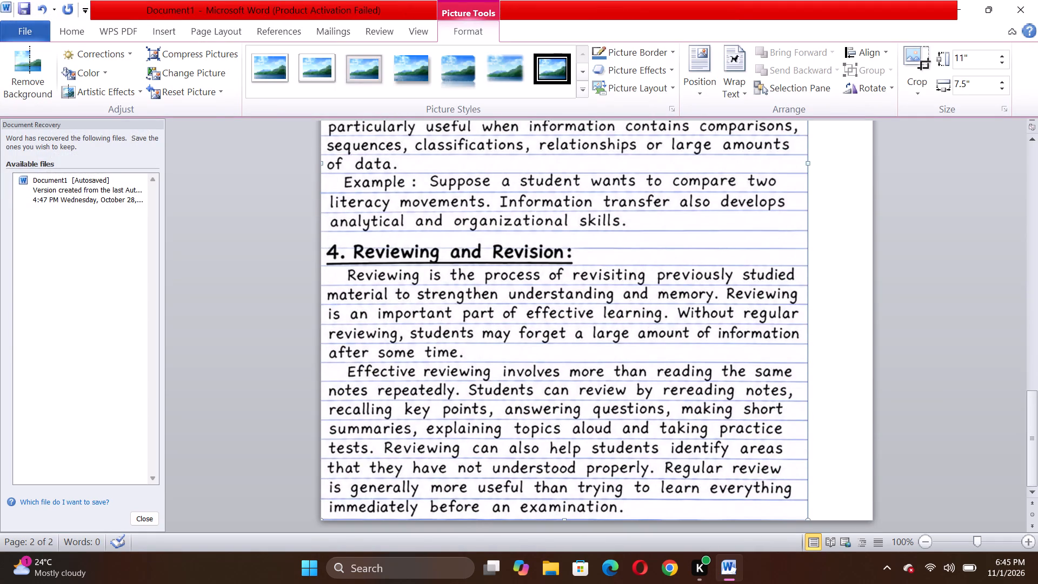
left_click_drag(809, 520, 548, 152)
scroll(596, 359, "down", 4)
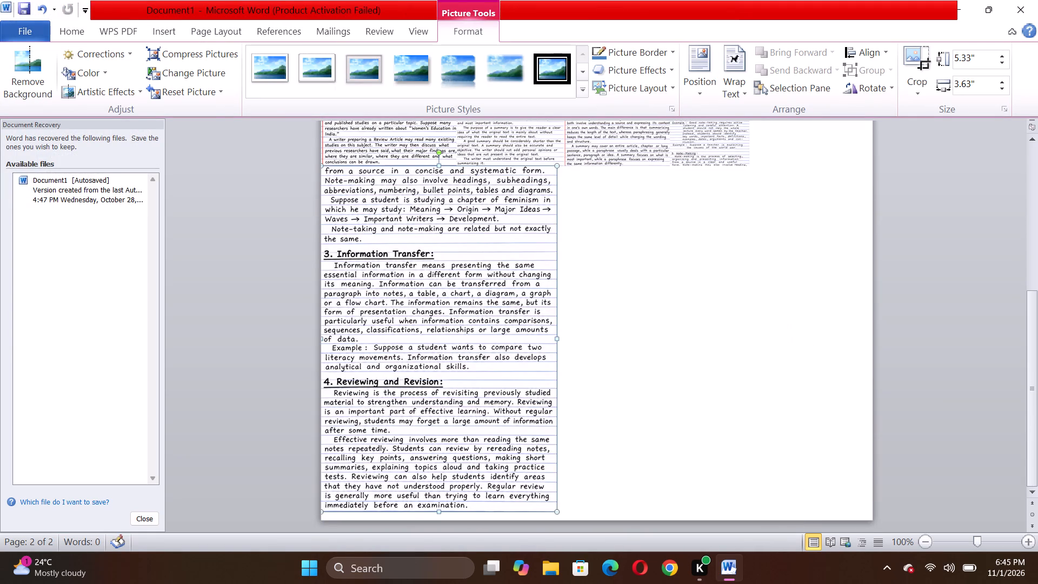
left_click_drag(556, 511, 434, 318)
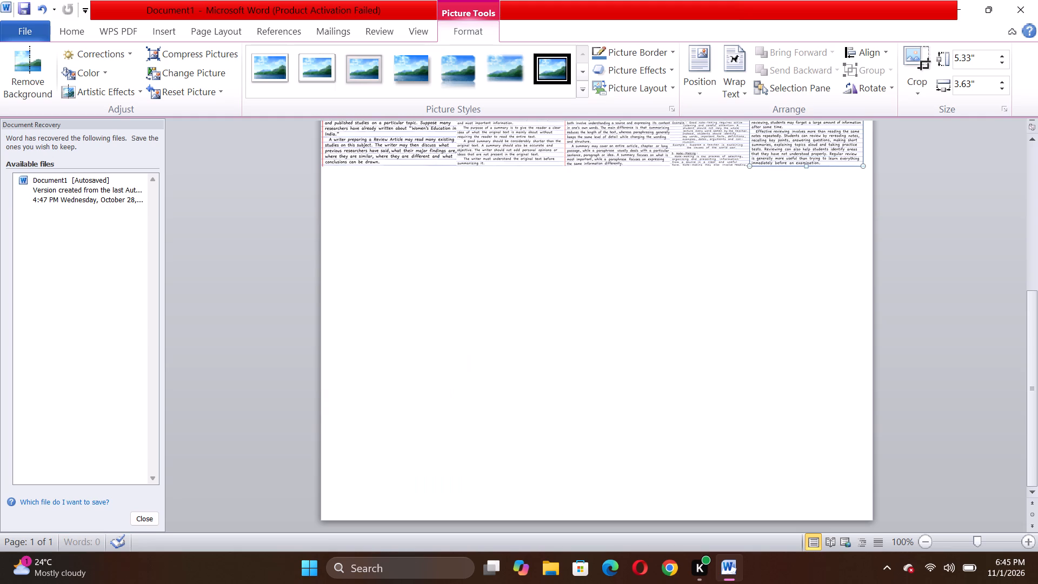
left_click(868, 160)
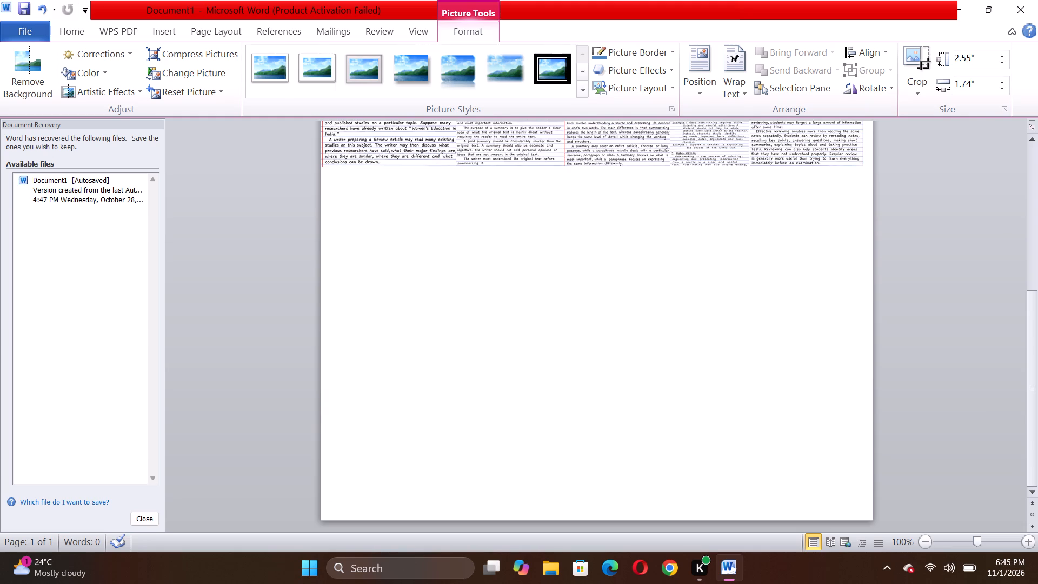
Insert picture 9 from the Downloads folder after the eighth picture.
left_click(159, 36)
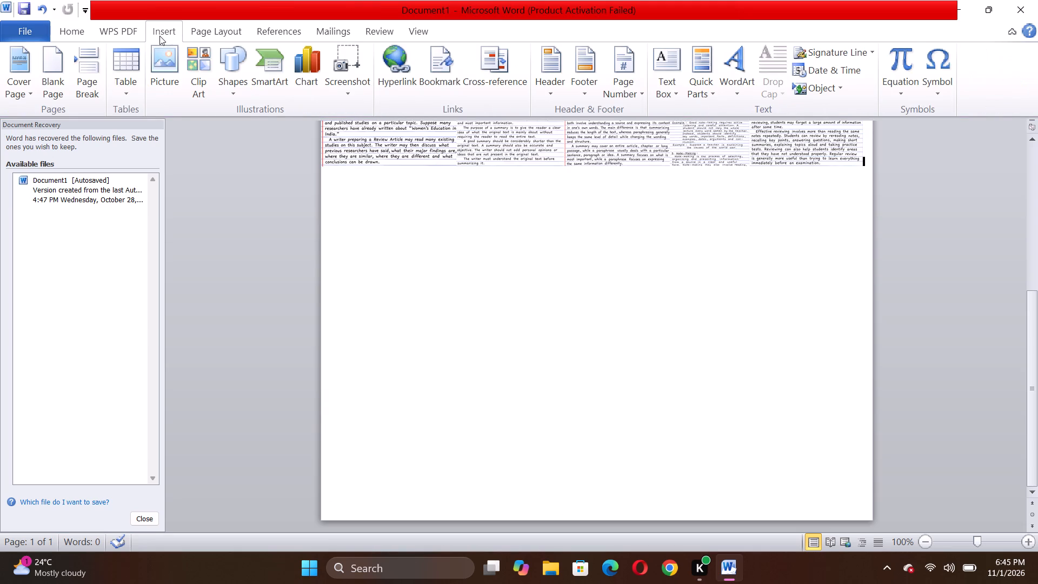
left_click(173, 75)
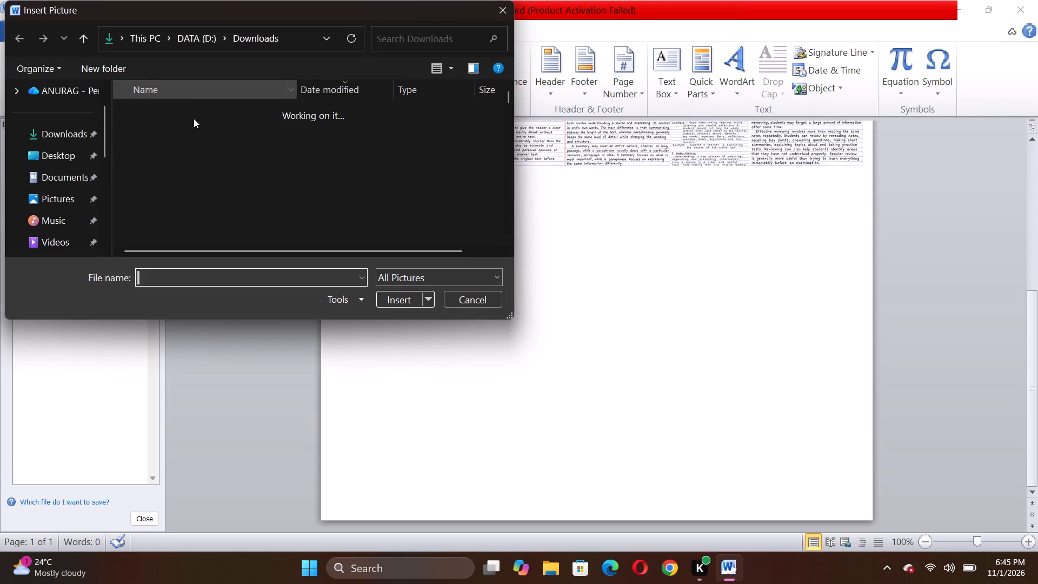
left_click(183, 196)
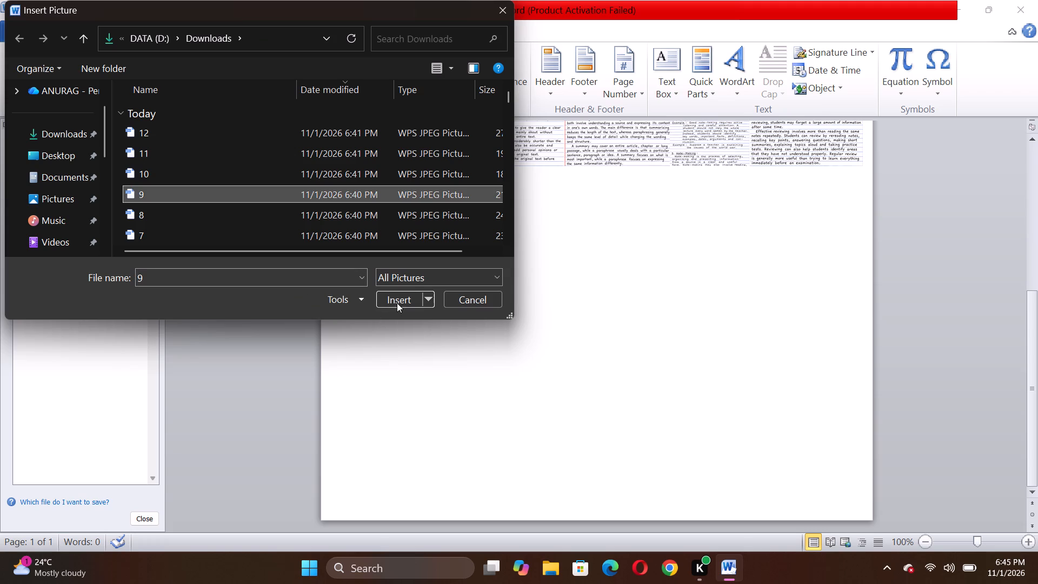
left_click(397, 294)
Scale the ninth picture down proportionally to a small image slightly narrower than the sixth, starting the third row, then deselect it.
scroll(542, 383, "down", 13)
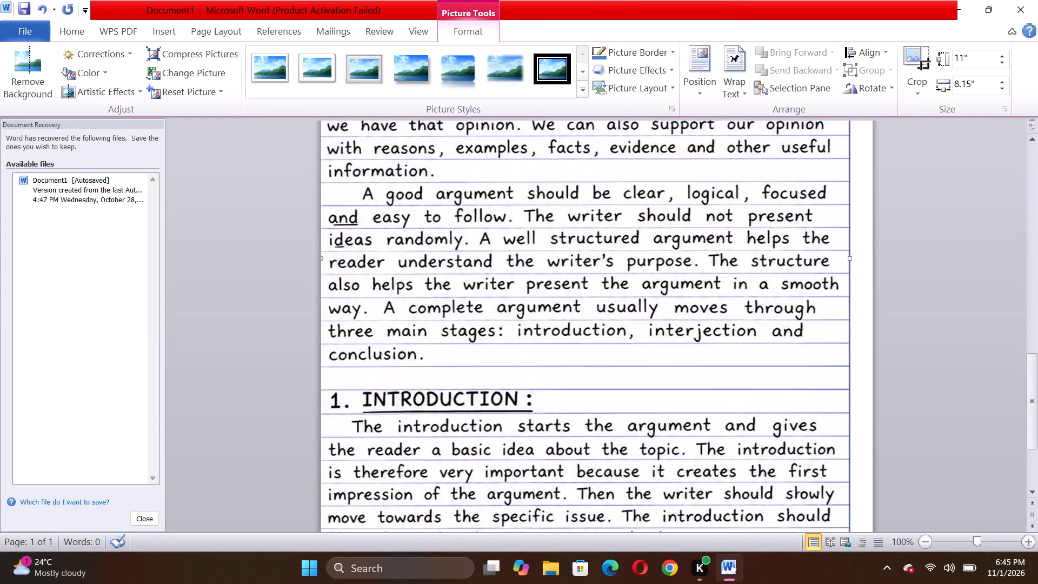
scroll(567, 385, "down", 2)
left_click_drag(850, 518, 502, 86)
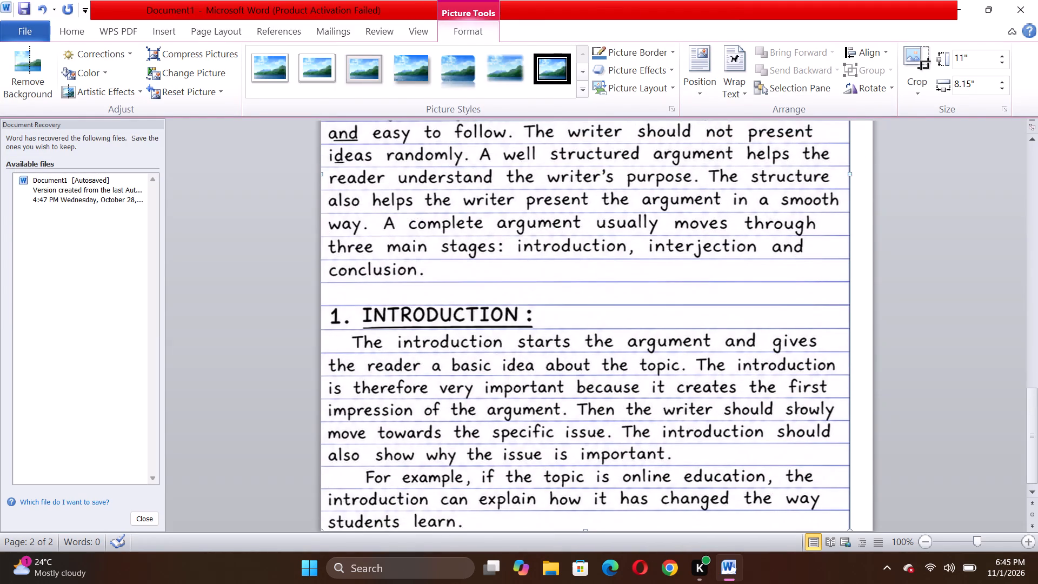
left_click_drag(502, 86, 541, 148)
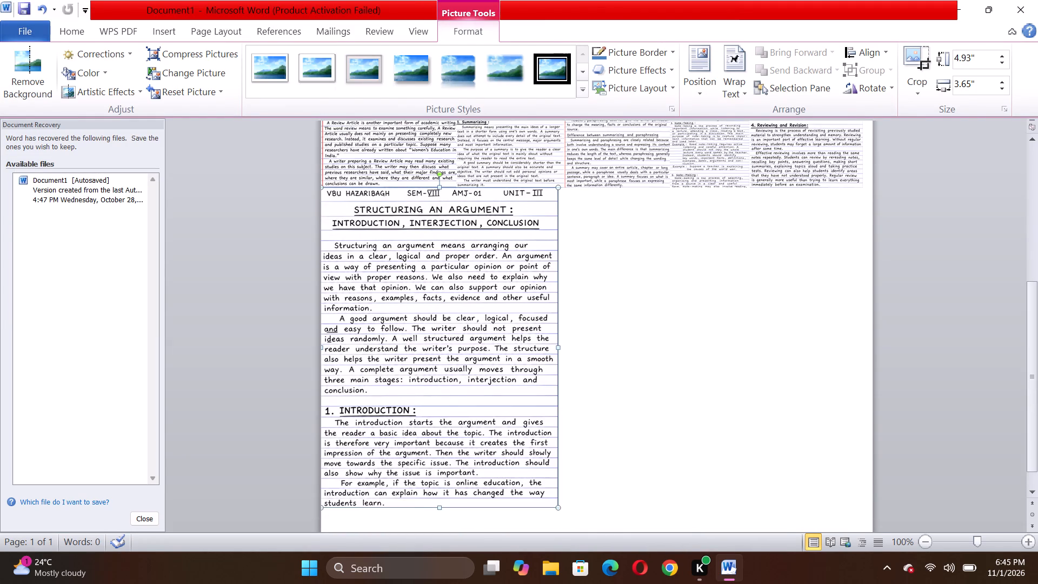
scroll(565, 330, "down", 5)
left_click_drag(557, 486, 511, 430)
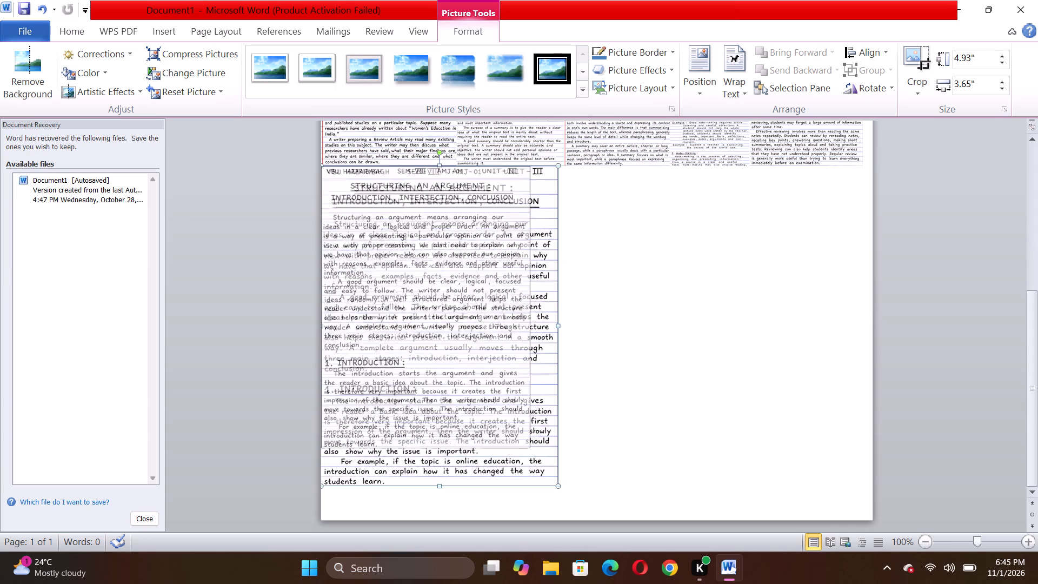
left_click_drag(511, 430, 401, 300)
left_click(541, 312)
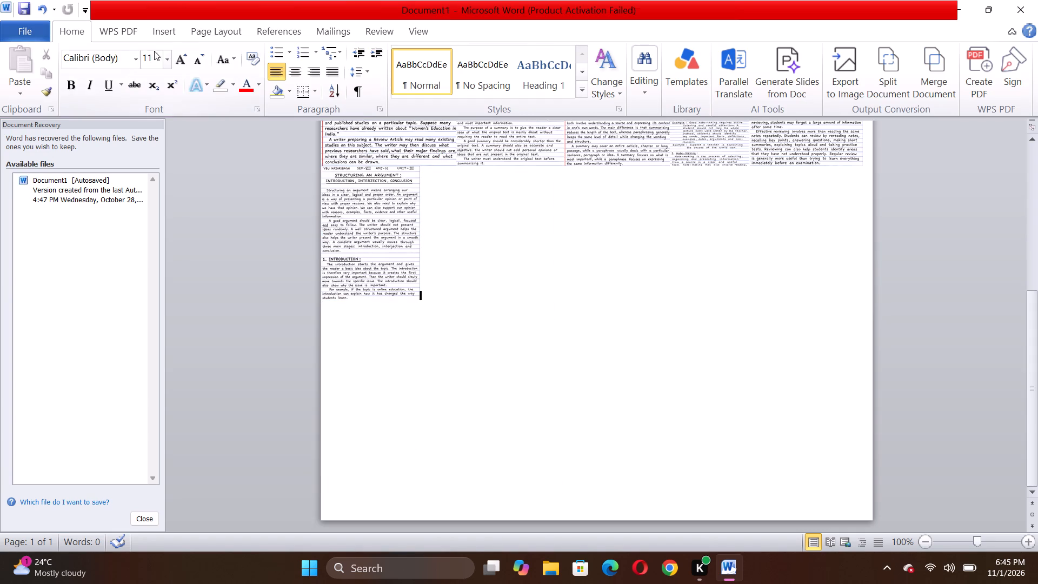
Insert picture 10 from the Downloads folder after the ninth picture.
left_click(159, 30)
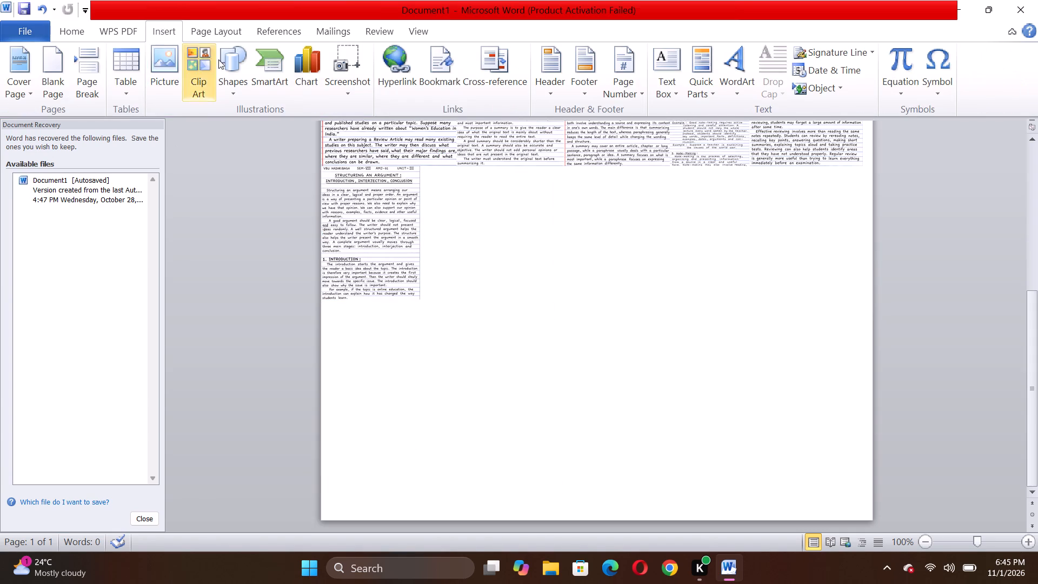
left_click(188, 63)
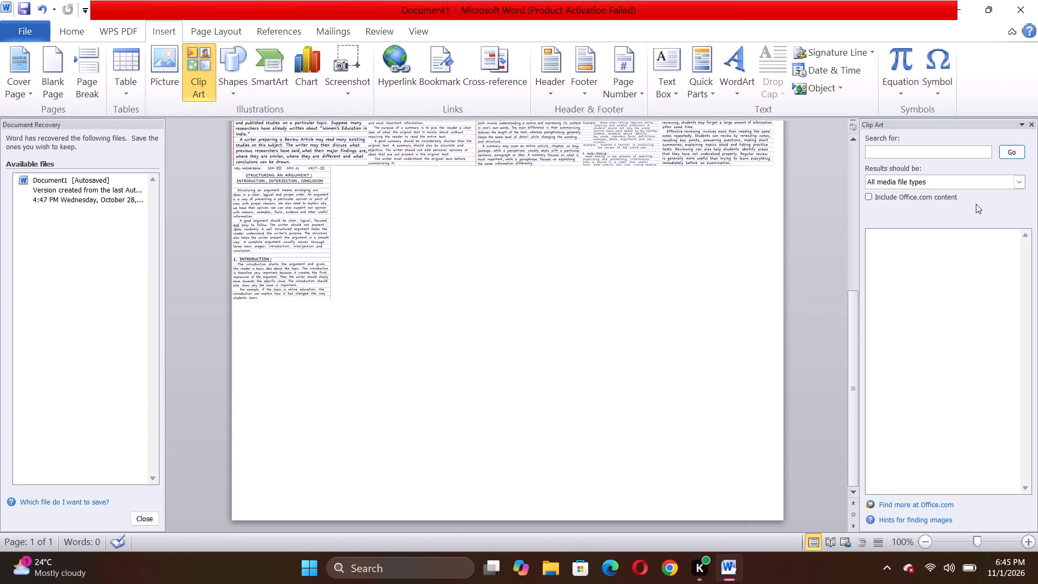
left_click(1034, 125)
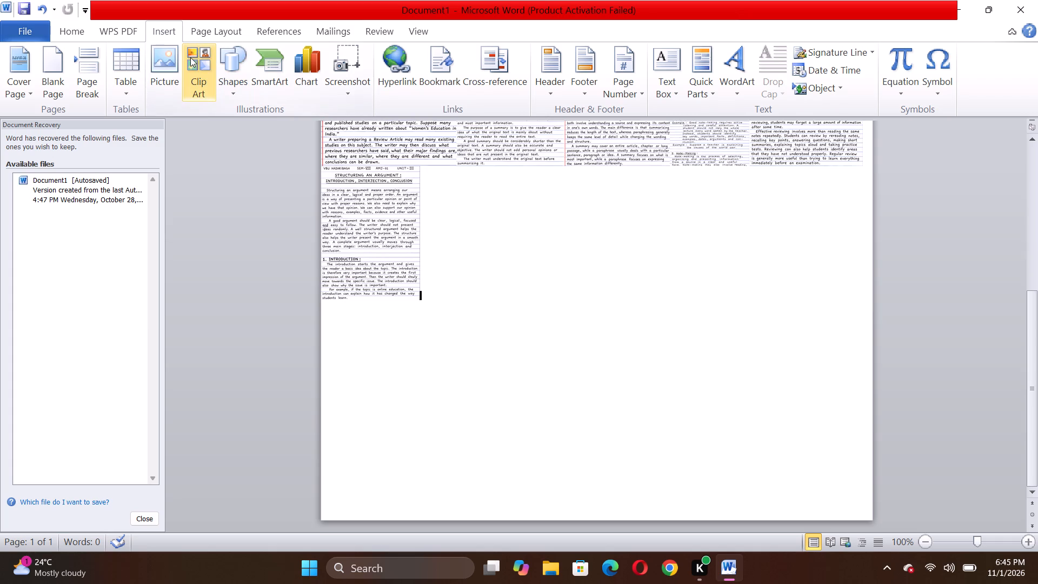
scroll(565, 321, "up", 6)
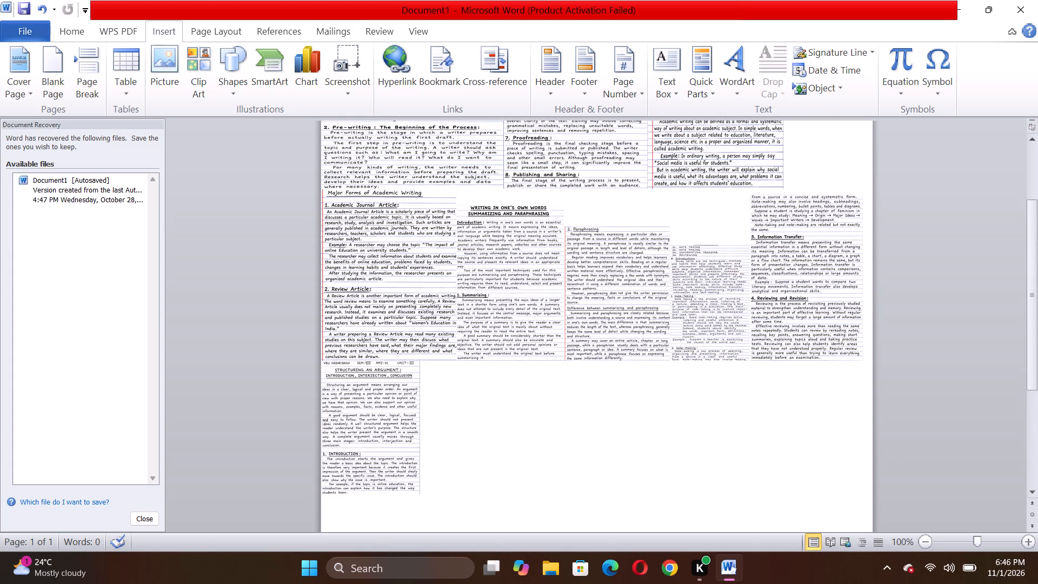
left_click(158, 63)
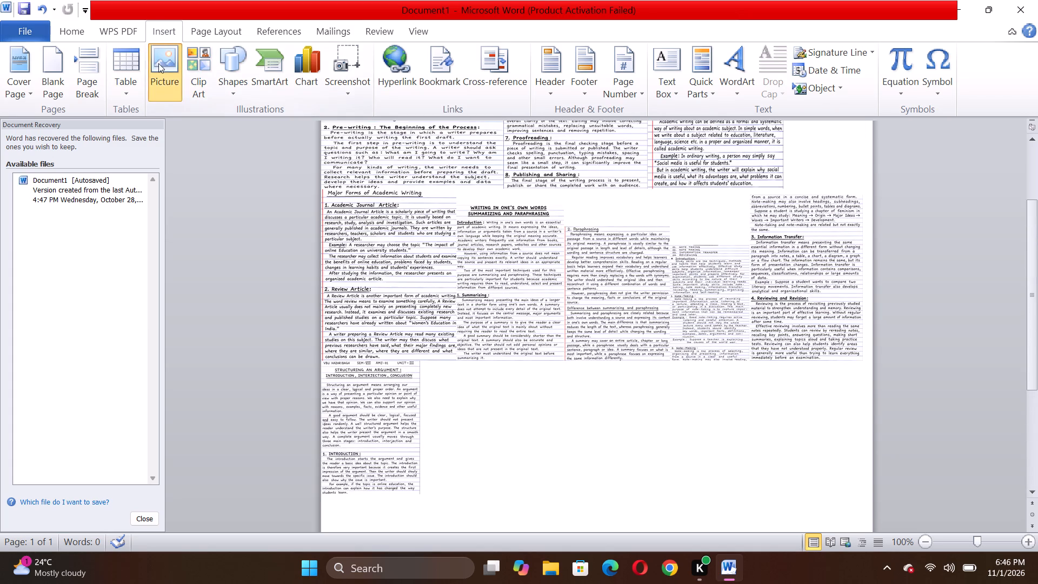
left_click(181, 180)
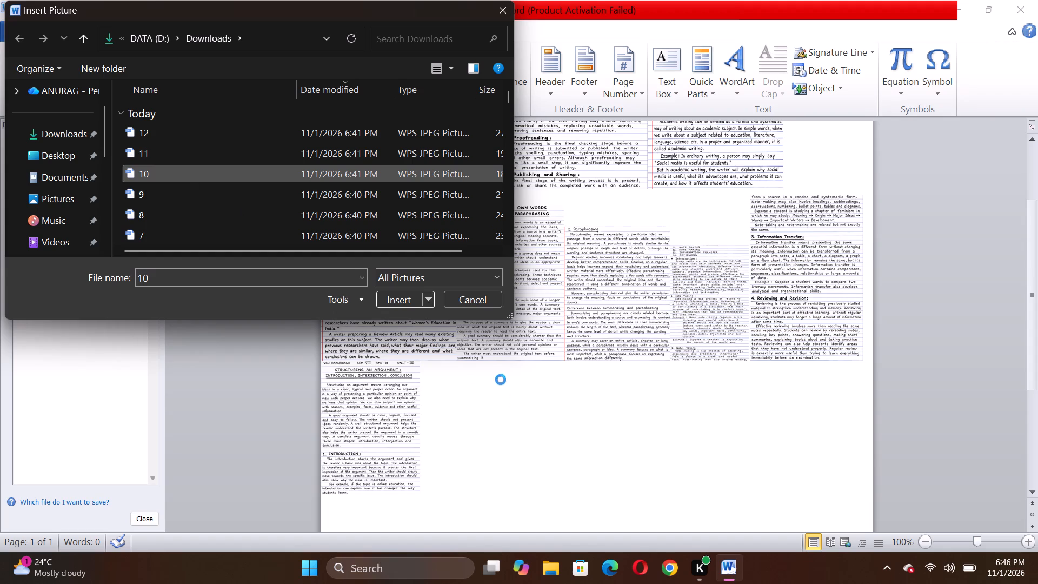
left_click(393, 298)
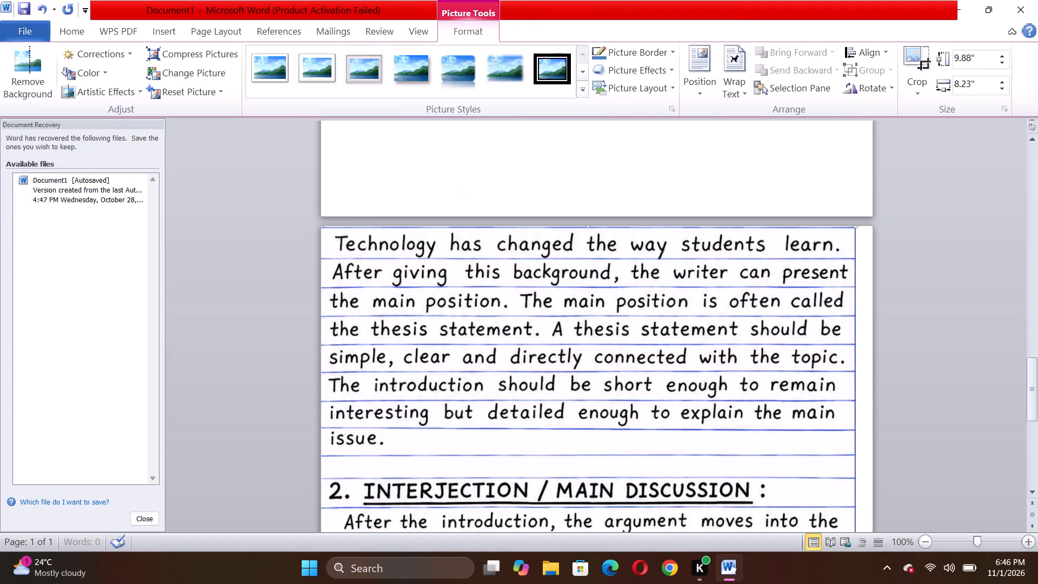
Scale the tenth picture down proportionally to about 2.52" high and 2.1" wide beside the ninth in the third row, then deselect it.
scroll(456, 290, "down", 7)
scroll(675, 380, "down", 8)
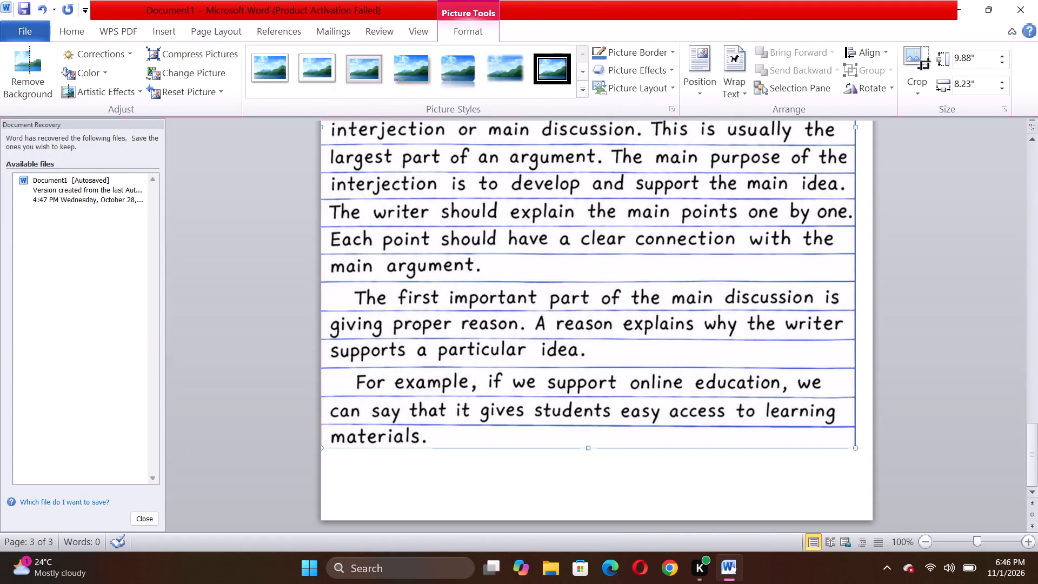
left_click_drag(857, 450, 539, 143)
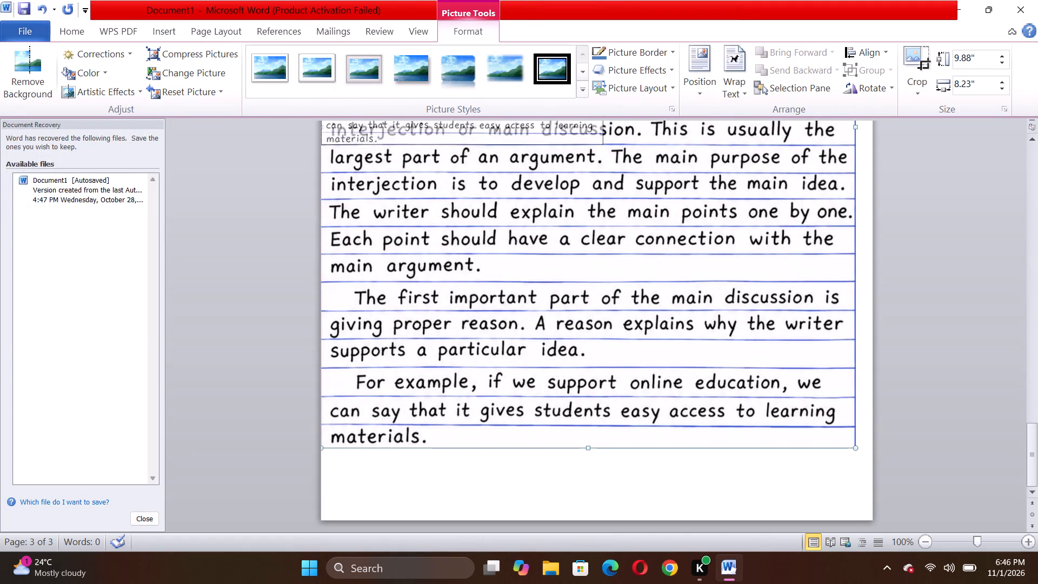
left_click_drag(539, 143, 537, 141)
scroll(640, 327, "down", 5)
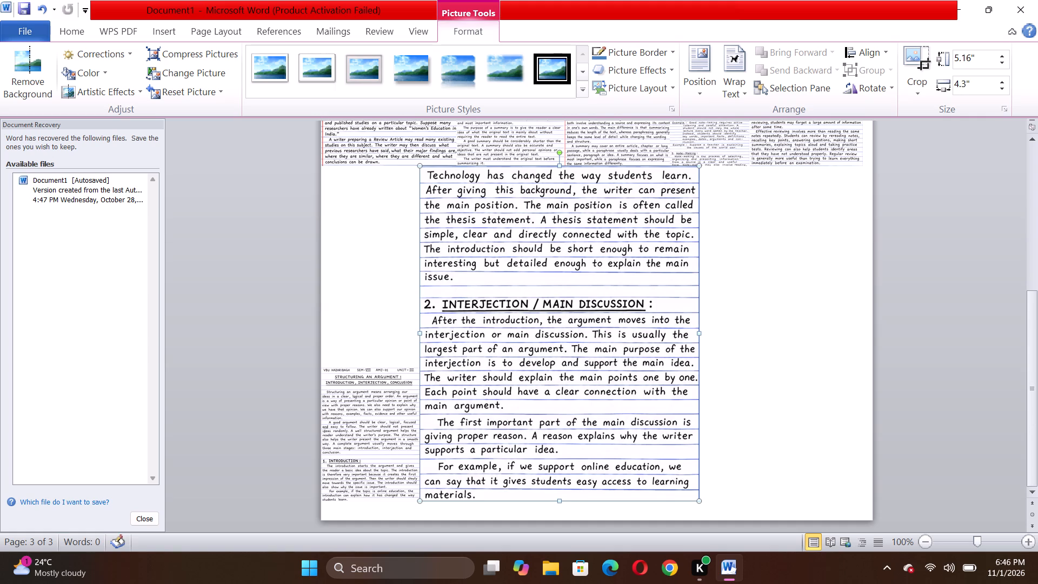
left_click_drag(701, 501, 590, 344)
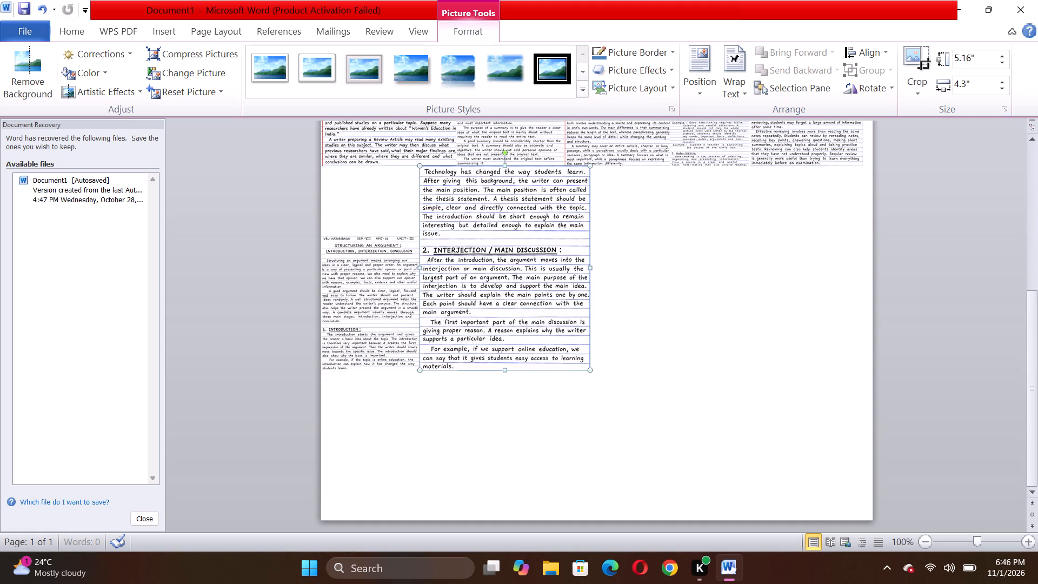
left_click_drag(588, 369, 556, 322)
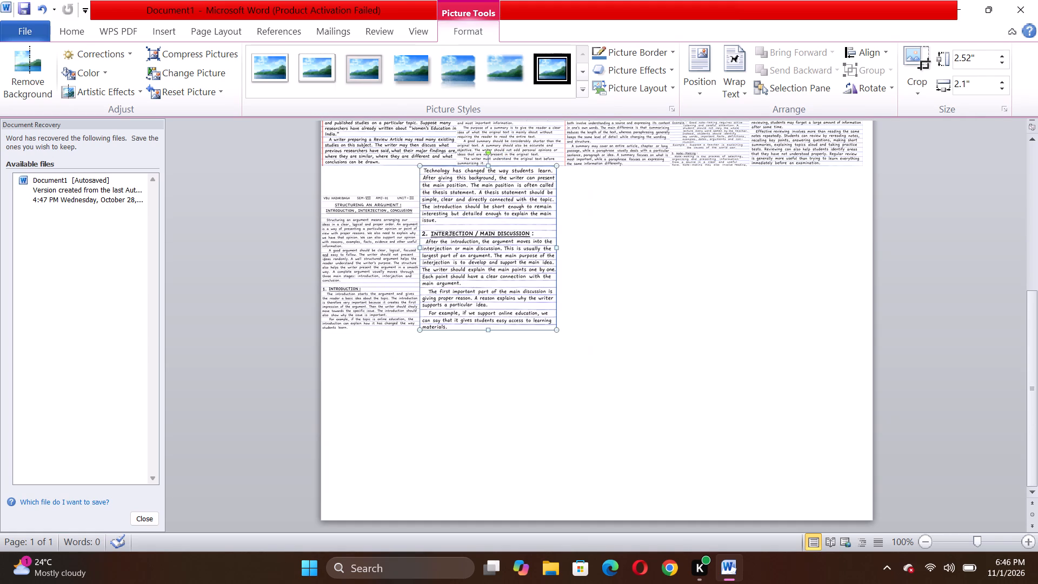
left_click(582, 296)
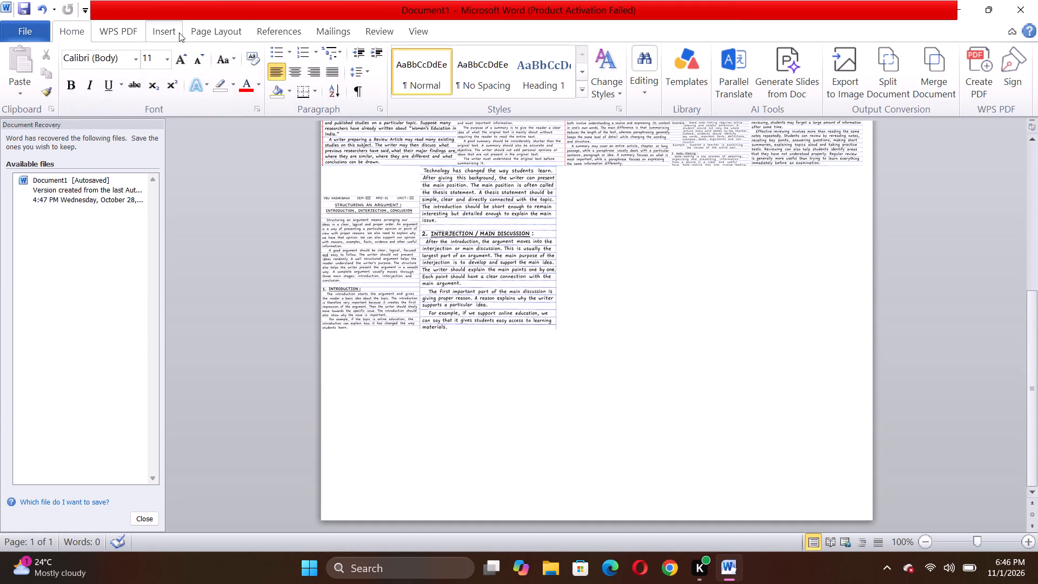
Insert picture 11 from the Downloads folder after the tenth picture.
left_click(179, 32)
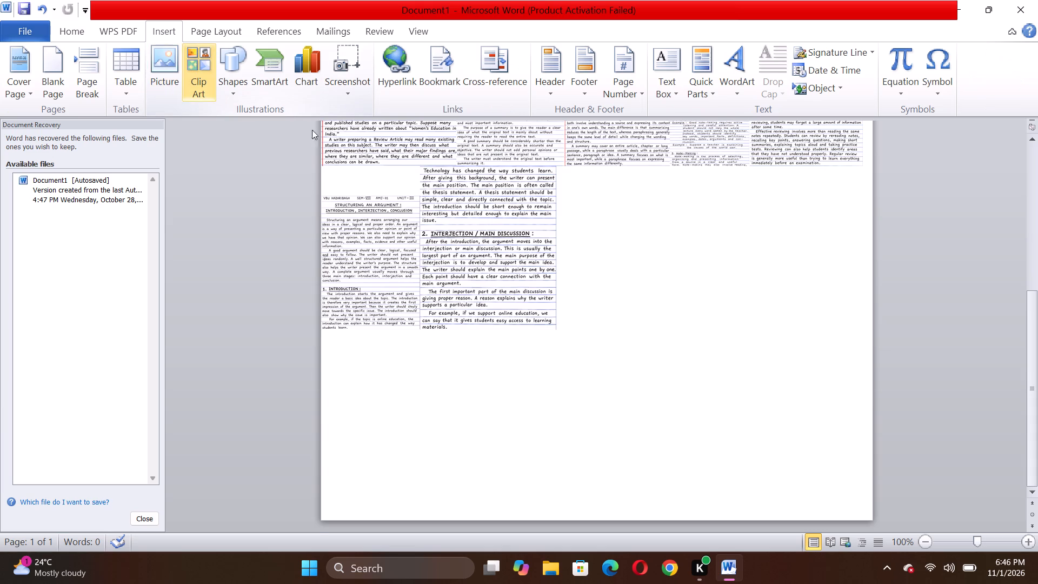
scroll(525, 243, "up", 7)
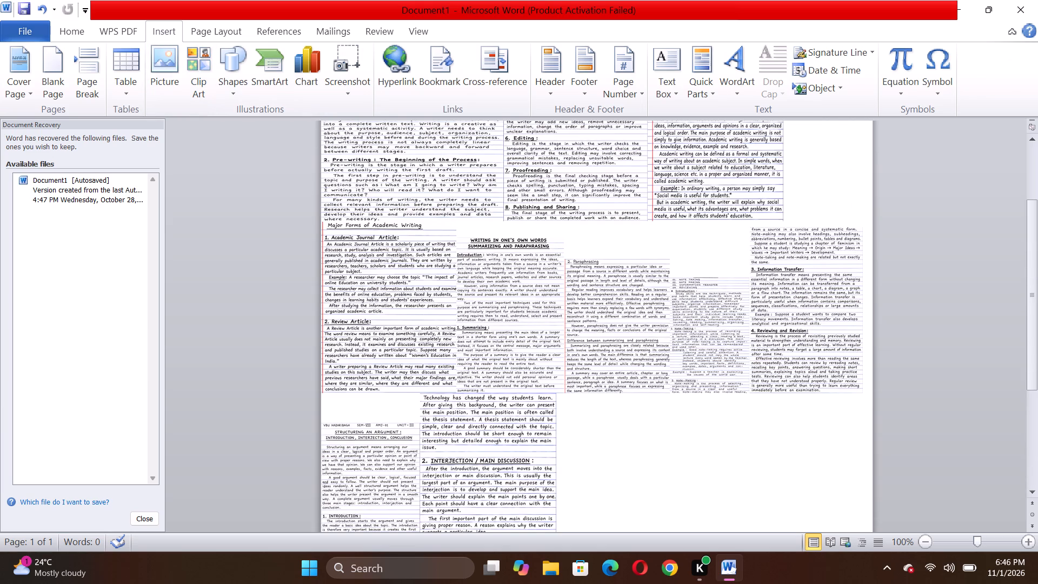
scroll(525, 243, "down", 4)
left_click(596, 375)
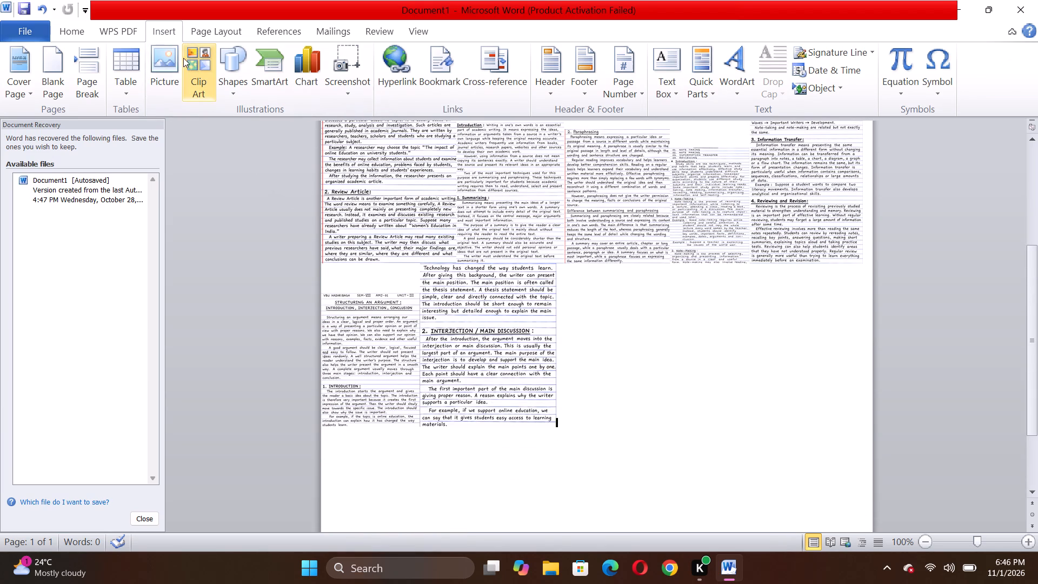
left_click(173, 68)
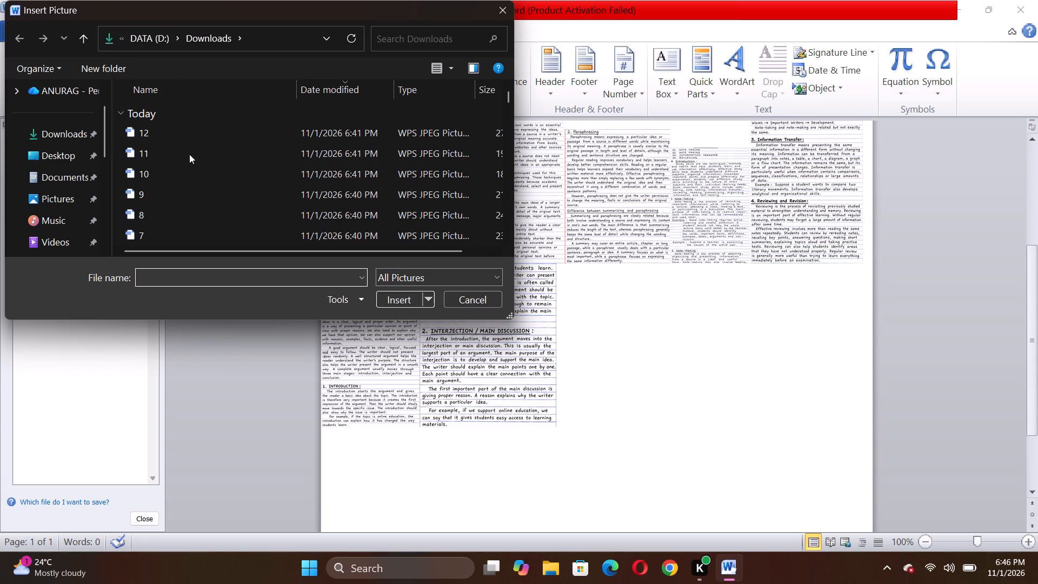
left_click(189, 154)
left_click(392, 291)
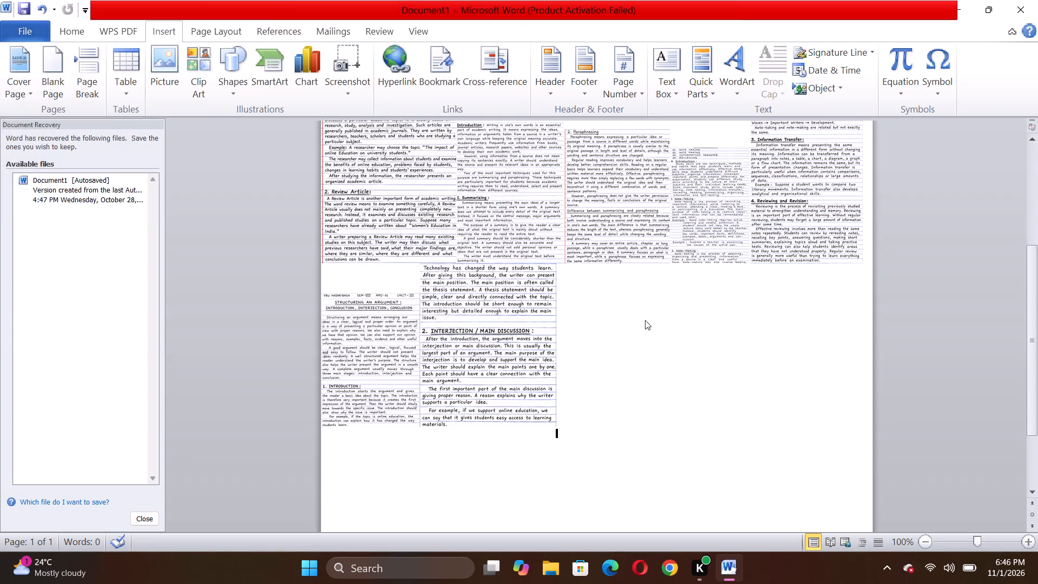
Scale the eleventh picture down proportionally to about 2.49" high and 2.45" wide beside the tenth in the third row, then deselect it.
scroll(645, 320, "down", 14)
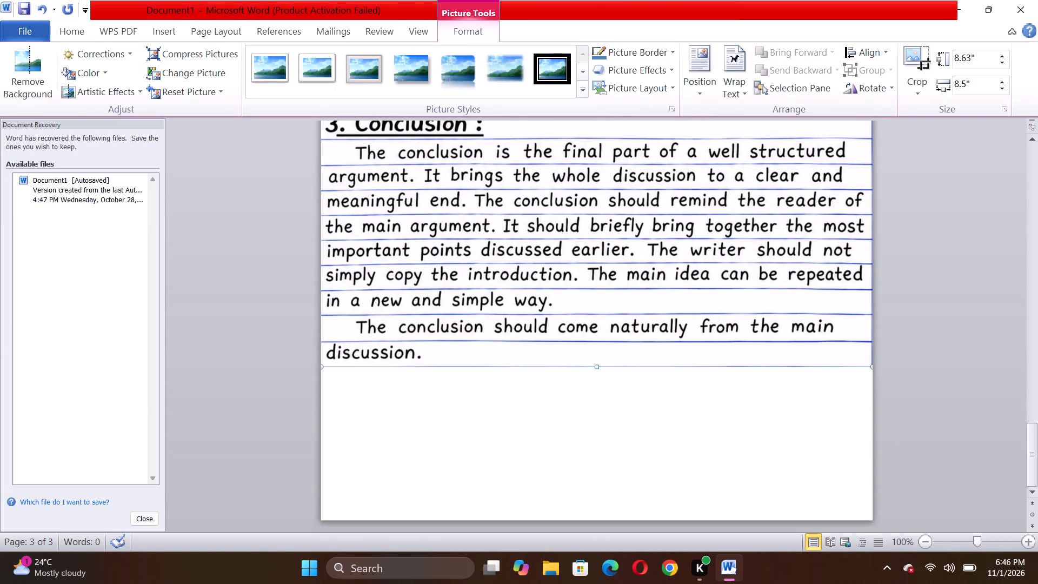
left_click_drag(872, 367, 510, 156)
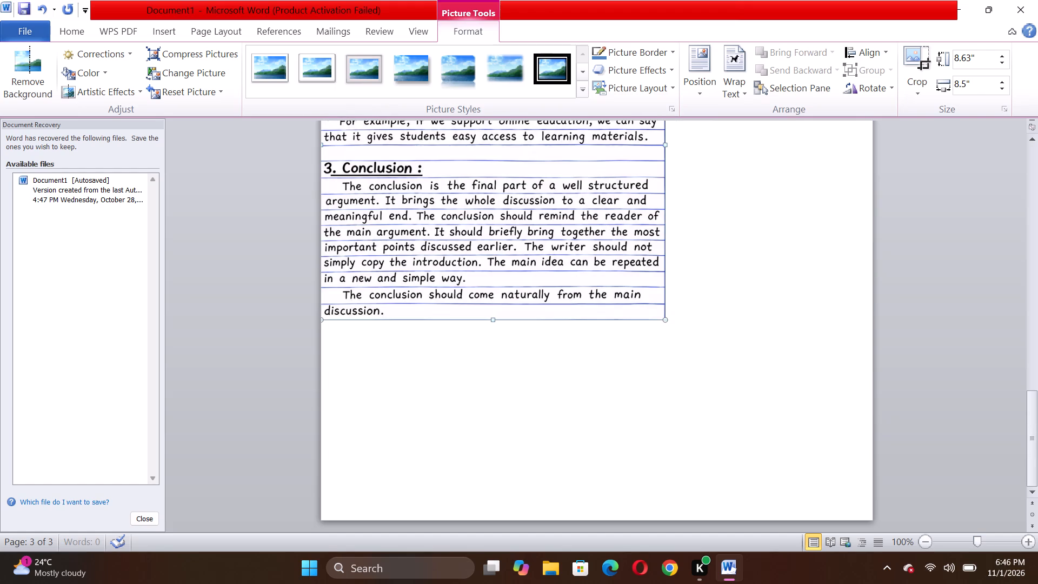
left_click_drag(664, 318, 628, 282)
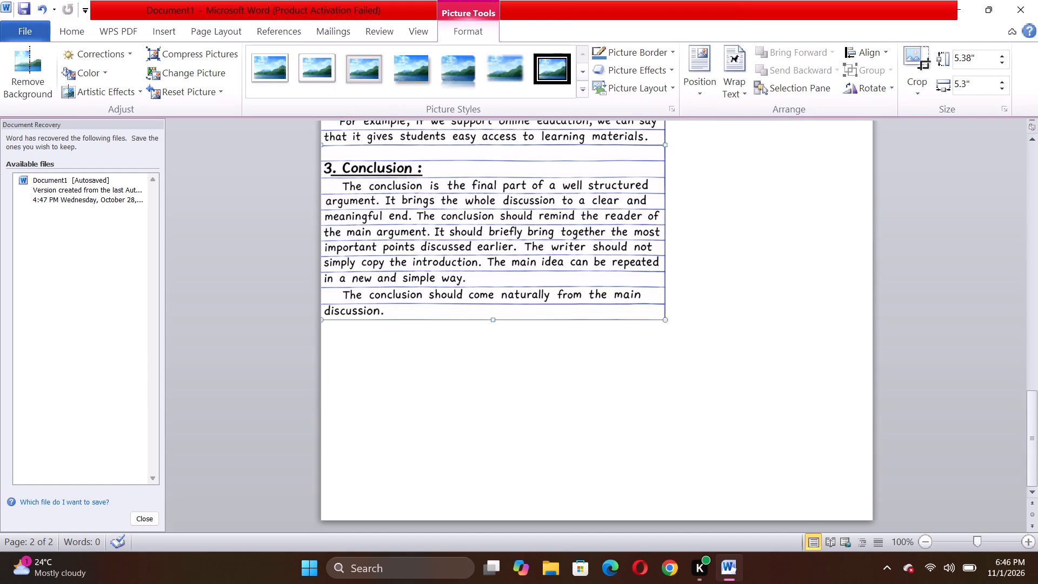
left_click_drag(628, 282, 541, 187)
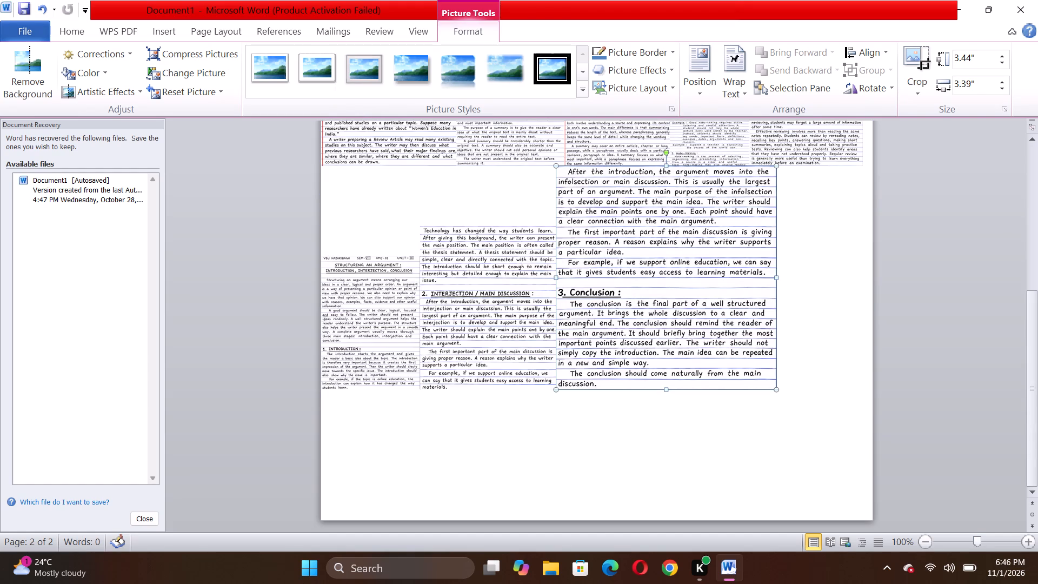
left_click_drag(777, 388, 715, 315)
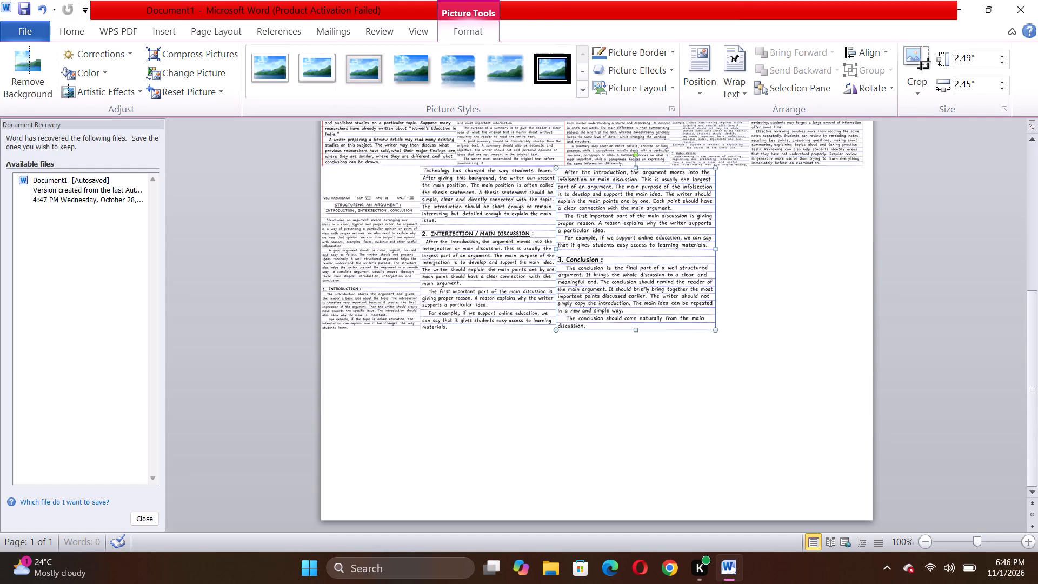
left_click(764, 299)
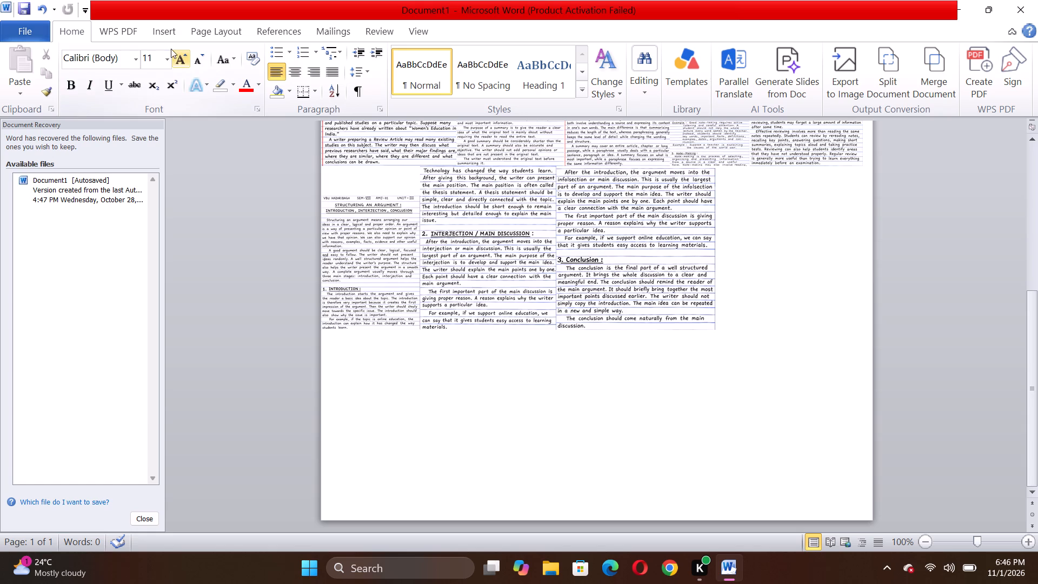
Insert picture 12 from the Downloads folder after the eleventh picture.
left_click(169, 42)
left_click(169, 37)
left_click(167, 73)
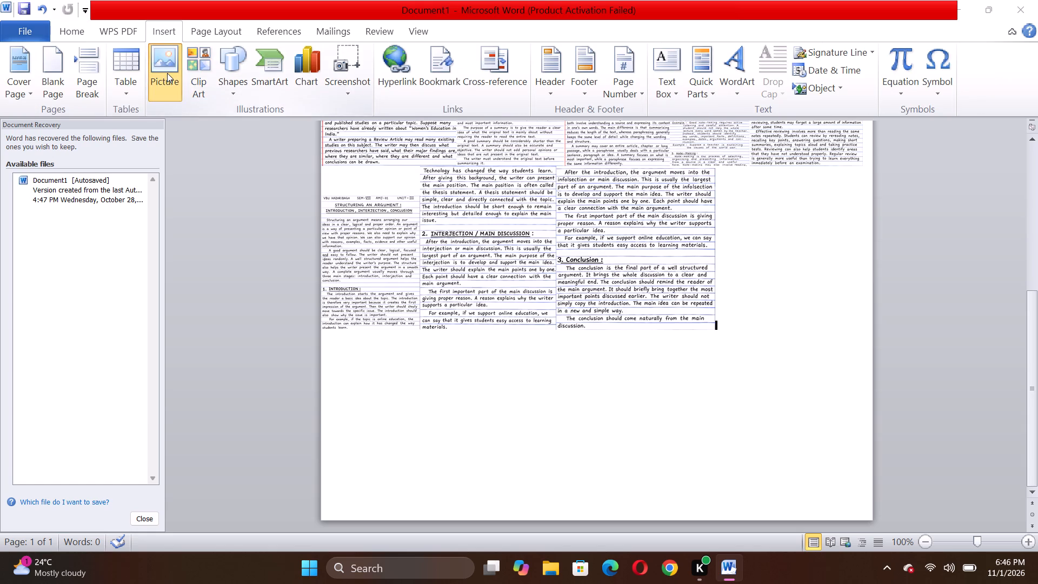
left_click(203, 130)
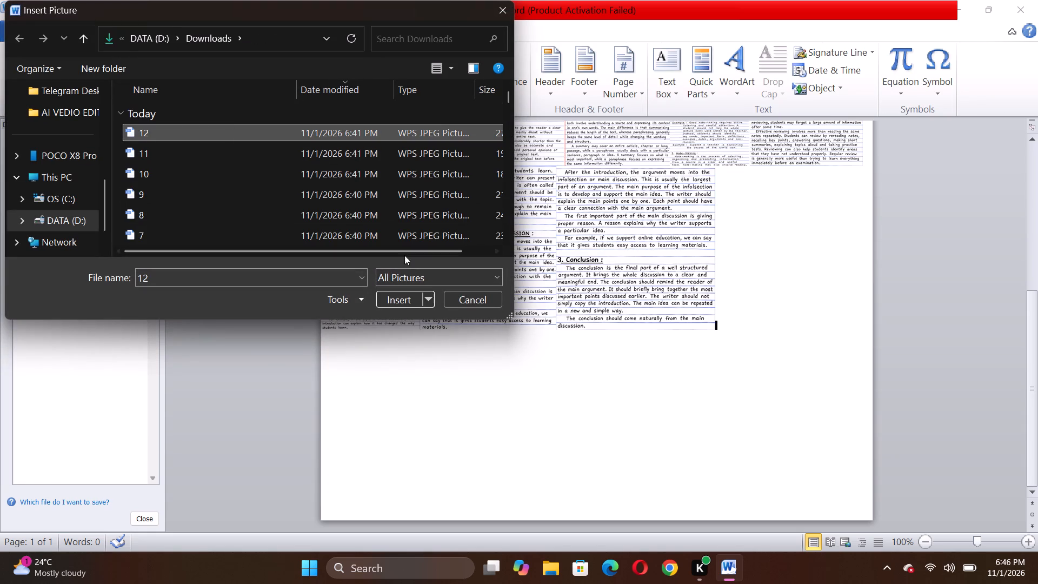
left_click(408, 297)
Scale the twelfth picture down proportionally to about 5.58" high and 3.82" wide.
scroll(716, 294, "down", 6)
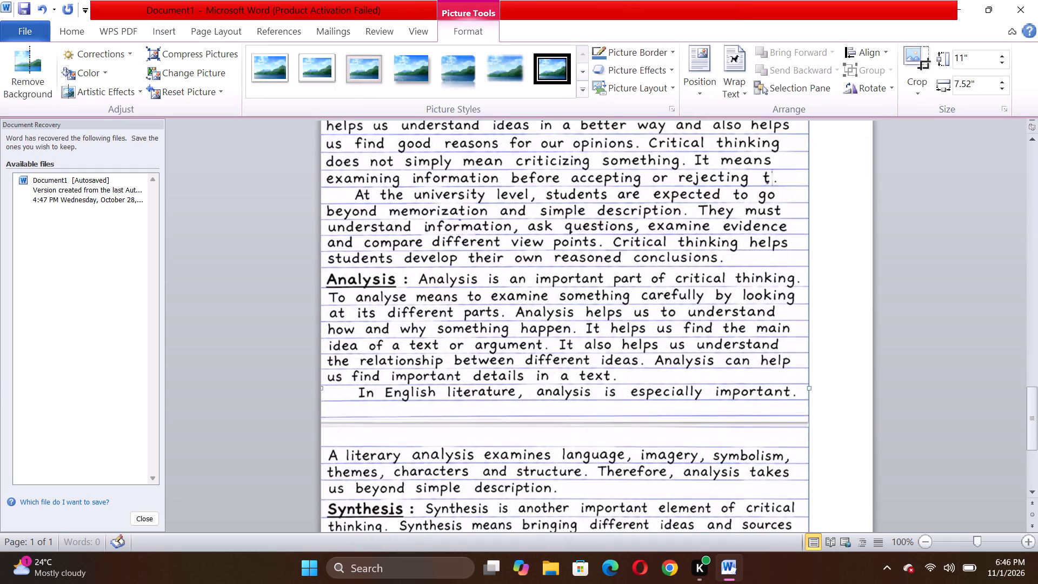
scroll(717, 303, "down", 8)
scroll(726, 518, "down", 5)
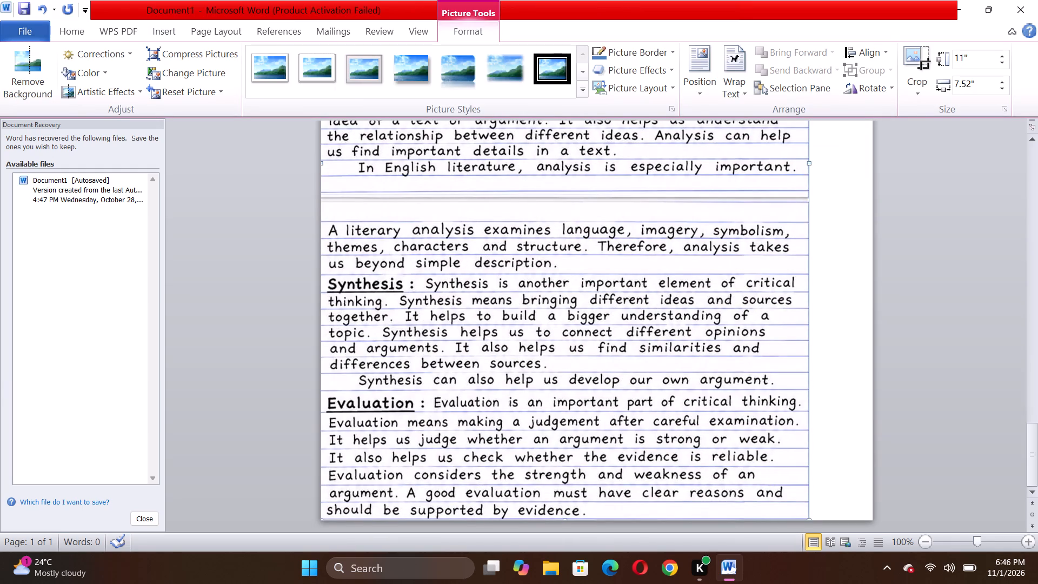
left_click_drag(808, 519, 562, 169)
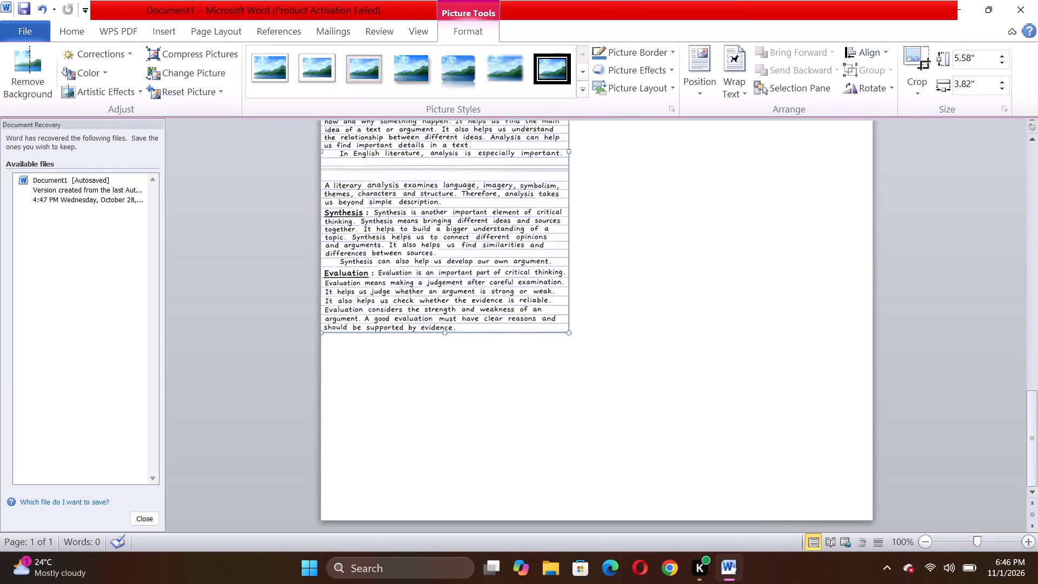
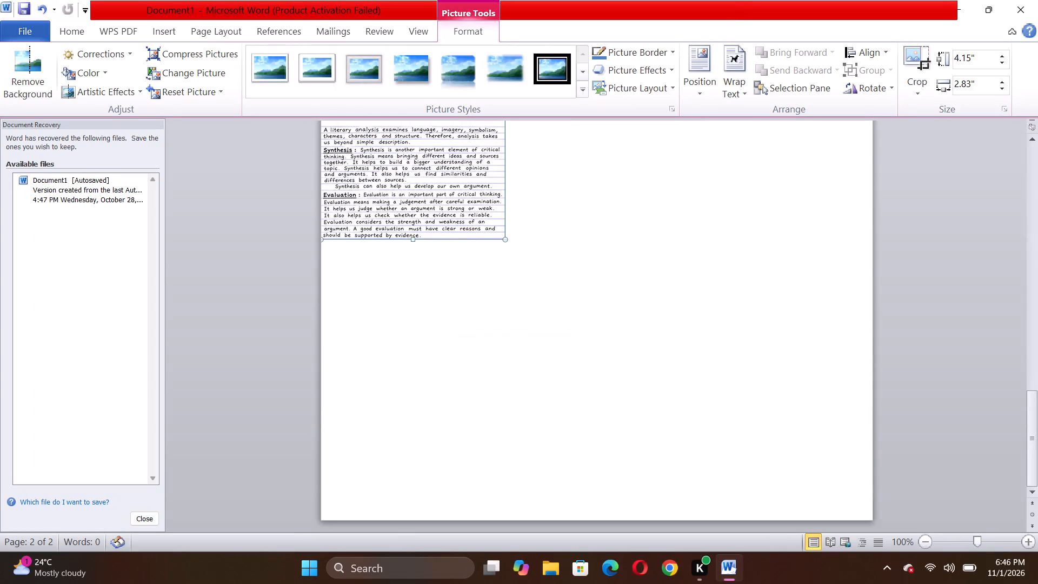
Scale the twelfth picture down proportionally to about 3.15" high and 2.15" wide so it fits in the third row.
left_click_drag(503, 240, 461, 167)
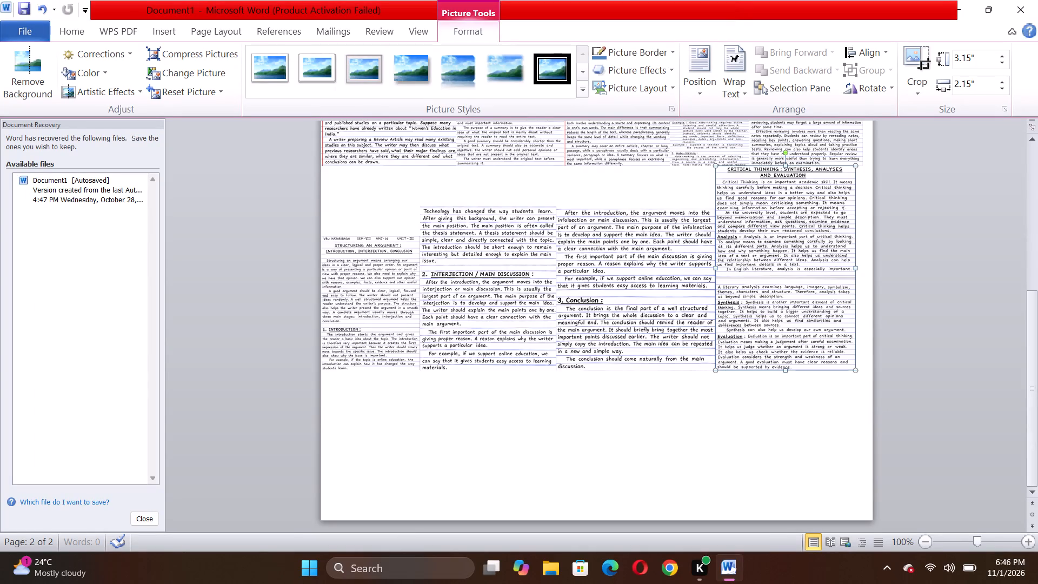
Stretch the first picture's height to about 2.89" by extending its top edge.
scroll(455, 225, "up", 8)
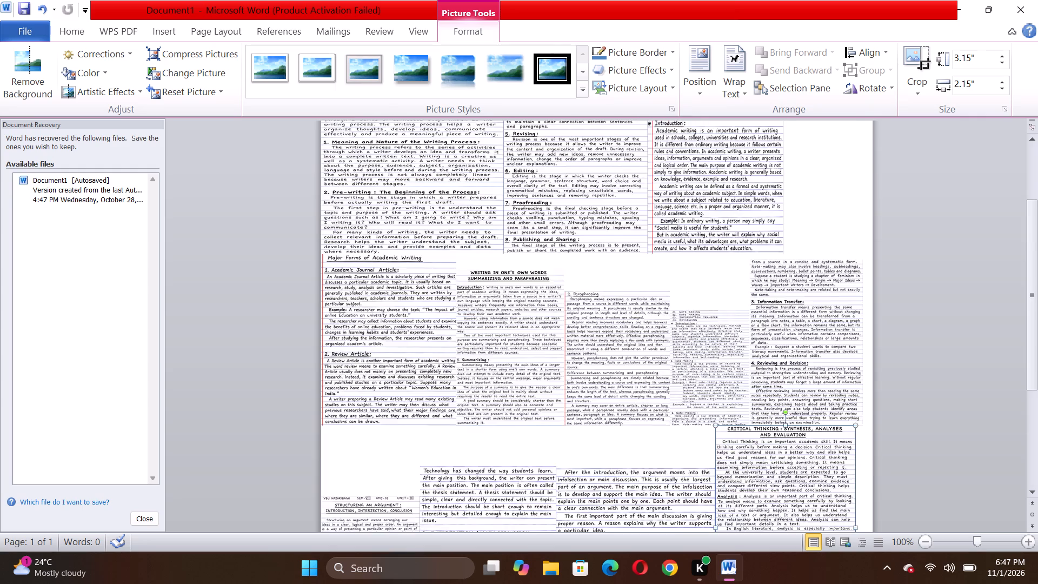
scroll(458, 221, "up", 8)
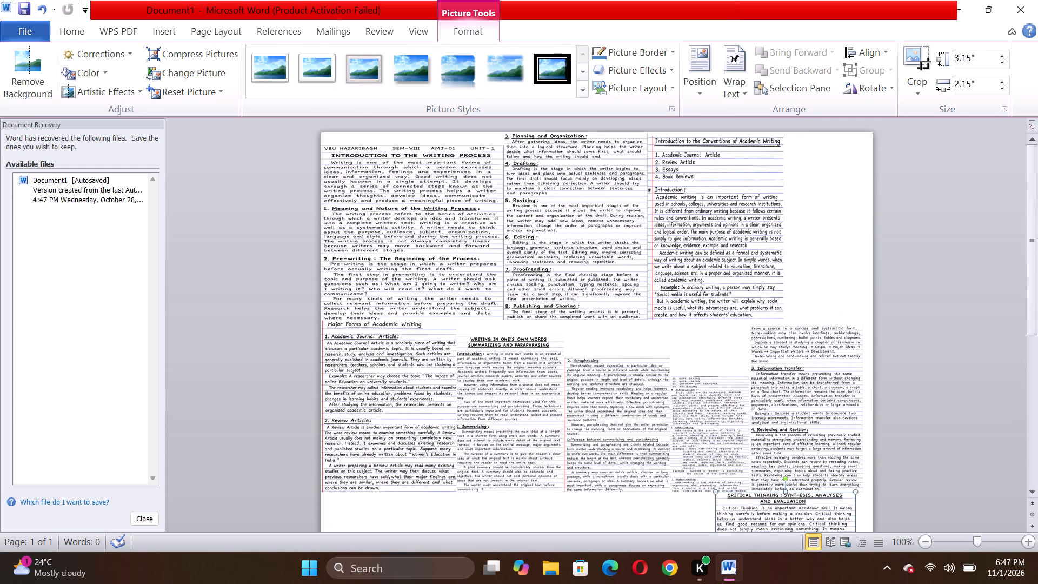
left_click(408, 198)
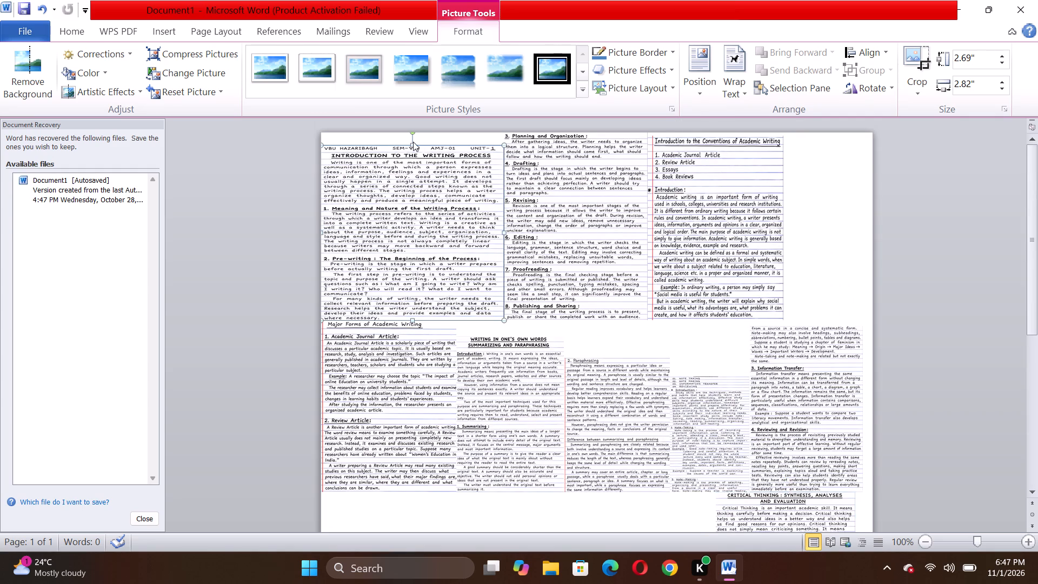
left_click_drag(413, 144, 411, 134)
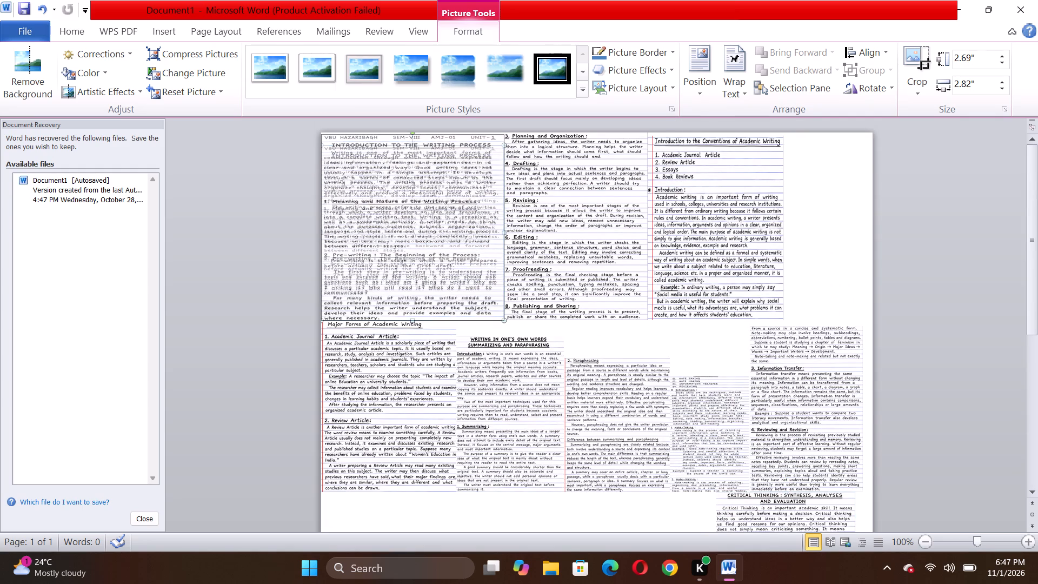
left_click_drag(411, 134, 411, 134)
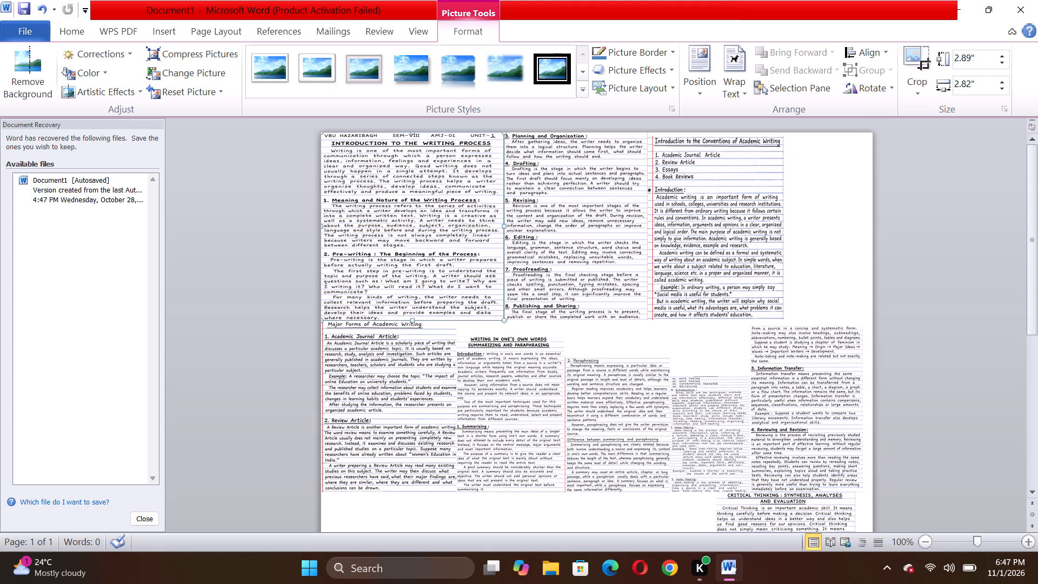
Widen the third picture in the first row to about 2.13".
left_click(554, 264)
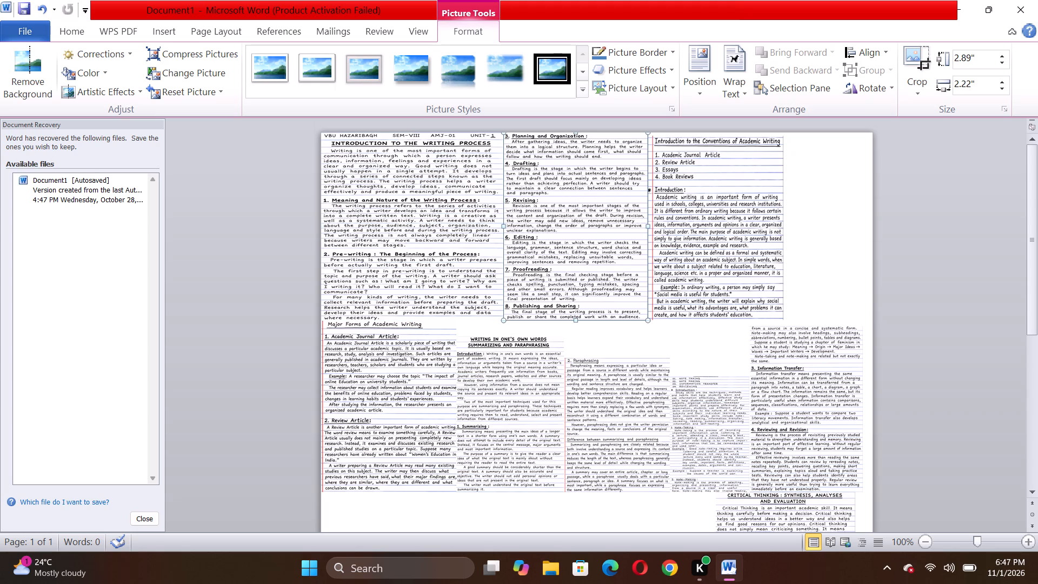
left_click(709, 233)
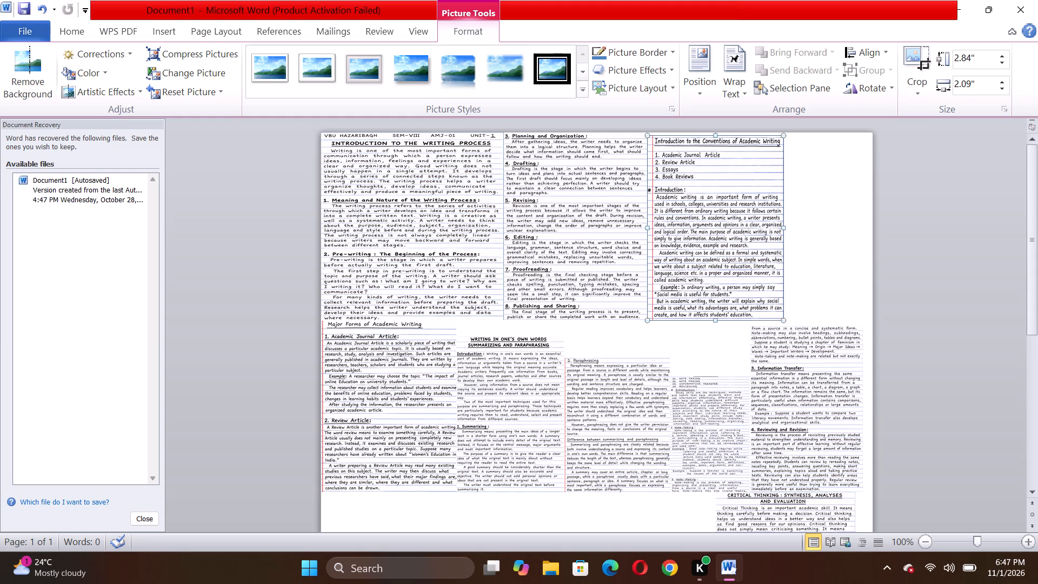
left_click(782, 228)
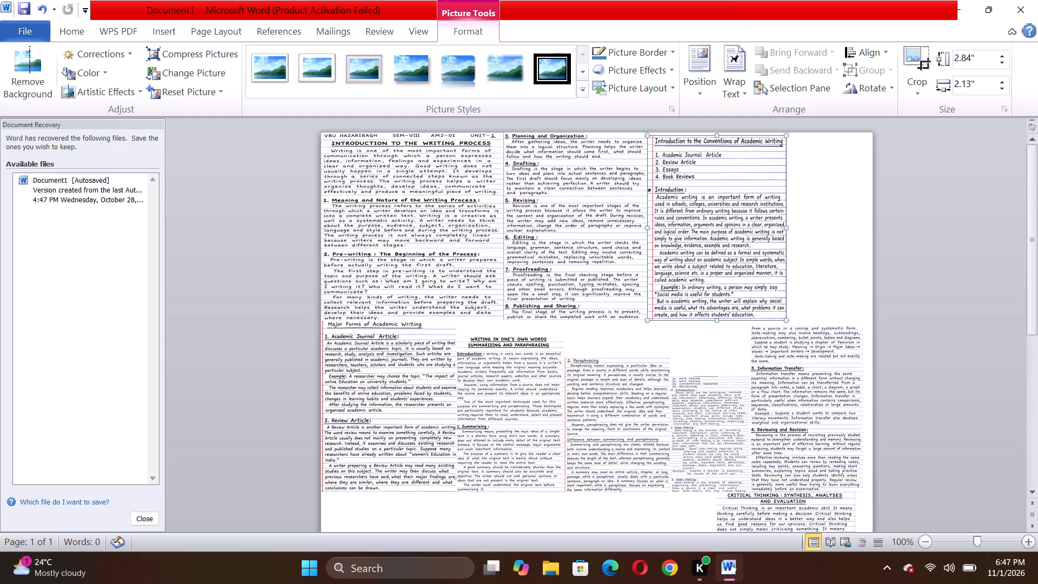
Widen the fourth picture, 'Major Forms of Academic Writing', slightly at the start of the second row.
scroll(462, 359, "down", 2)
left_click(354, 343)
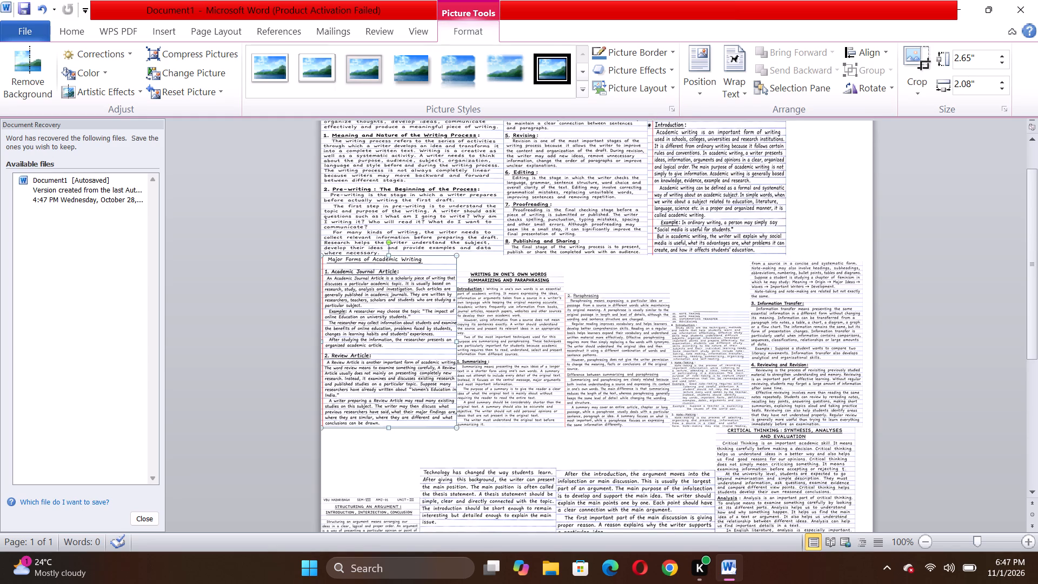
left_click(457, 342)
Stretch the fifth picture, 'Writing in One's Own Words', to about 2.56" high and 2.17" wide.
left_click(533, 345)
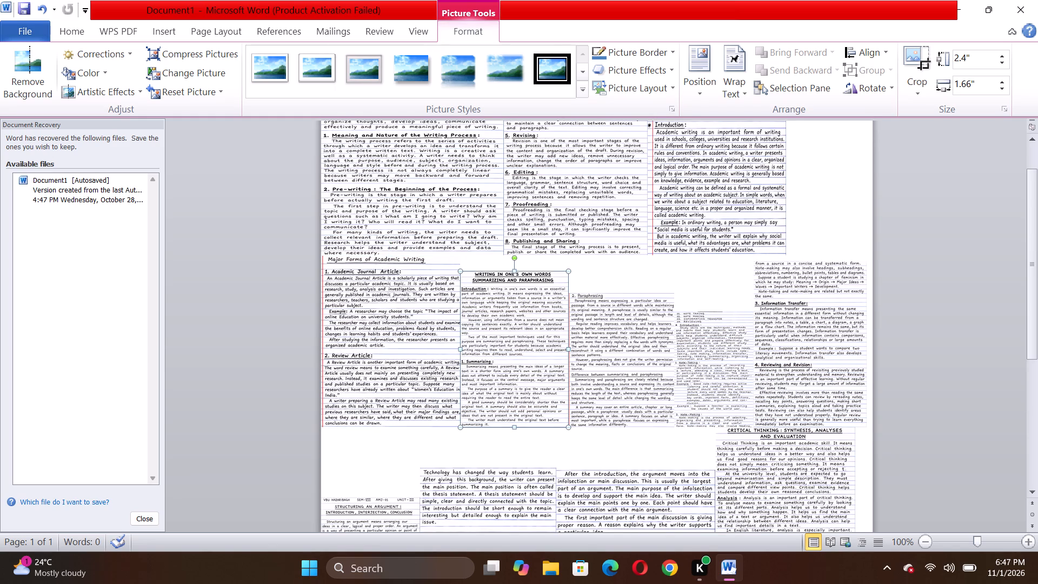
left_click_drag(514, 271, 514, 260)
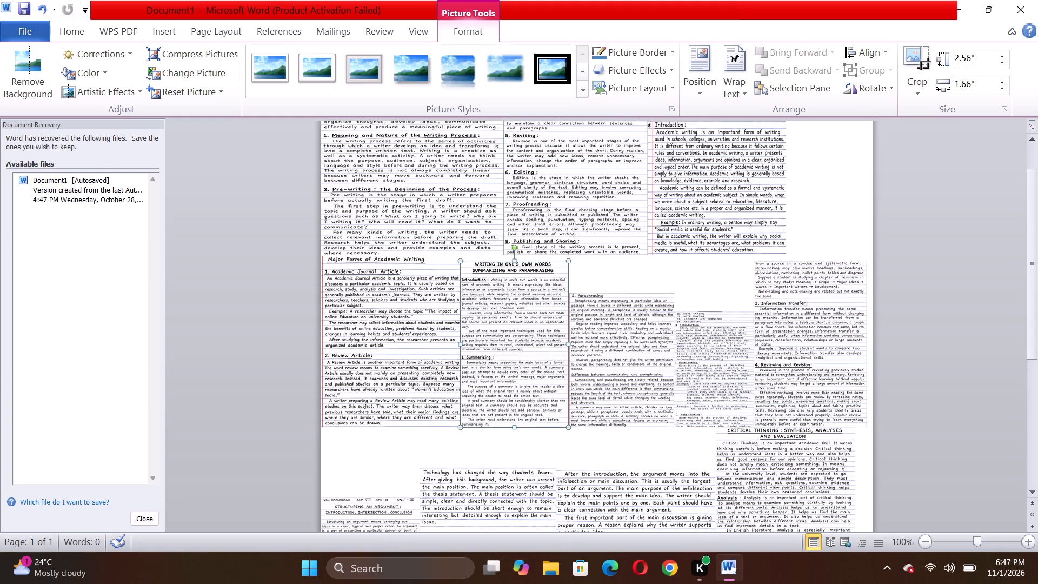
left_click_drag(568, 344, 581, 343)
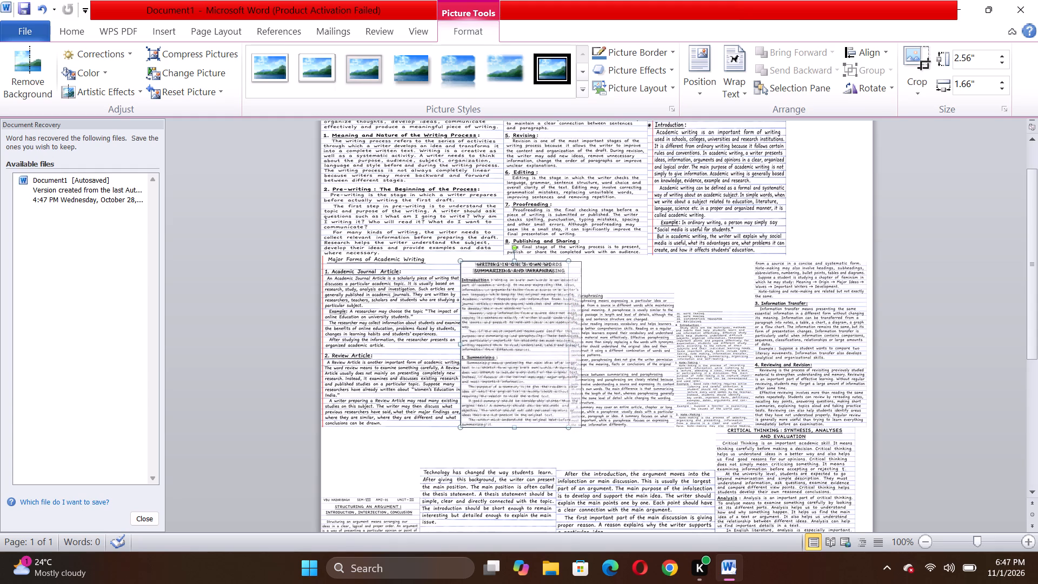
left_click_drag(581, 343, 583, 343)
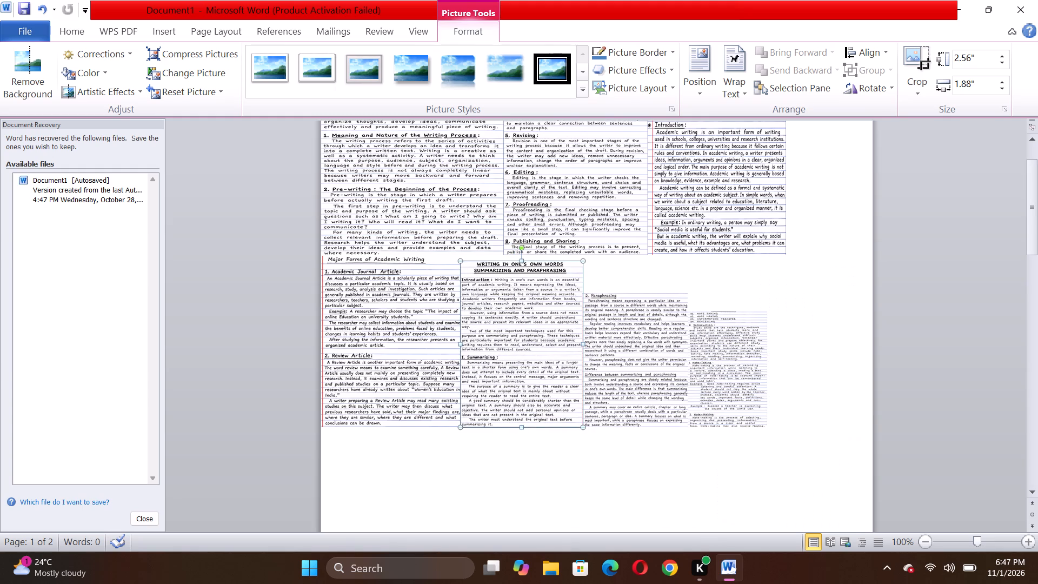
left_click_drag(583, 344, 593, 344)
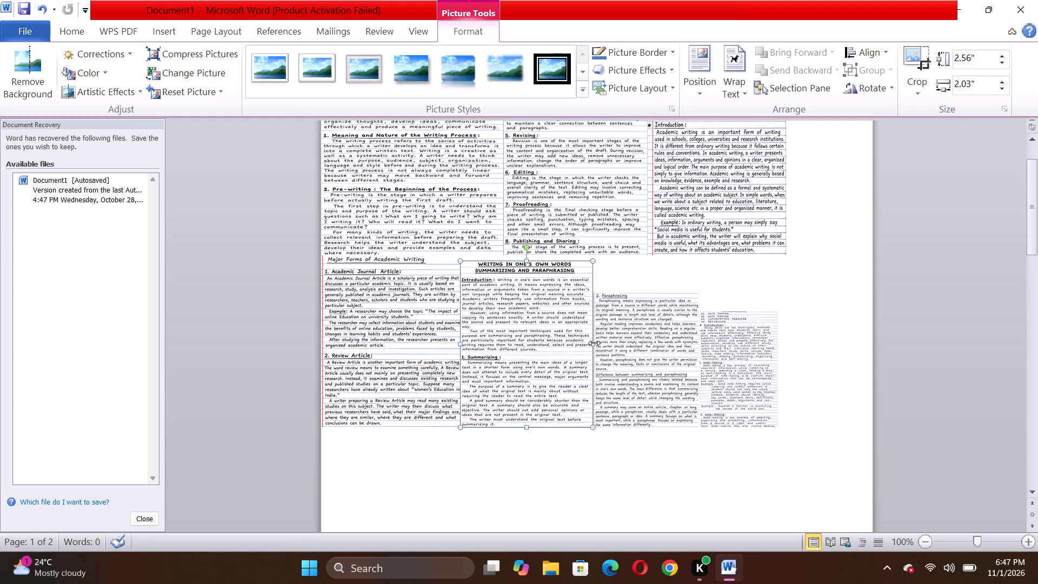
left_click_drag(594, 343, 601, 343)
Stretch the sixth picture, the Paraphrasing page, to about 2.56" high and 1.88" wide.
left_click(629, 341)
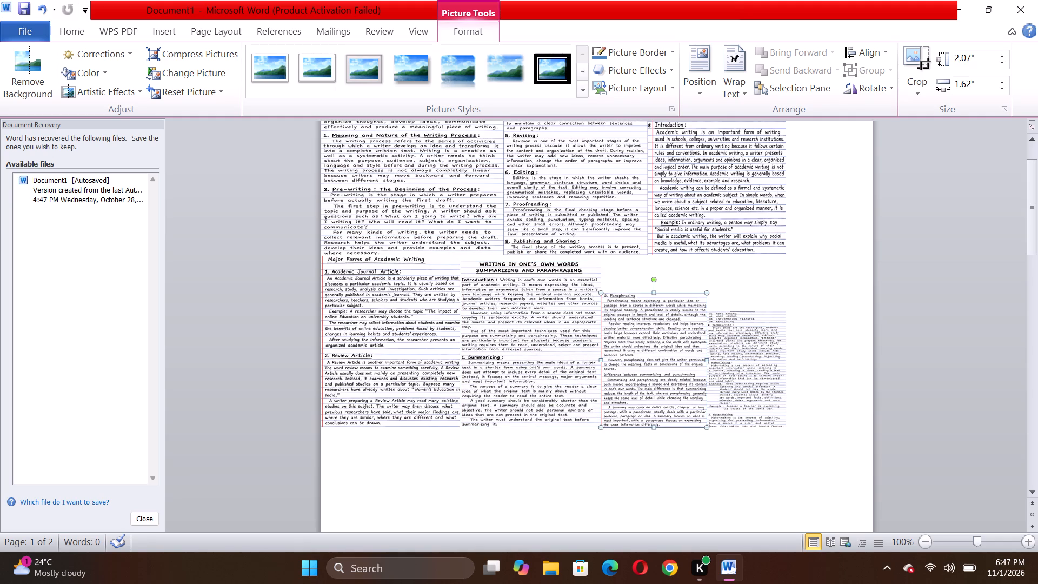
left_click_drag(654, 293, 647, 263)
left_click_drag(707, 343, 715, 343)
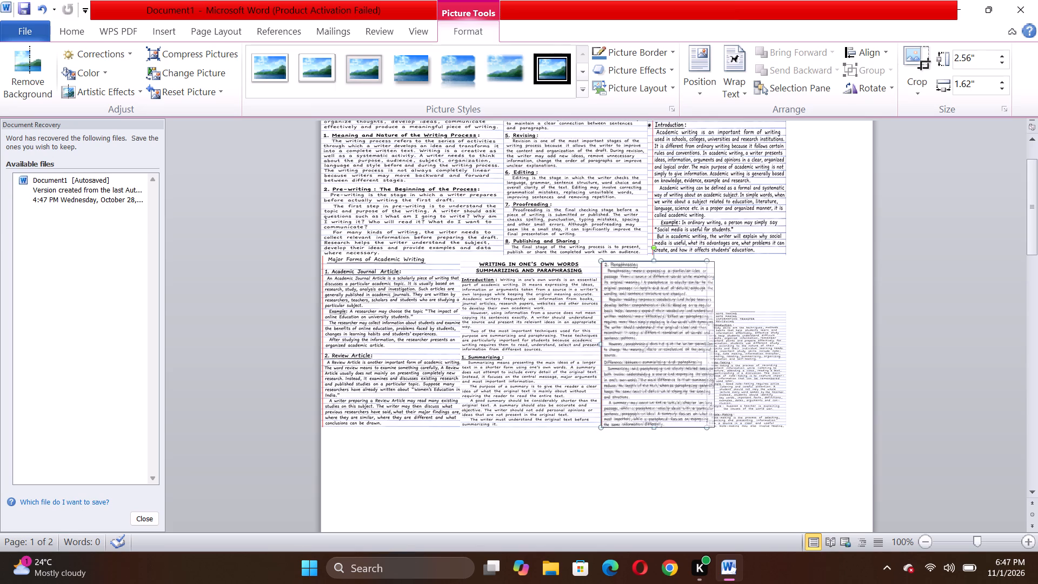
left_click_drag(715, 343, 716, 343)
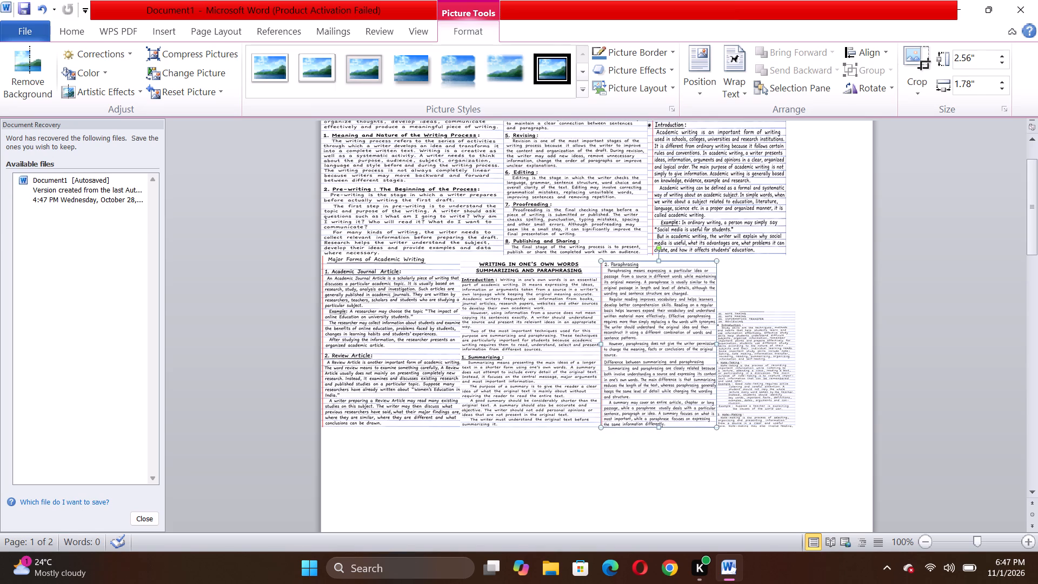
left_click_drag(717, 344, 723, 344)
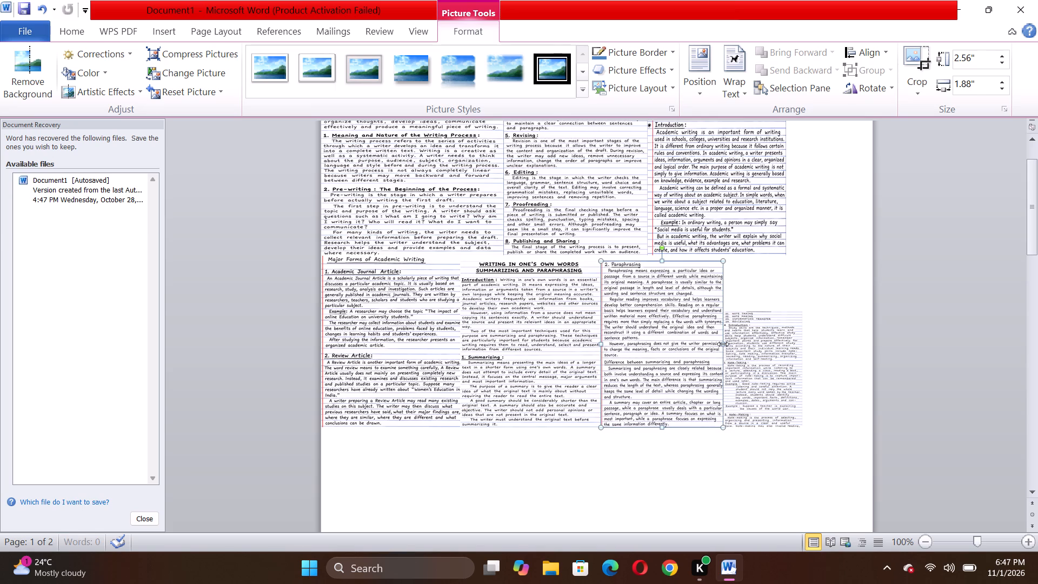
Stretch the seventh picture, the Note Taking page, to about 2.55" high and 1.94" wide.
left_click(750, 353)
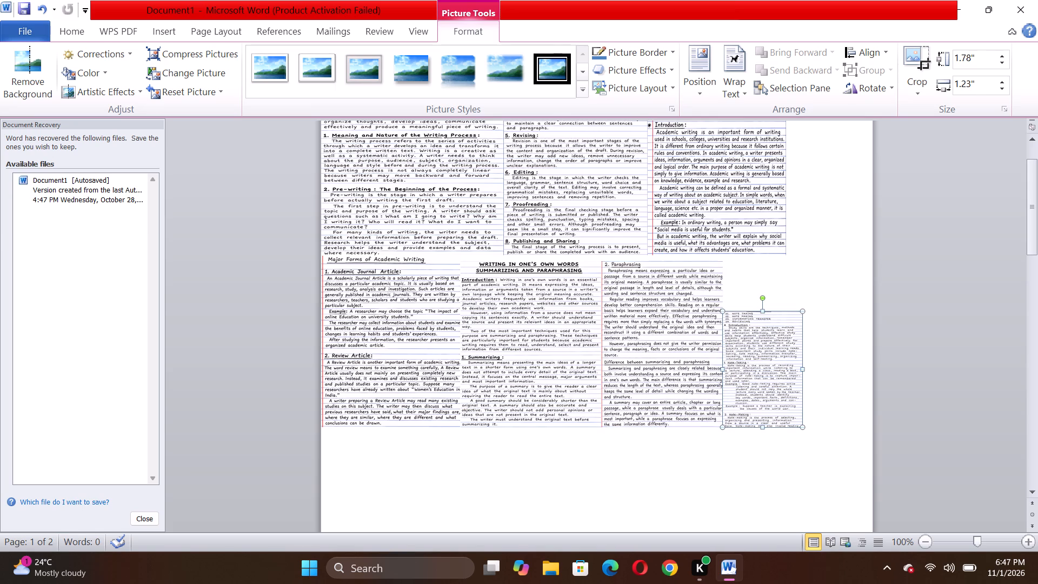
left_click_drag(763, 310, 760, 277)
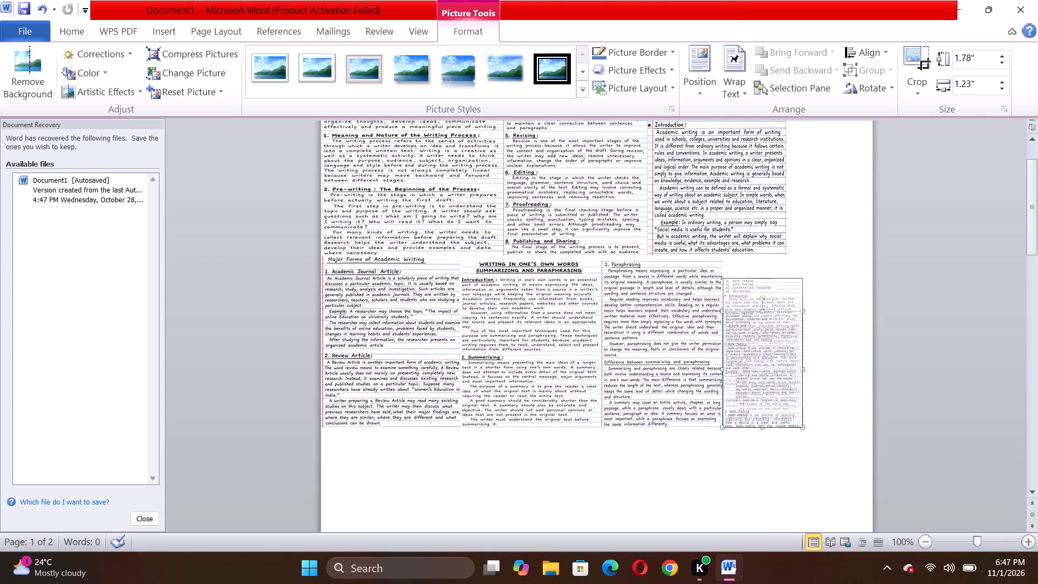
left_click_drag(760, 277, 759, 261)
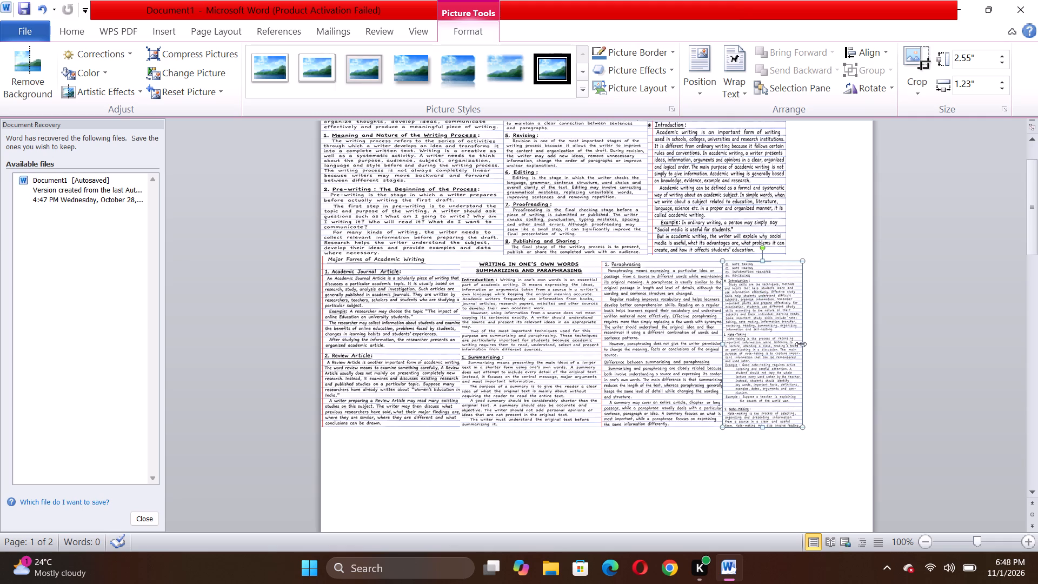
left_click_drag(801, 344, 844, 342)
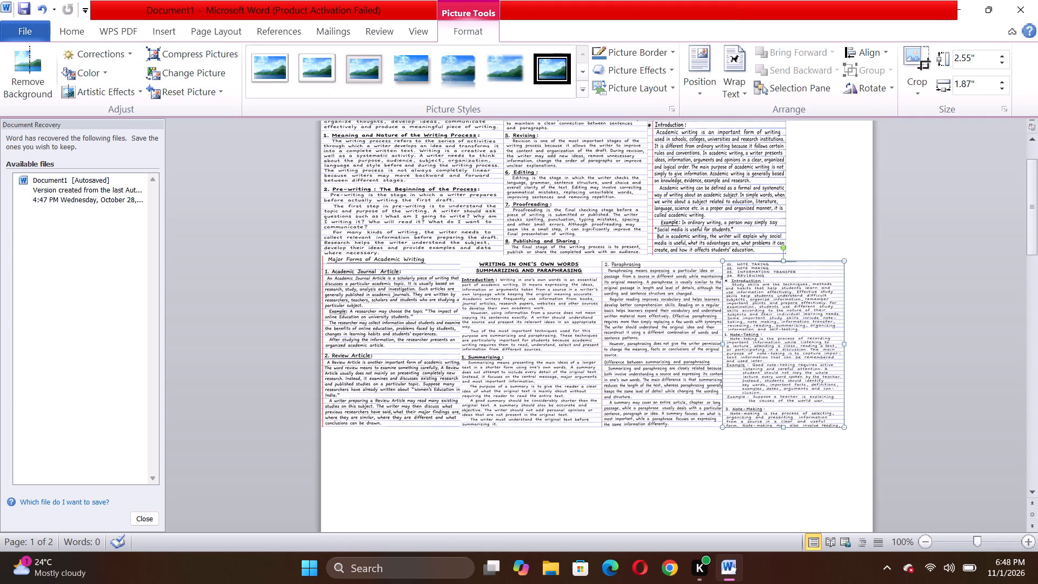
left_click(844, 344)
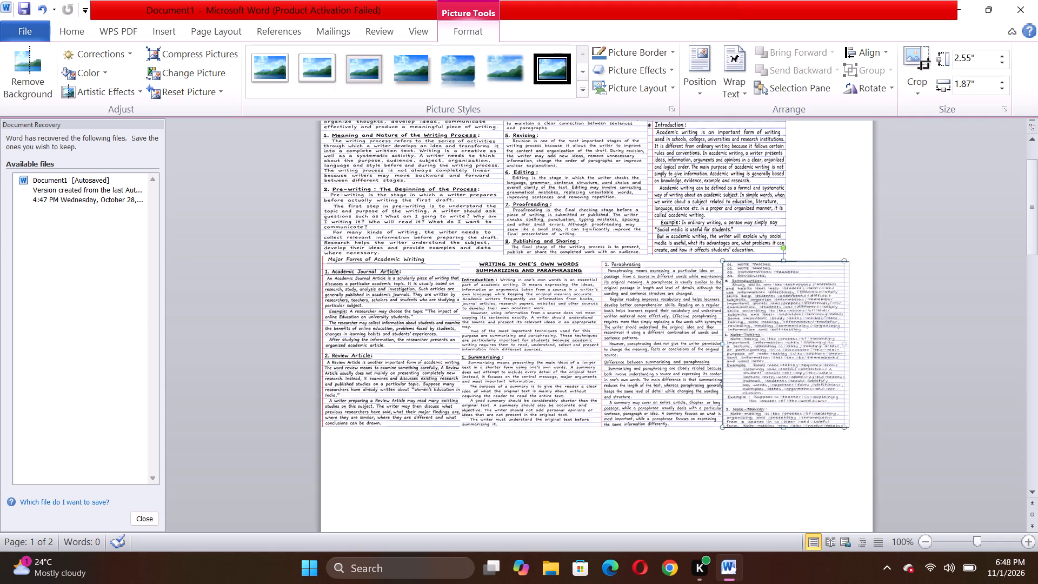
left_click(849, 344)
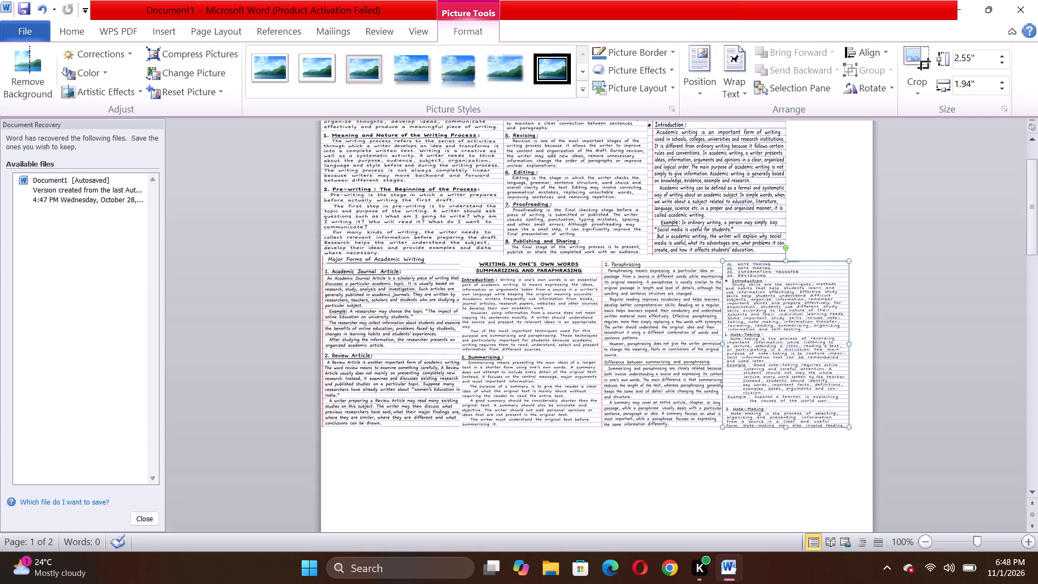
Scale the eighth picture, at the start of the second page, down proportionally to about 2.38" high and 1.63" wide.
scroll(670, 338, "down", 1)
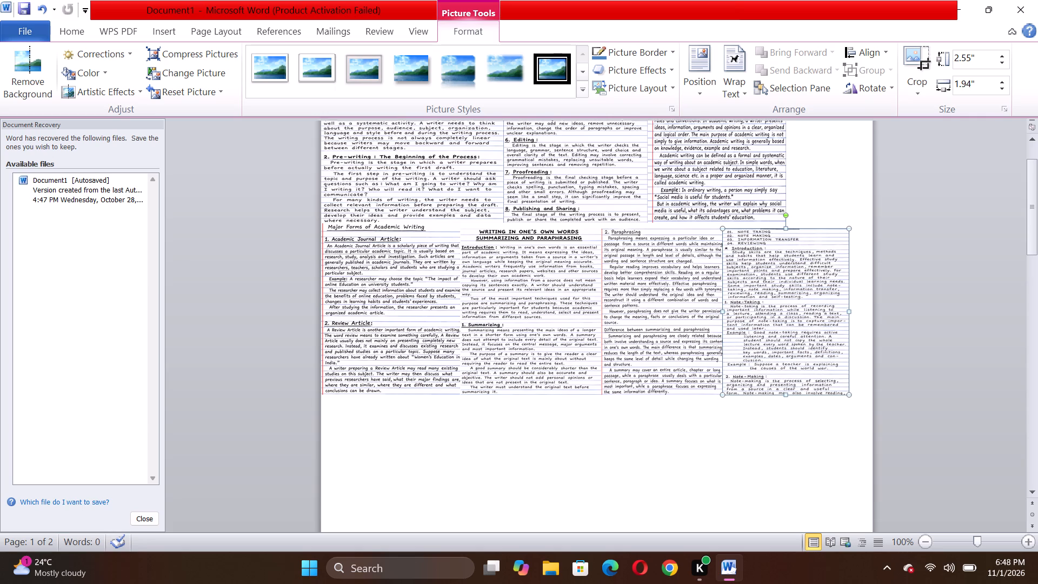
scroll(670, 338, "down", 3)
scroll(756, 337, "down", 13)
scroll(701, 320, "down", 1)
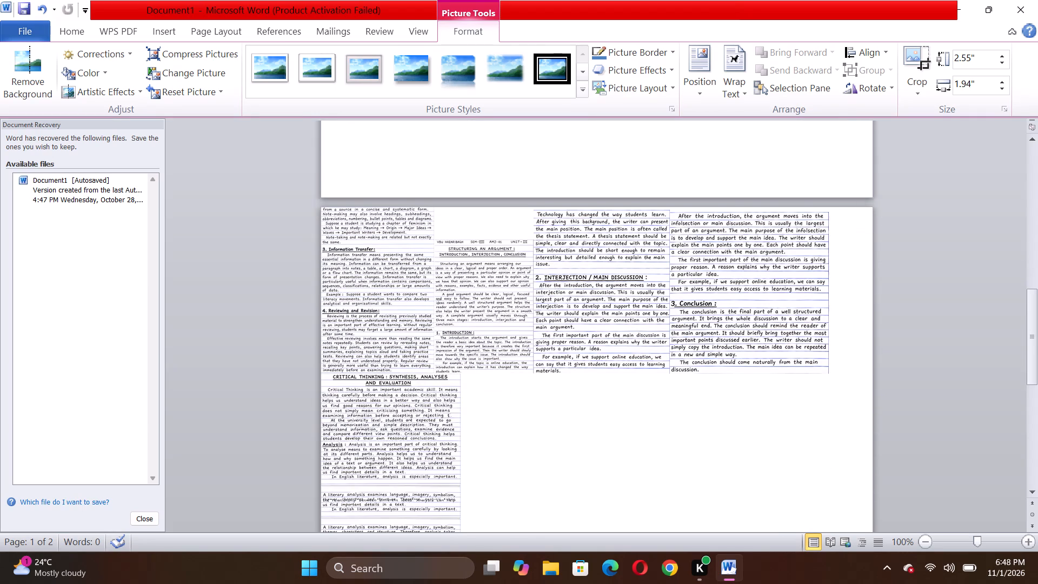
scroll(701, 320, "down", 1)
scroll(474, 295, "up", 6)
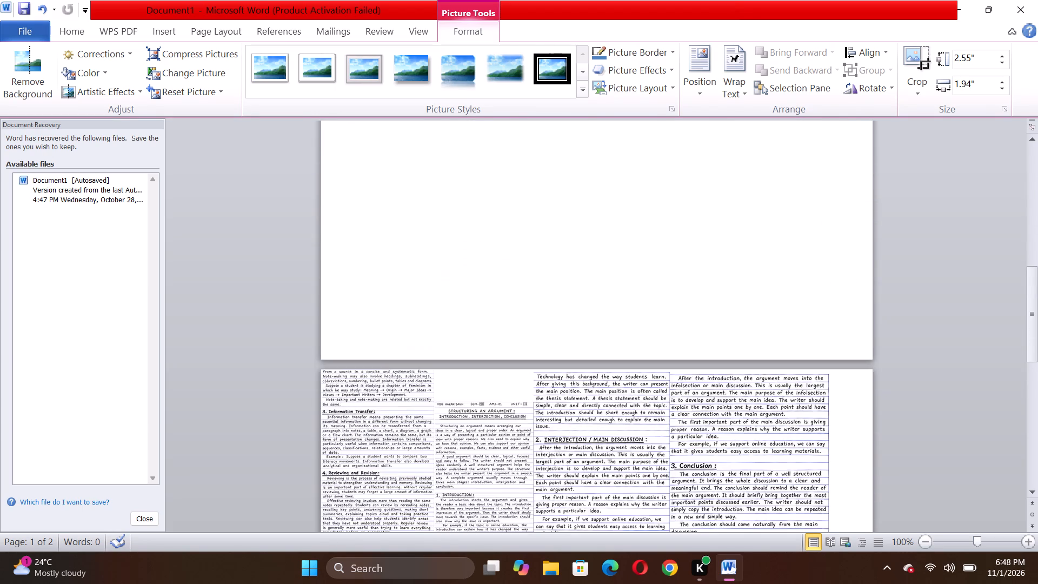
scroll(475, 288, "up", 8)
scroll(475, 288, "down", 13)
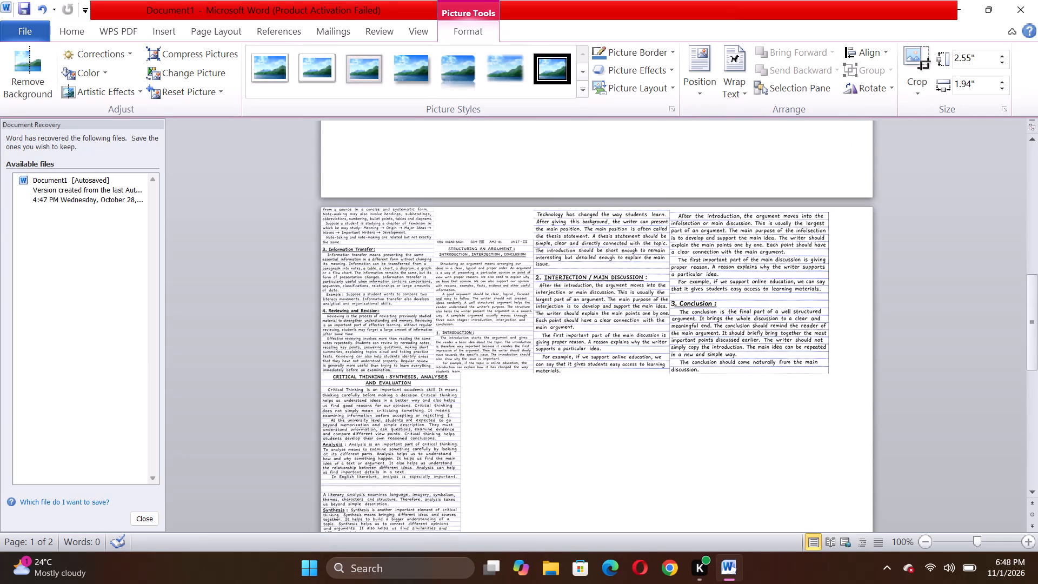
left_click(375, 336)
left_click_drag(434, 373, 434, 371)
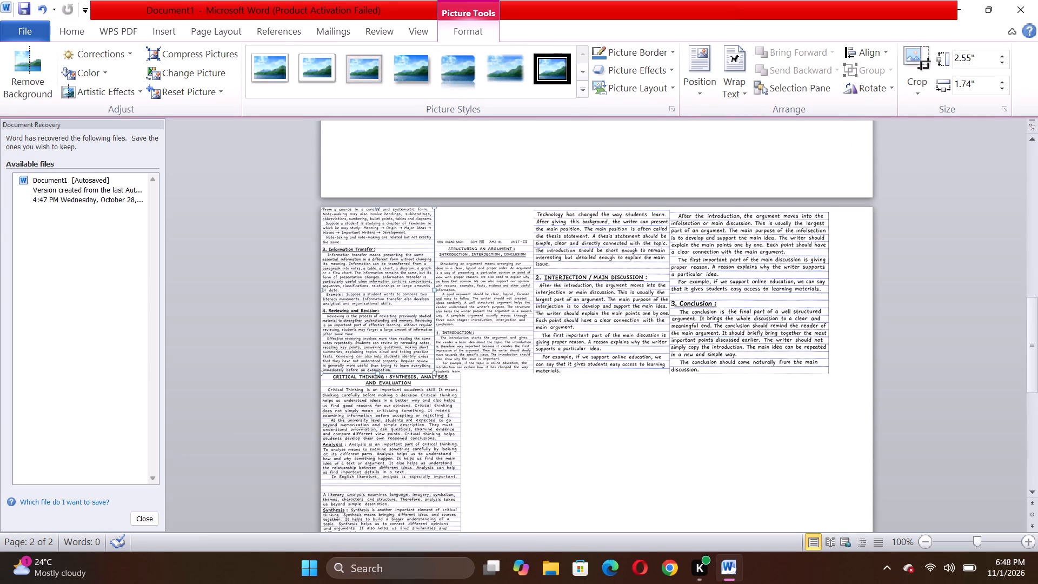
left_click_drag(434, 371, 427, 357)
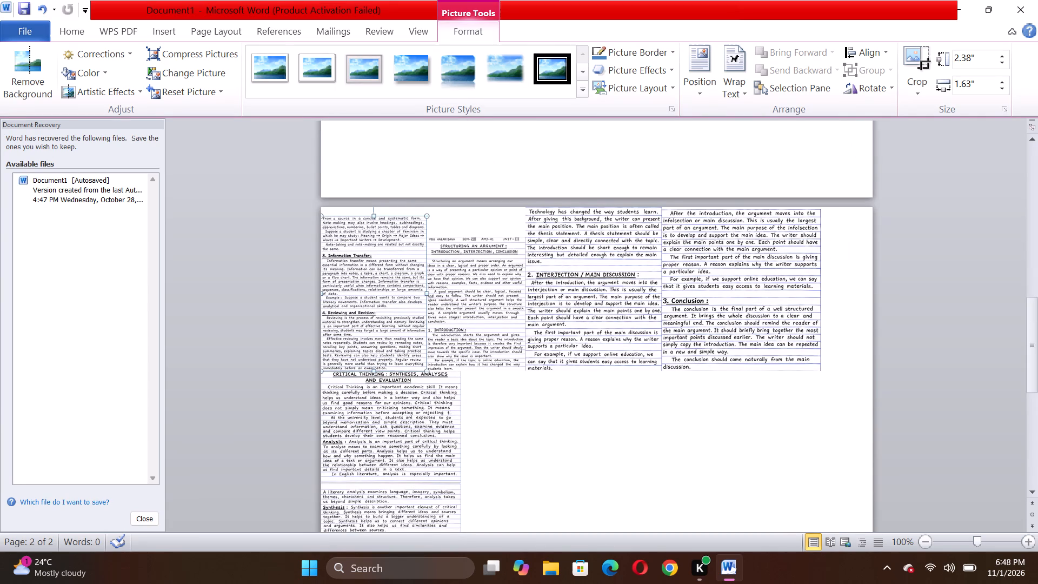
Stretch the fifth picture, 'Writing in One's Own Words', to about 2.85" high and 2.26" wide.
left_click(477, 183)
scroll(462, 244, "up", 7)
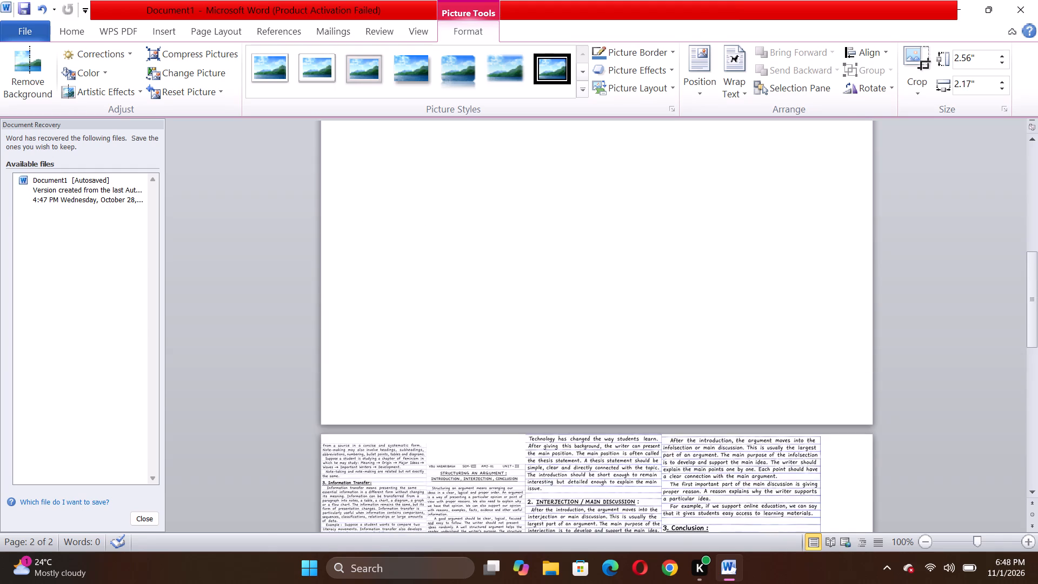
scroll(466, 236, "up", 7)
left_click(860, 277)
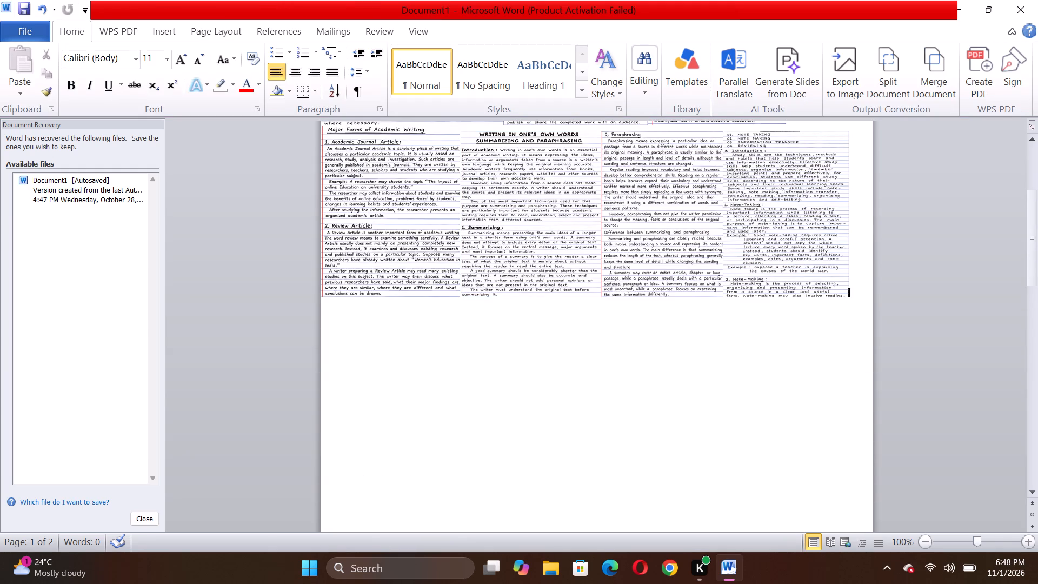
left_click(573, 362)
scroll(548, 333, "down", 2)
scroll(547, 334, "up", 4)
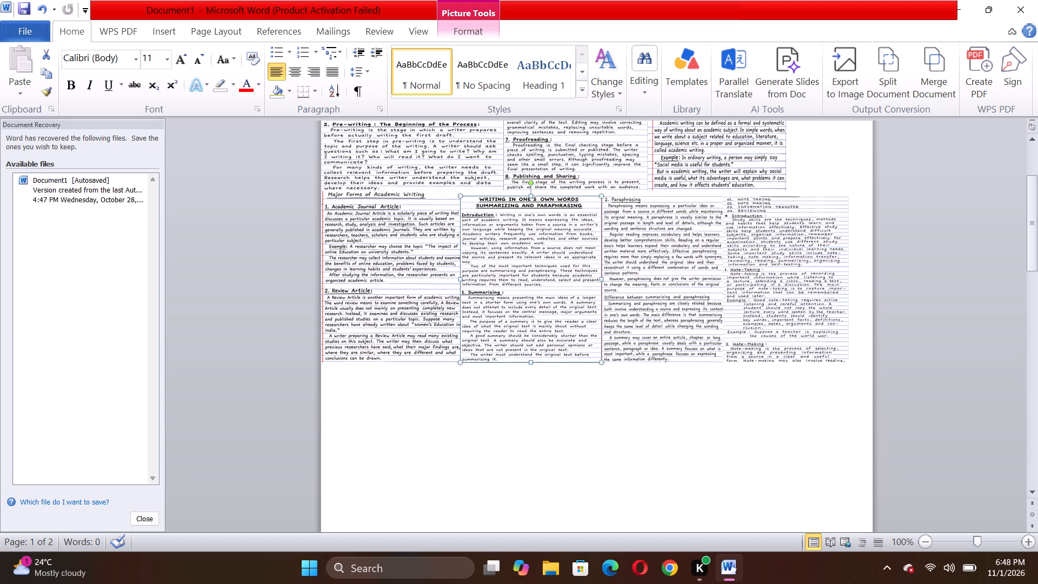
scroll(596, 289, "up", 6)
scroll(598, 273, "down", 2)
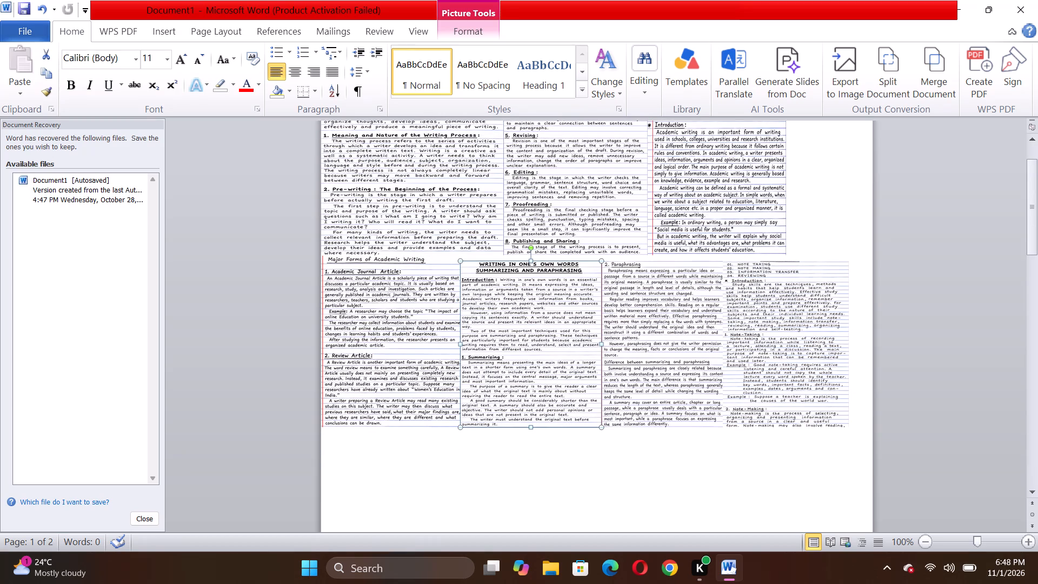
left_click(568, 326)
left_click_drag(530, 429, 530, 436)
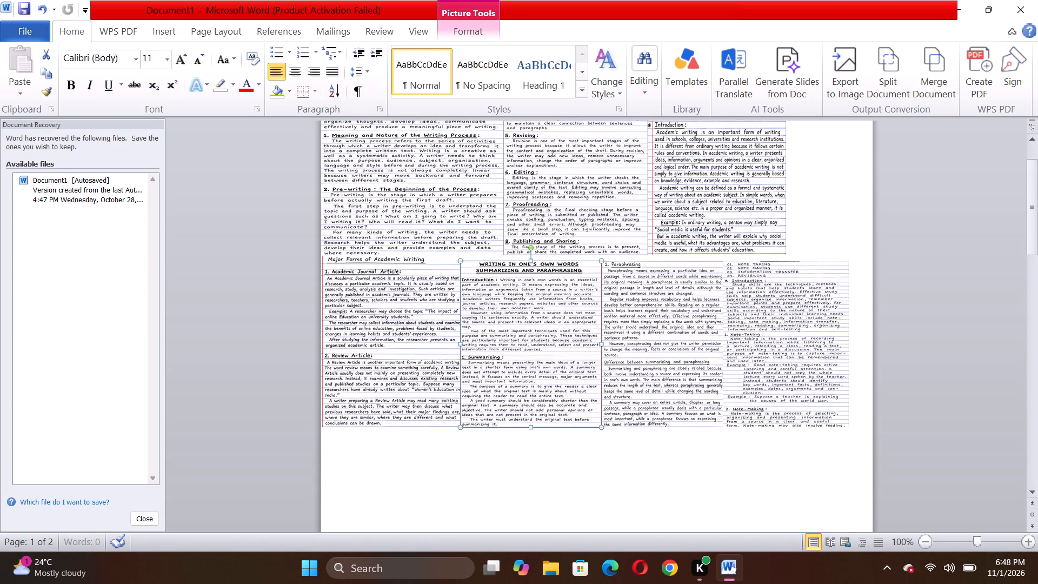
left_click(533, 430)
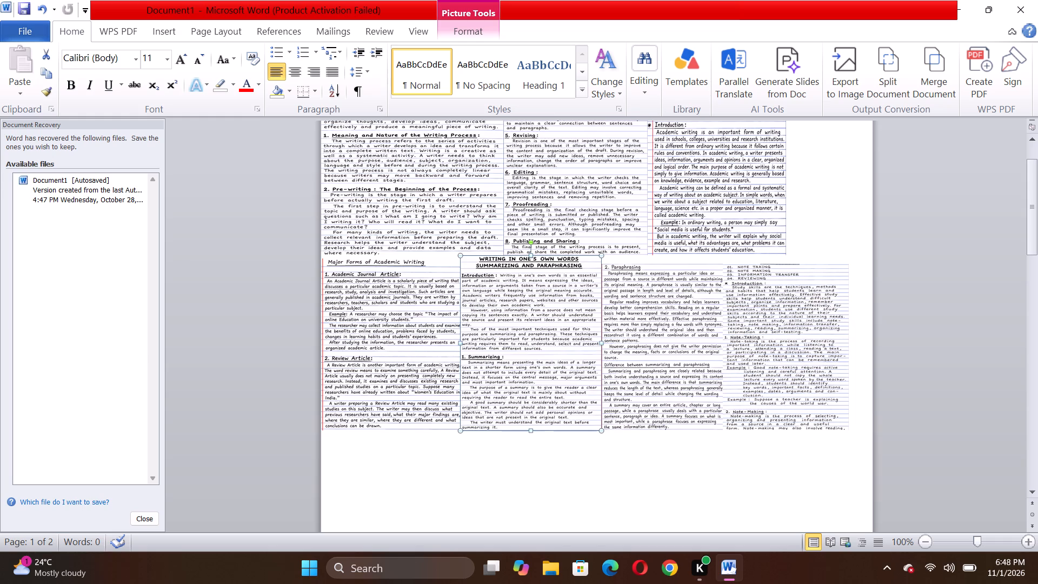
double_click(533, 434)
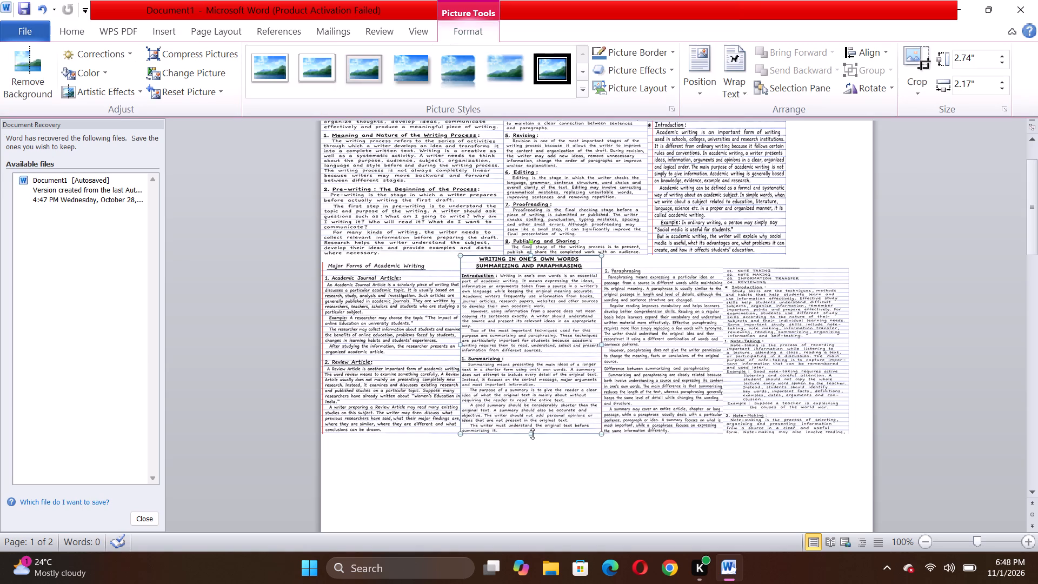
left_click_drag(533, 434, 533, 441)
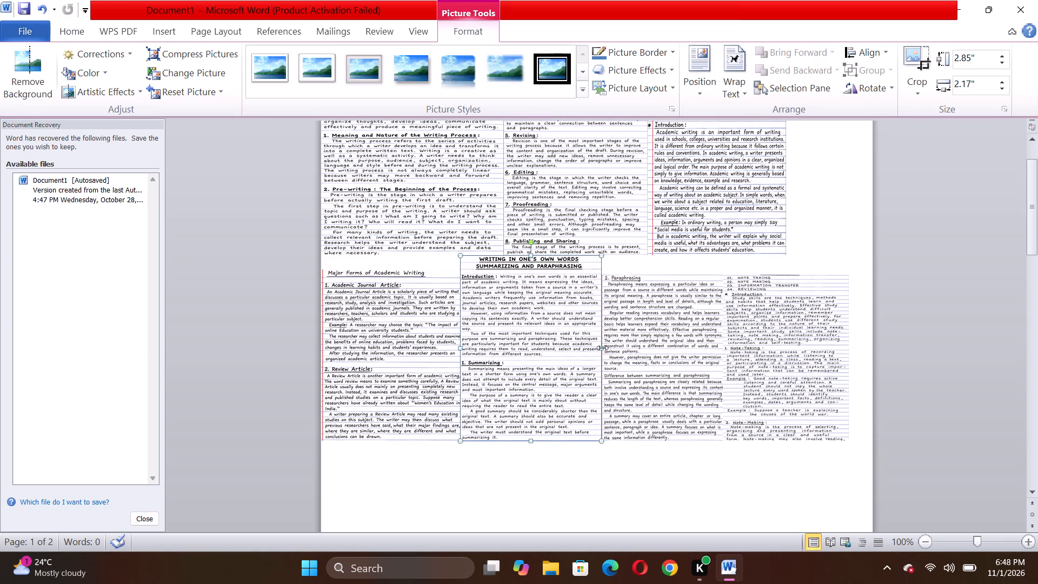
left_click_drag(602, 348, 607, 347)
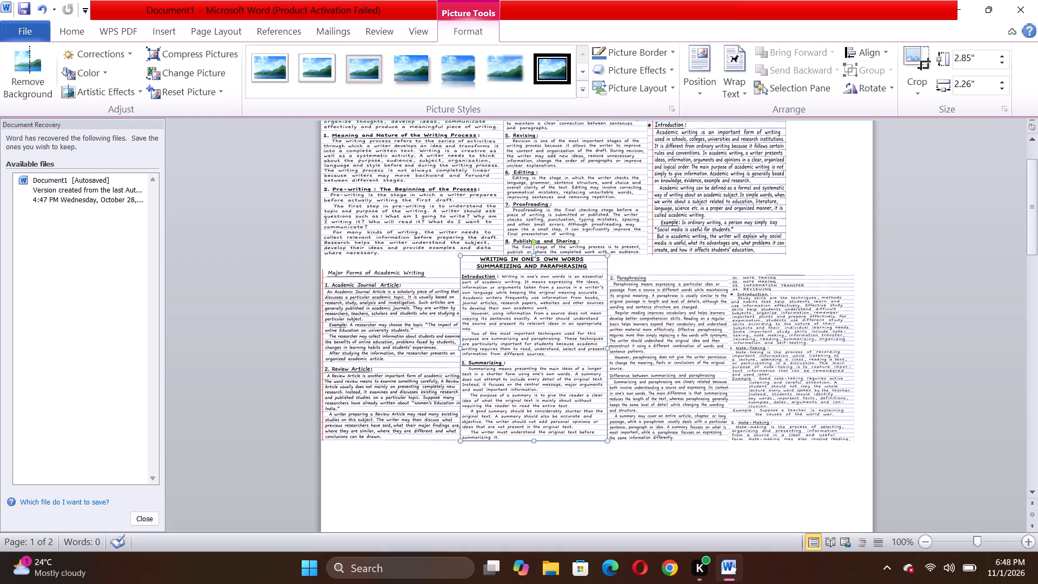
Stretch the sixth picture, the Paraphrasing page, slightly taller while keeping its width at 1.88".
left_click(651, 359)
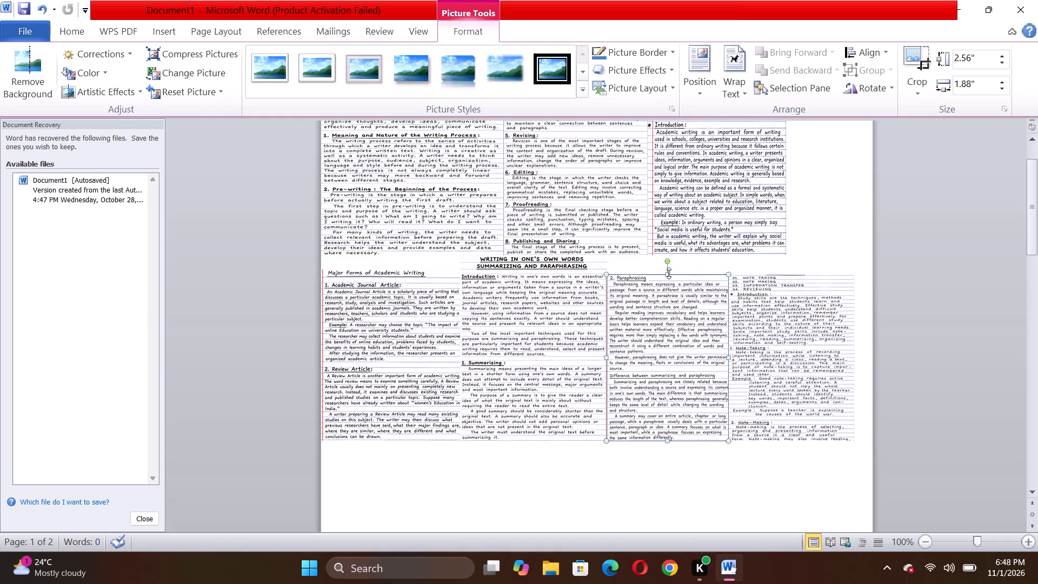
left_click(669, 274)
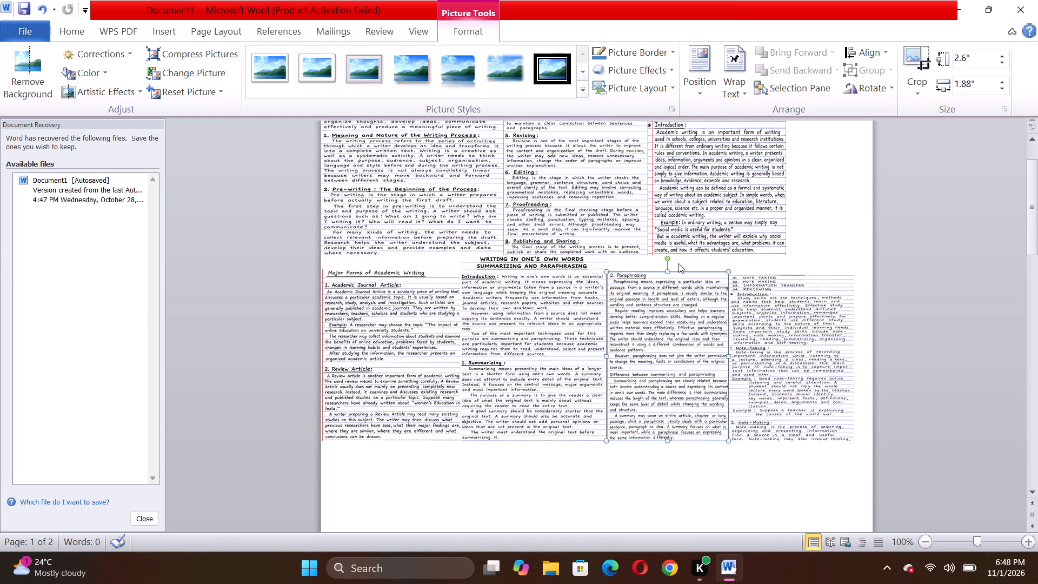
left_click_drag(665, 270, 665, 265)
Stretch the seventh picture, the Note Taking page, to about 2.7" high and 1.98" wide.
left_click(782, 316)
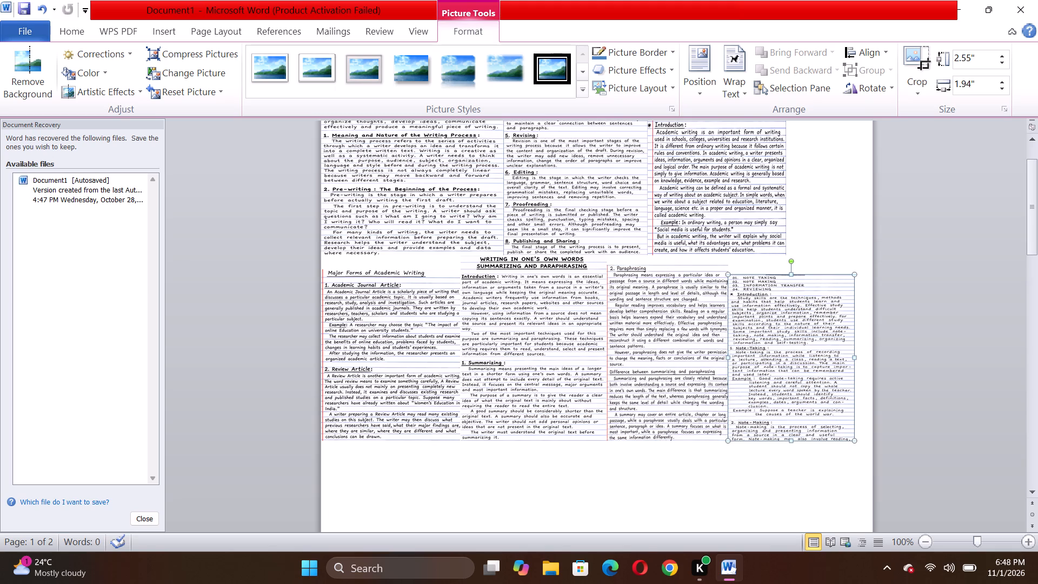
left_click(854, 359)
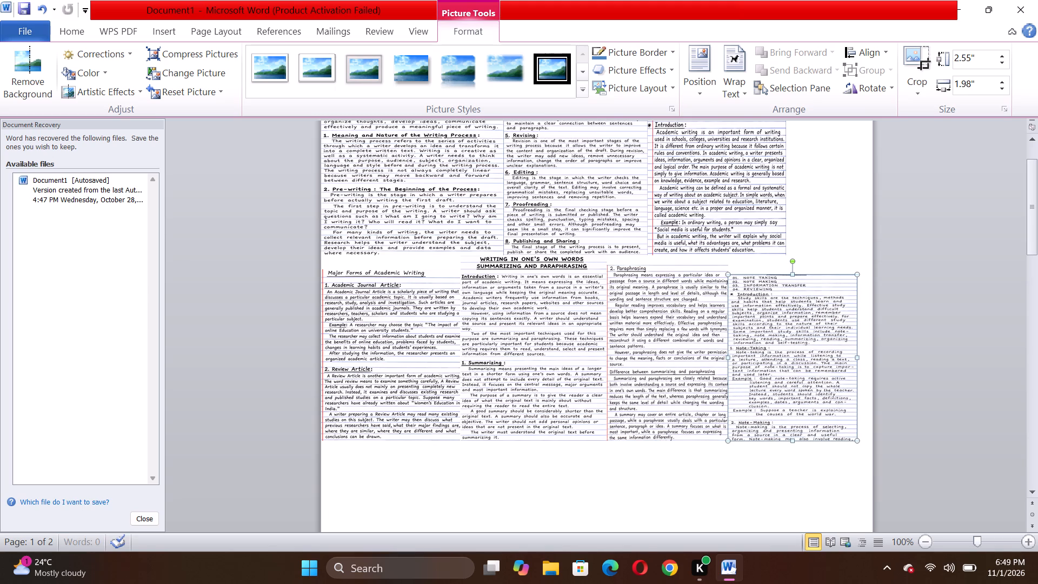
left_click_drag(791, 273, 790, 267)
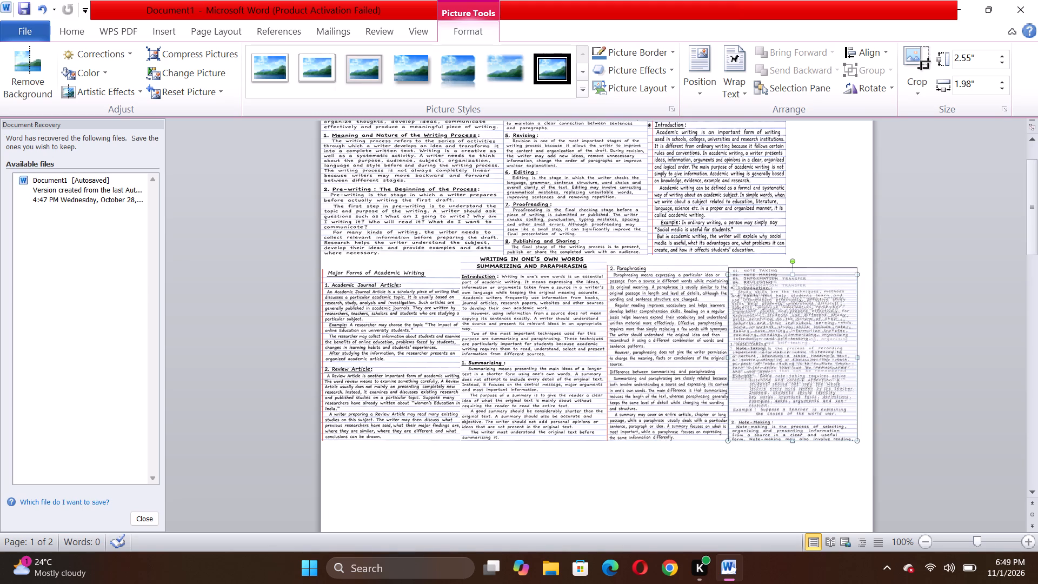
left_click_drag(790, 267, 790, 266)
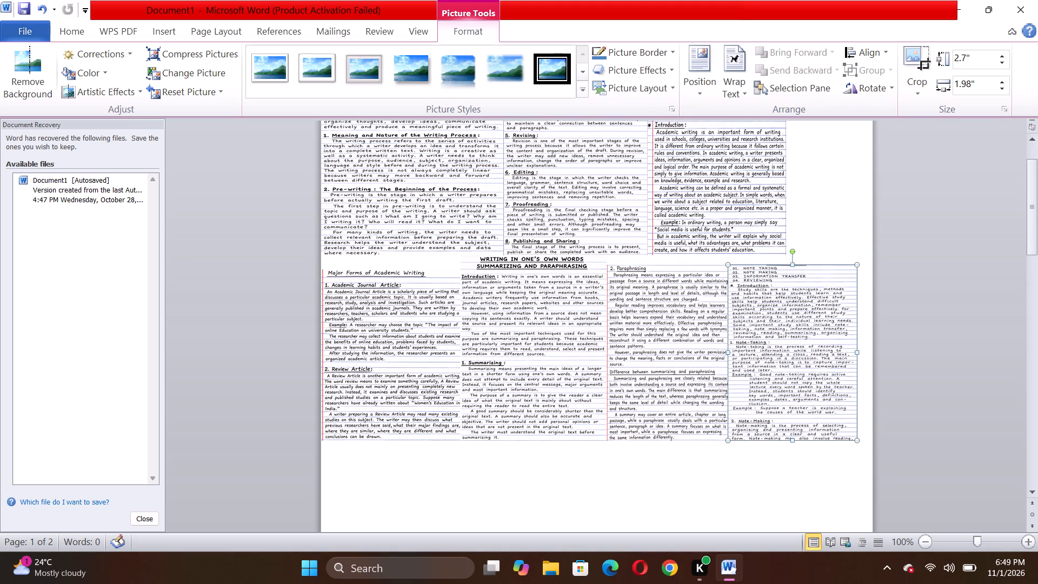
left_click(734, 500)
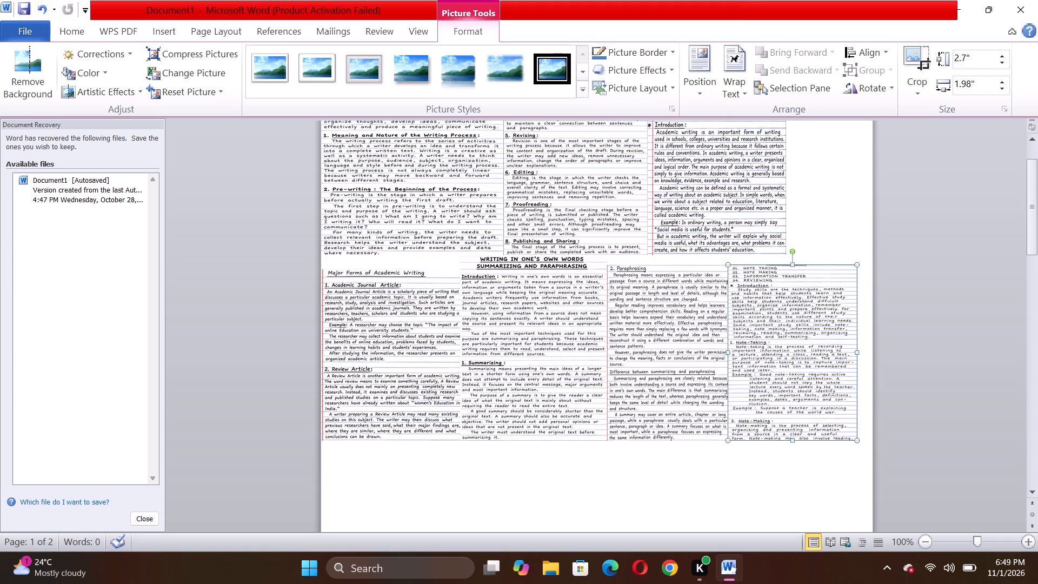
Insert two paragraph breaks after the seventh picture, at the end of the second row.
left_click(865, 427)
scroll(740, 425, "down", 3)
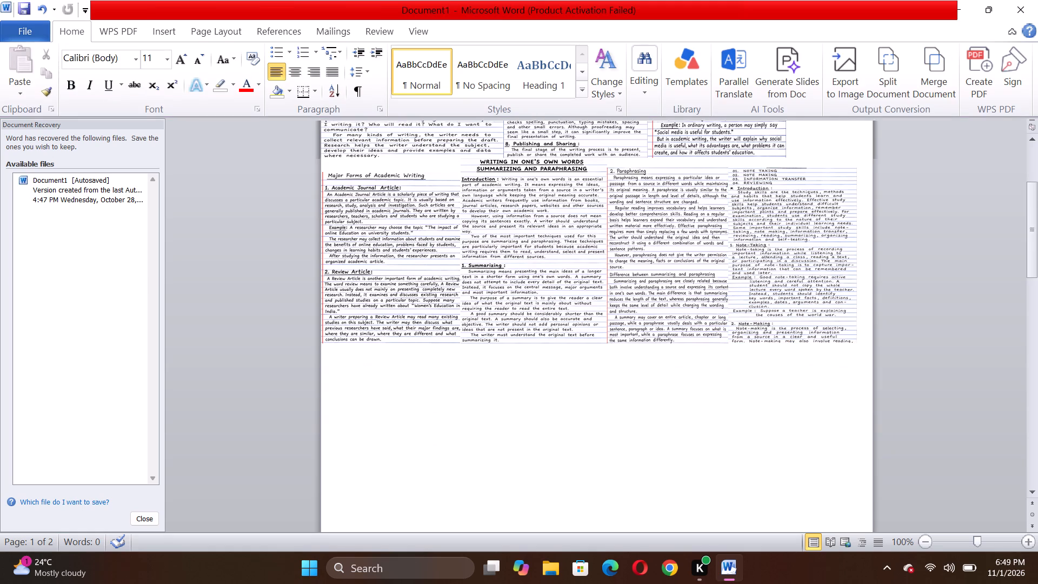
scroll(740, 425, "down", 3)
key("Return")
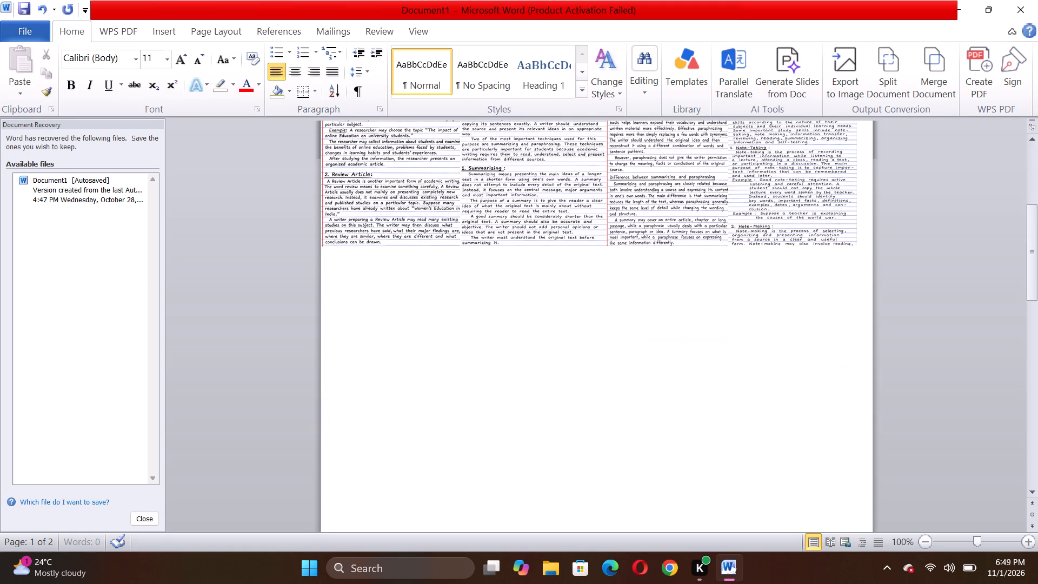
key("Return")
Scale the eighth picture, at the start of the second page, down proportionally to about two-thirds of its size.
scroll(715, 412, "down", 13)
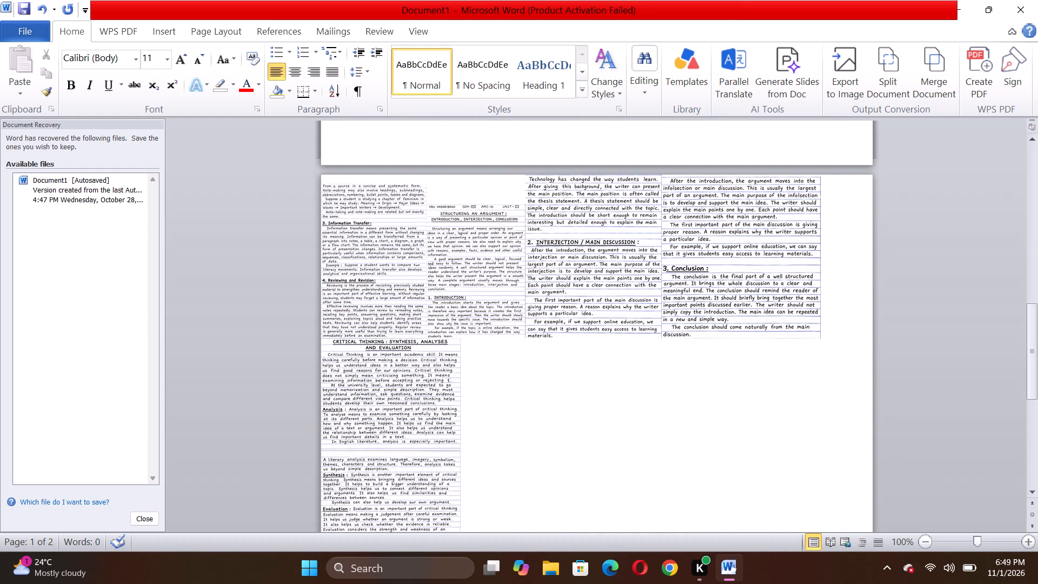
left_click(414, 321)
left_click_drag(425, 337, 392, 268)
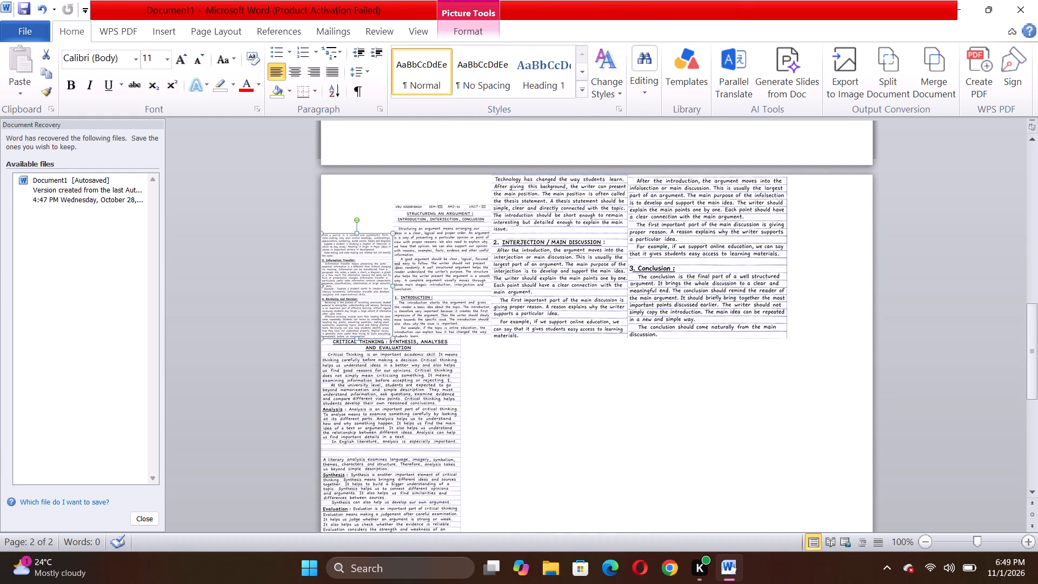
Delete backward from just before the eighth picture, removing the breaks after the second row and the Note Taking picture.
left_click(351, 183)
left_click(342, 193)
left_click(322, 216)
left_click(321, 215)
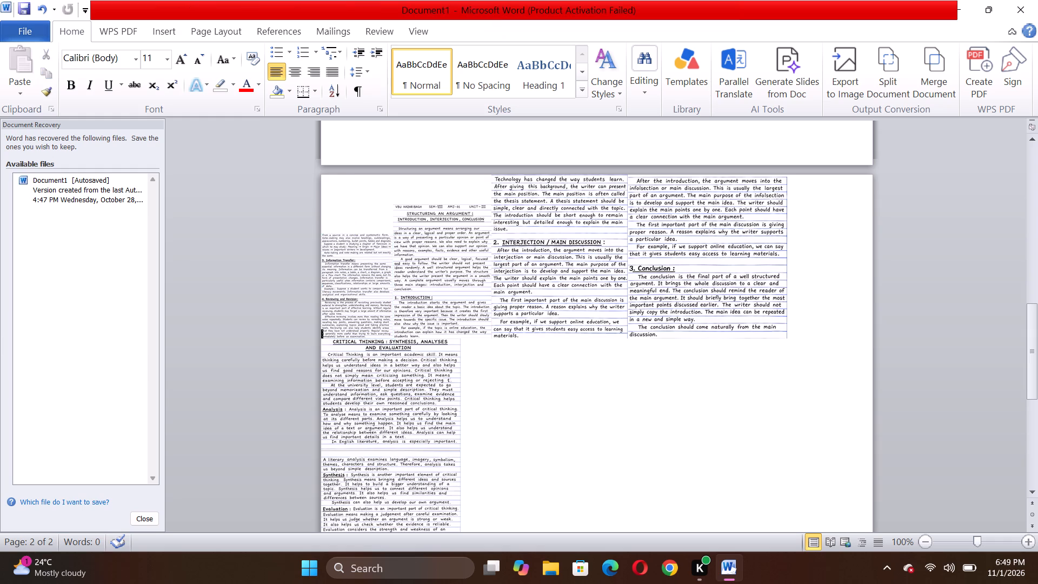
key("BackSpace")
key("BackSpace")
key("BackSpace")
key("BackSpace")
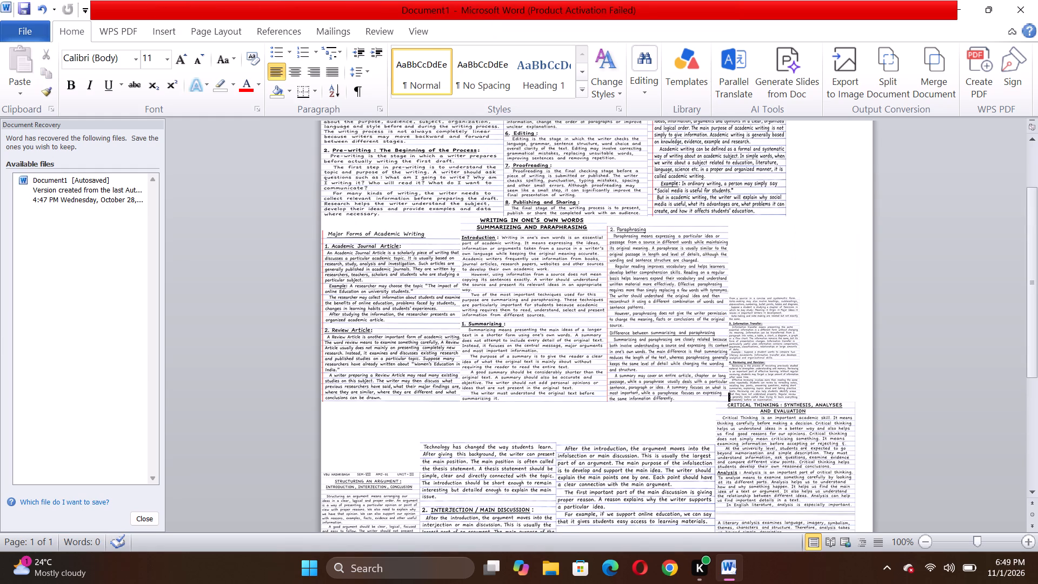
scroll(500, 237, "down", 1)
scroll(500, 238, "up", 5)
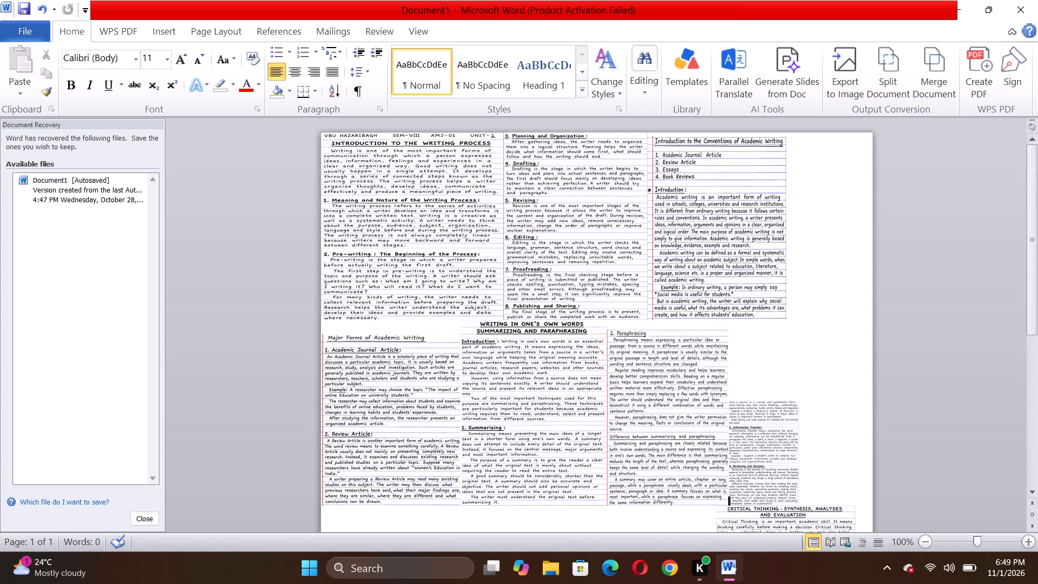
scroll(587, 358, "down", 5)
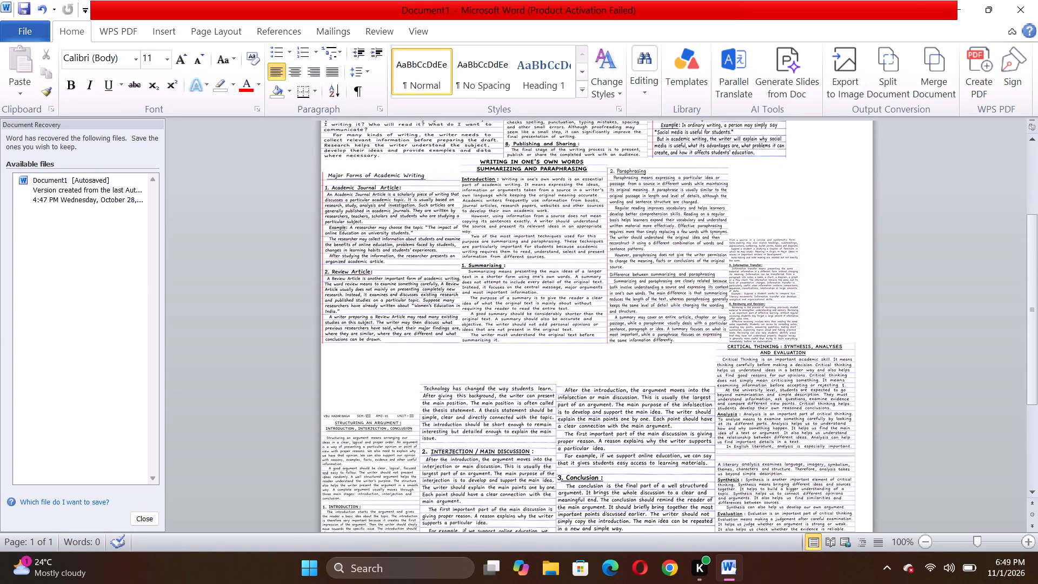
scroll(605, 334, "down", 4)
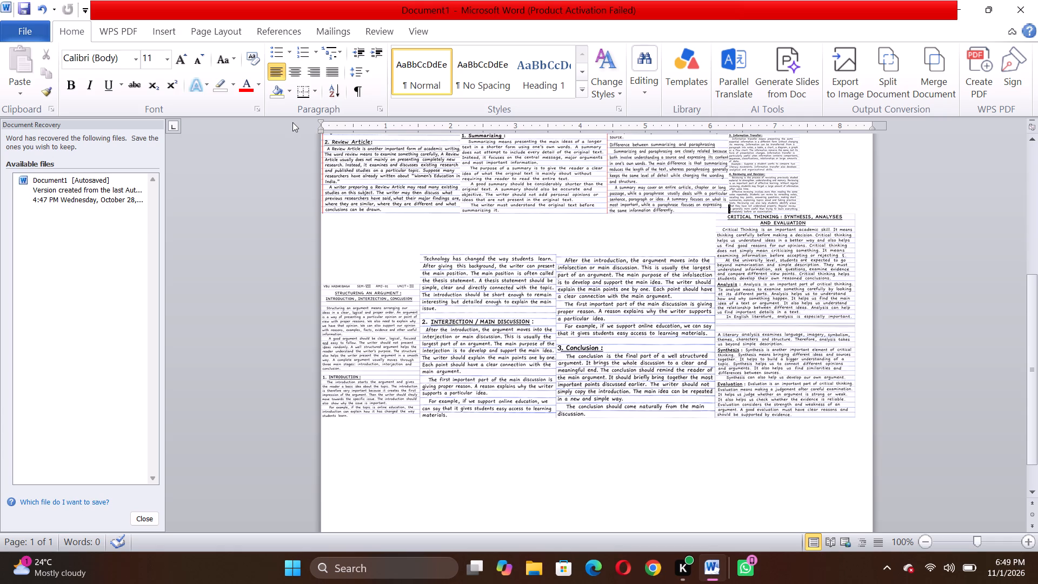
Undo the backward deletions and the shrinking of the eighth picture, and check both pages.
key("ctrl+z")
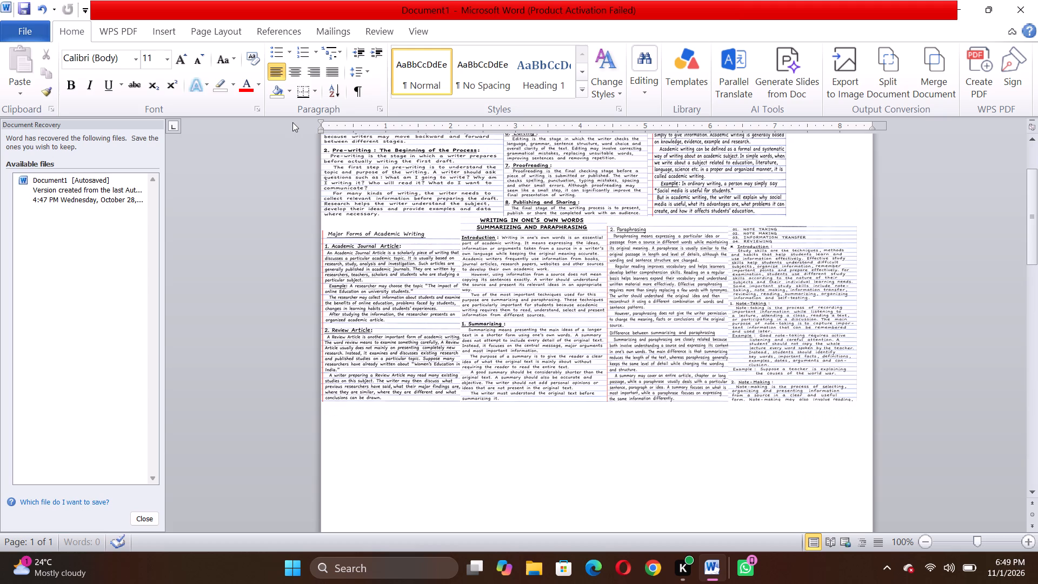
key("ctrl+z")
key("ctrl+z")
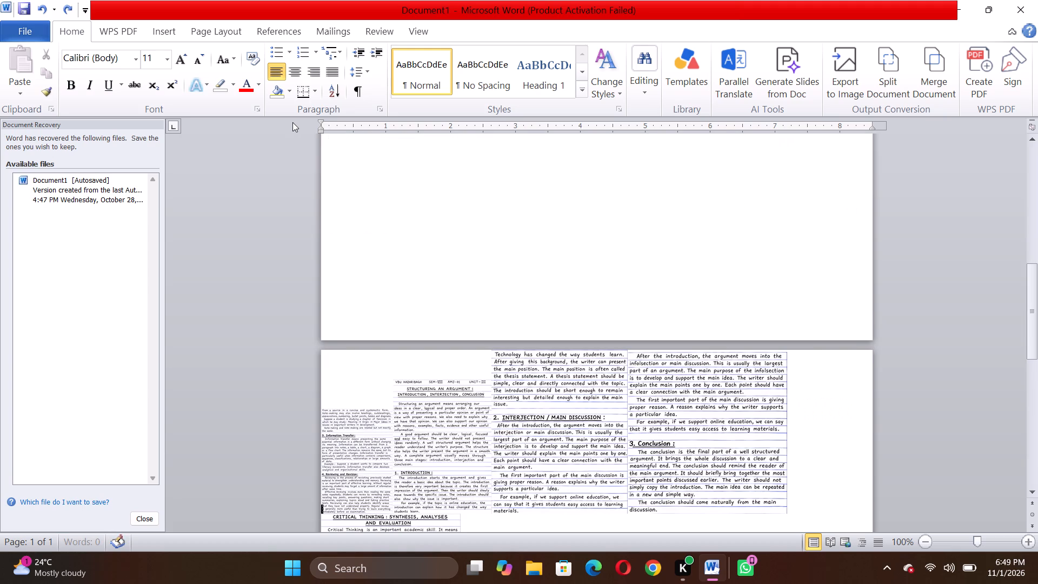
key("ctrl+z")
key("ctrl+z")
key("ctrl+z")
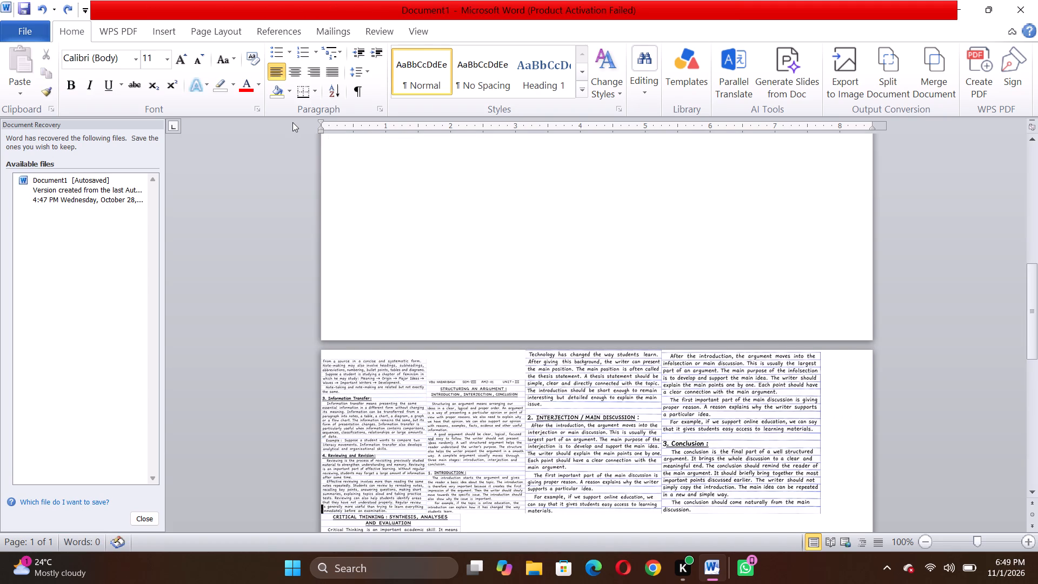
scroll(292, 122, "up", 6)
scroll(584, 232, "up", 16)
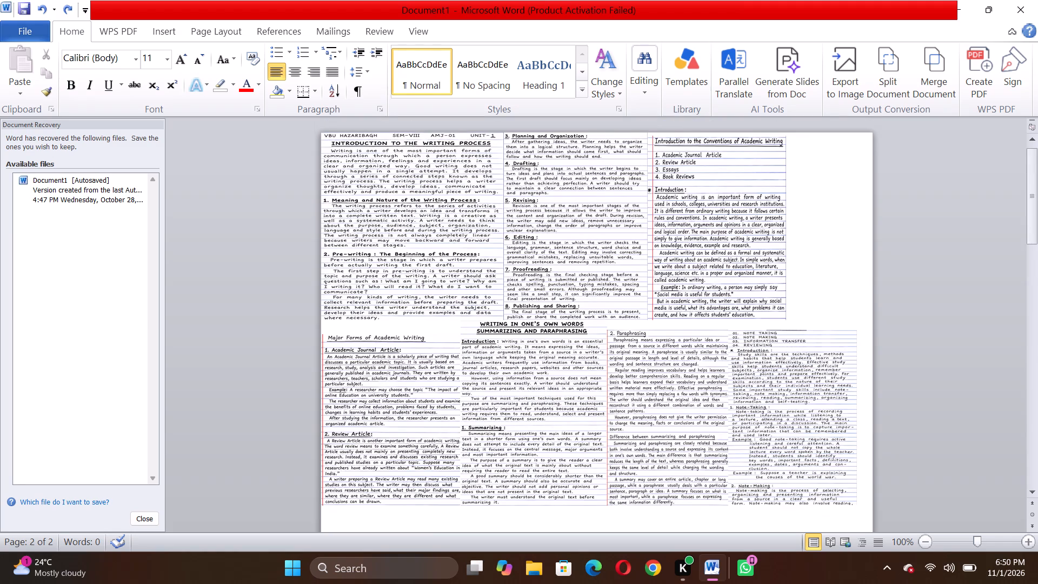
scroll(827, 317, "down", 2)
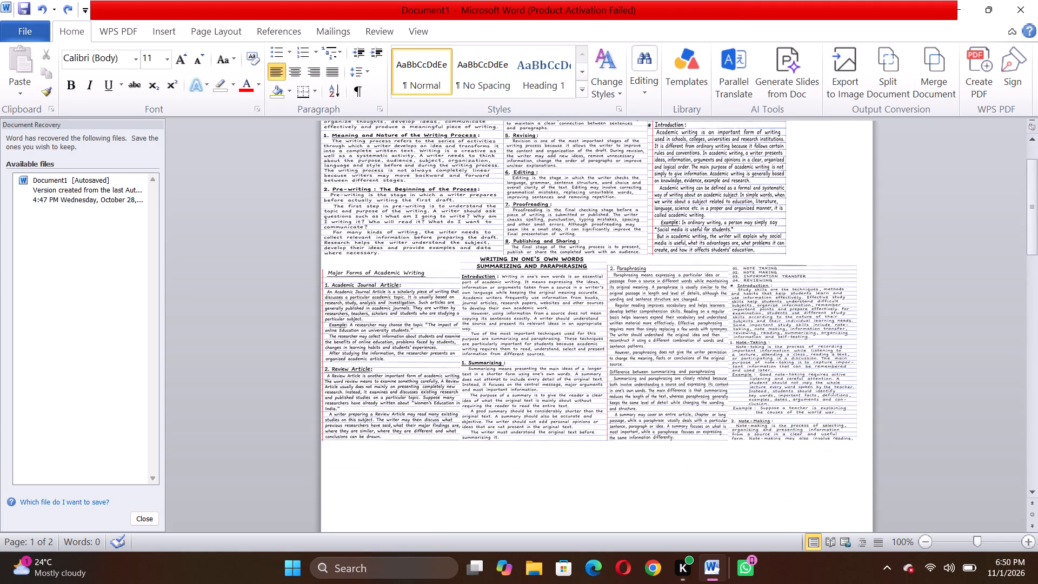
Widen the seventh picture, the Note Taking page ending the second row, slightly so it reaches nearly to the page edge.
left_click(793, 334)
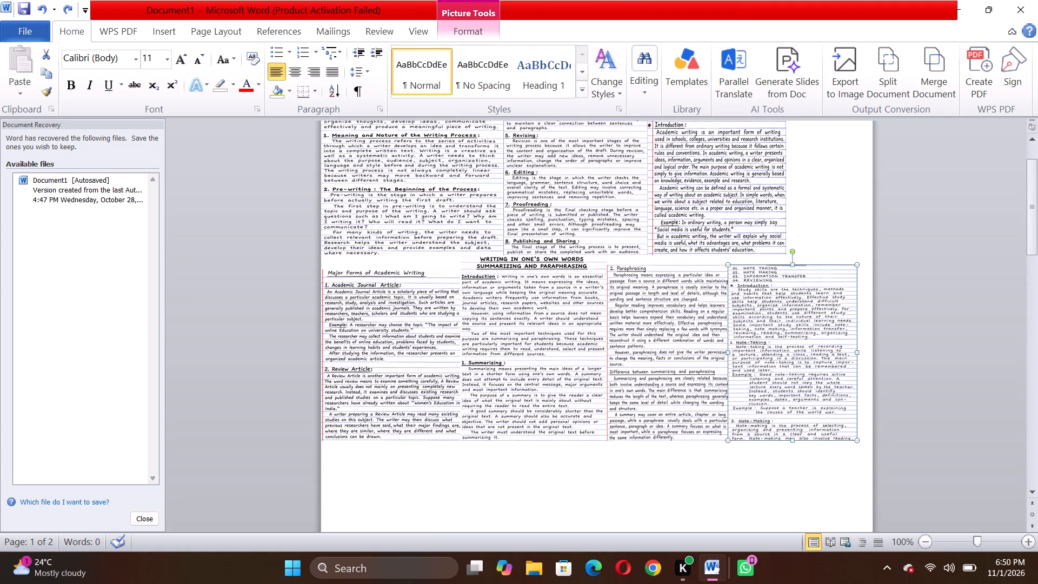
left_click_drag(858, 351, 866, 349)
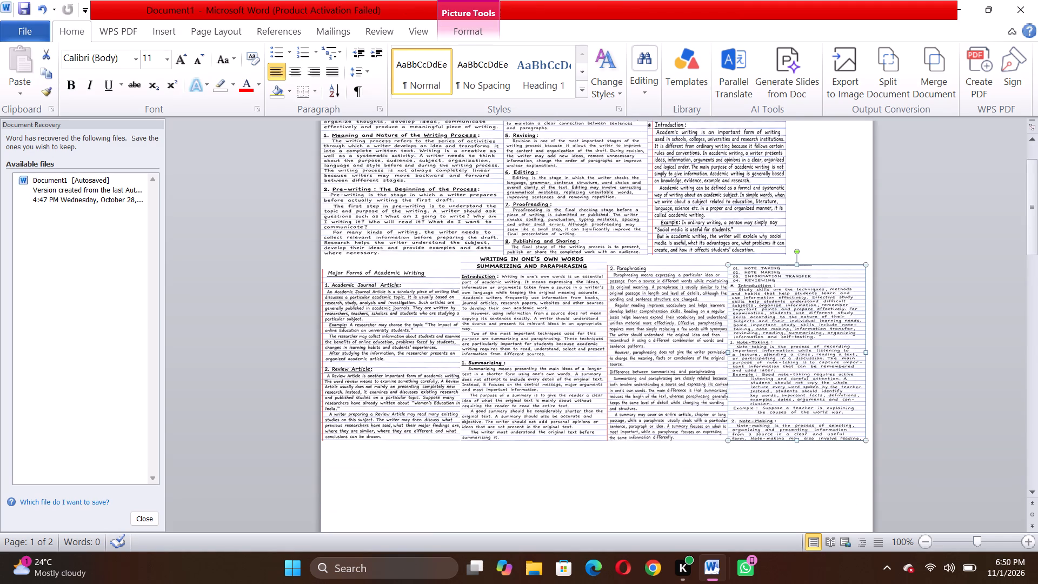
left_click(871, 433)
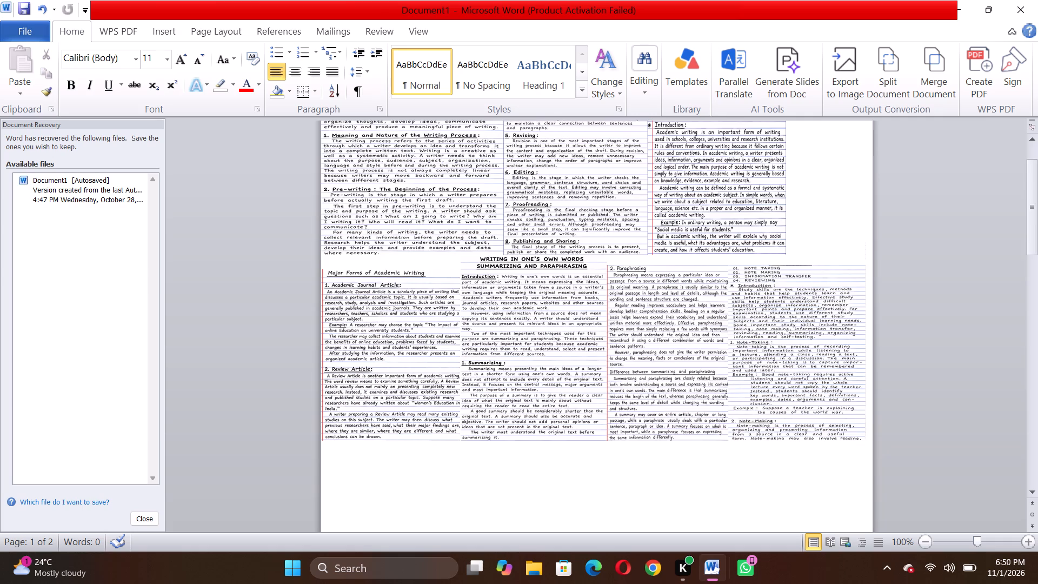
Scale the eighth picture, at the start of the second page, down proportionally to about 85% of its size.
scroll(624, 433, "down", 6)
scroll(608, 389, "down", 6)
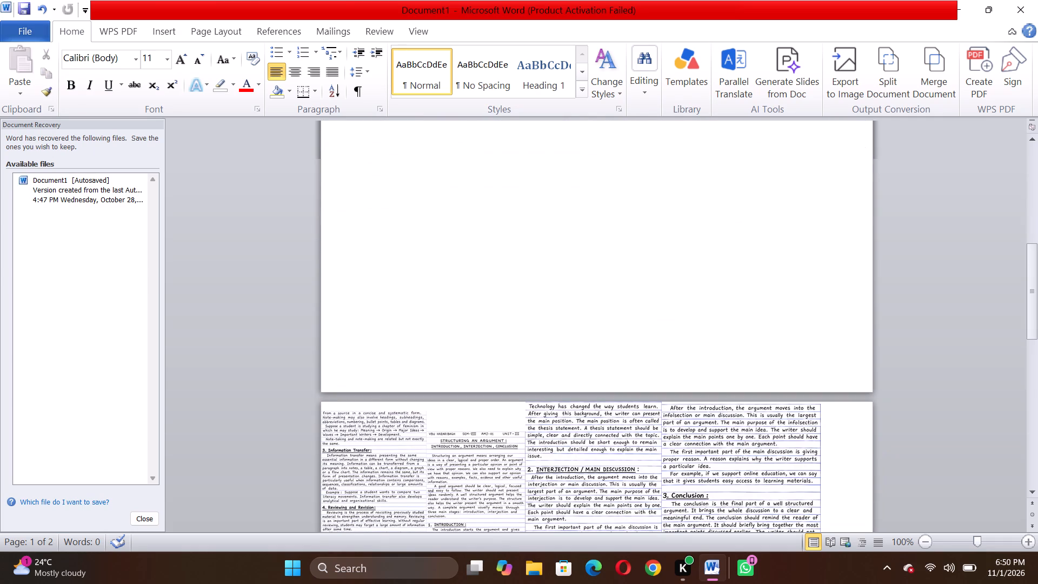
left_click(387, 439)
left_click_drag(428, 410, 408, 432)
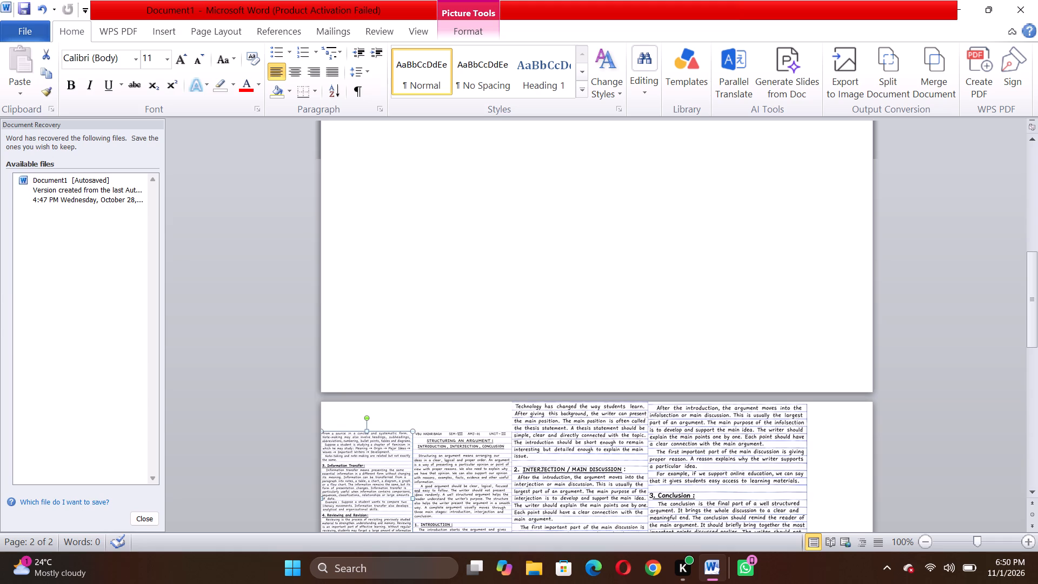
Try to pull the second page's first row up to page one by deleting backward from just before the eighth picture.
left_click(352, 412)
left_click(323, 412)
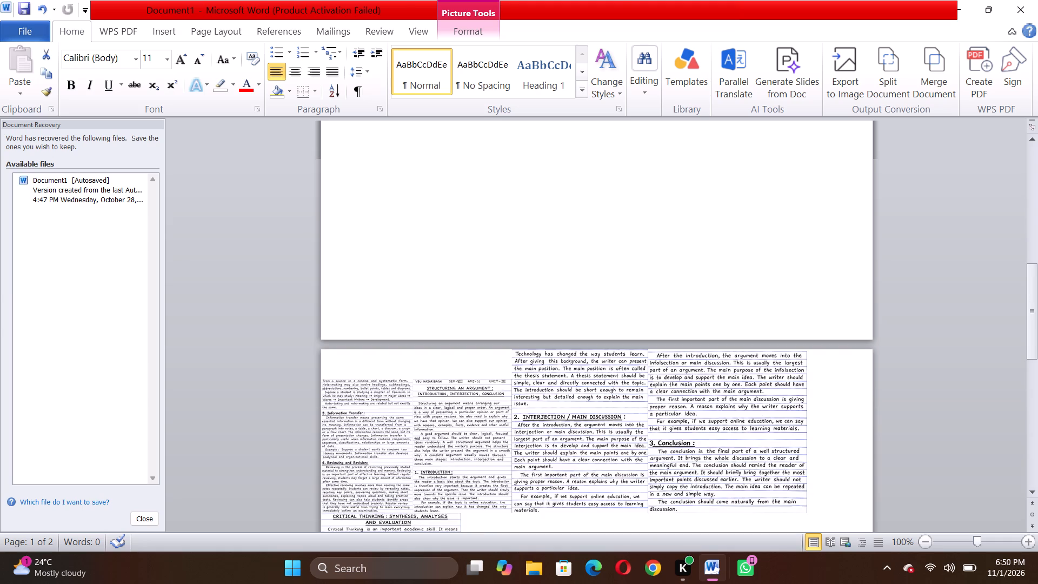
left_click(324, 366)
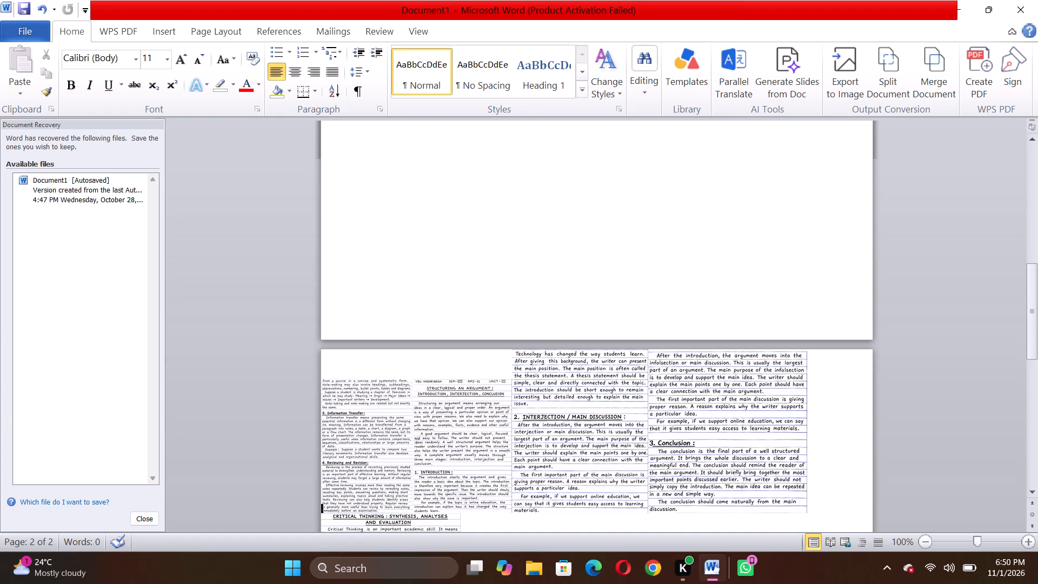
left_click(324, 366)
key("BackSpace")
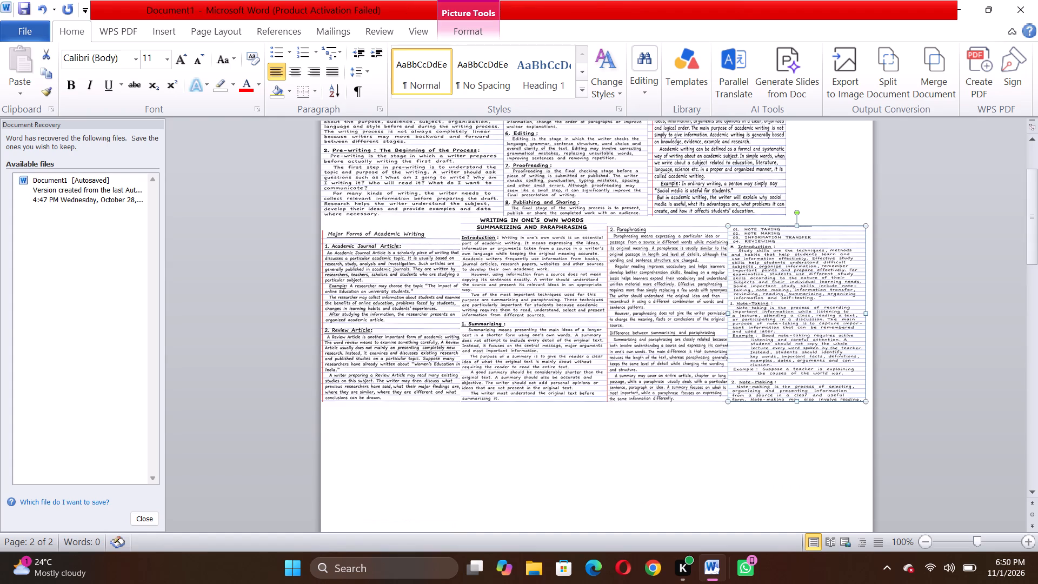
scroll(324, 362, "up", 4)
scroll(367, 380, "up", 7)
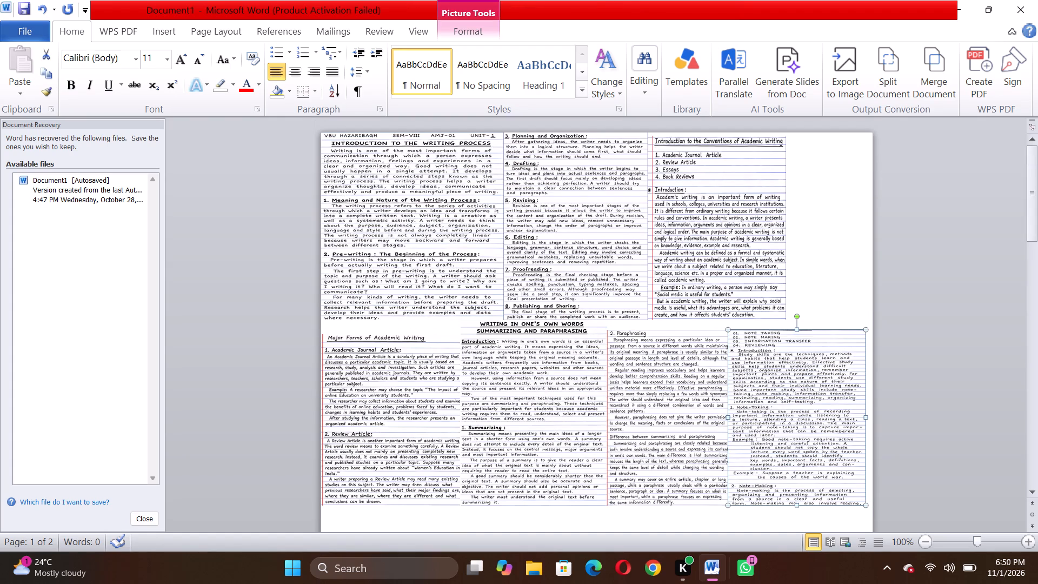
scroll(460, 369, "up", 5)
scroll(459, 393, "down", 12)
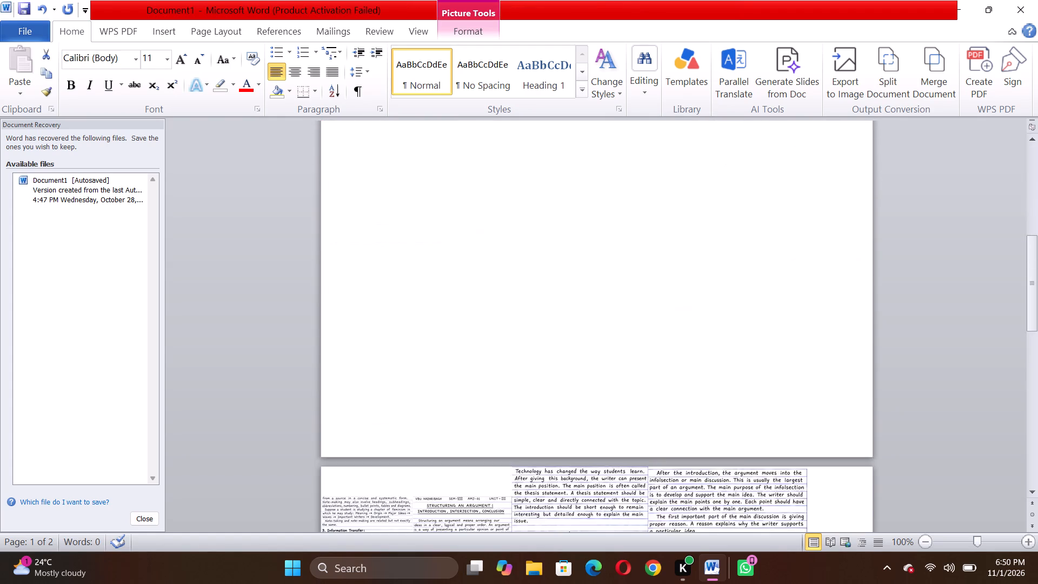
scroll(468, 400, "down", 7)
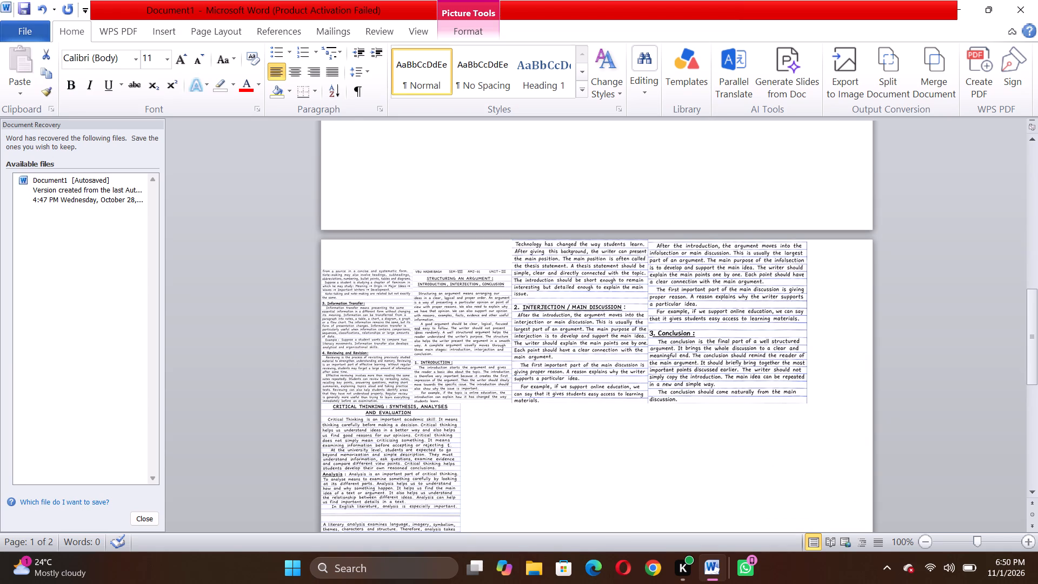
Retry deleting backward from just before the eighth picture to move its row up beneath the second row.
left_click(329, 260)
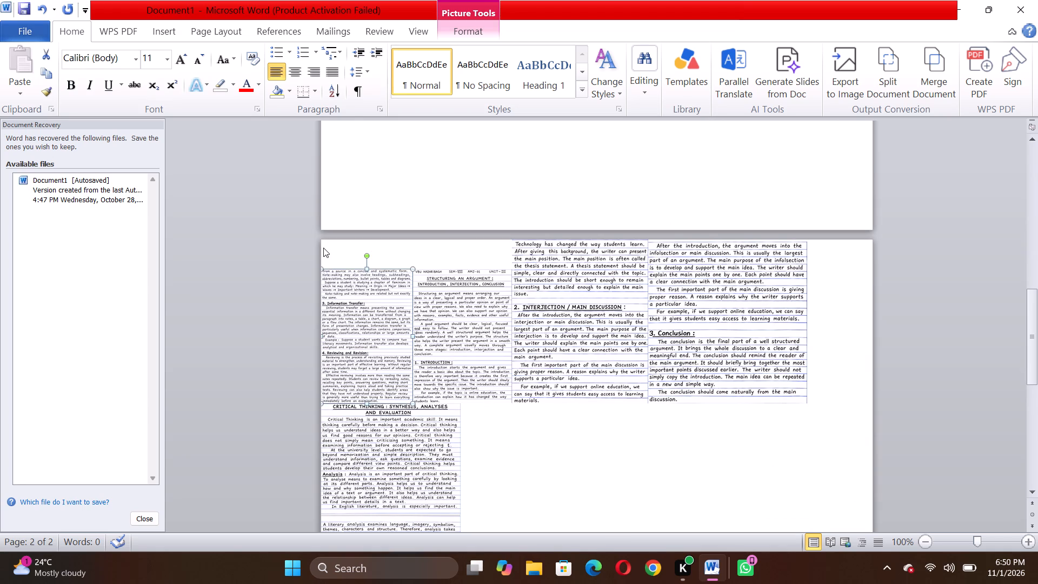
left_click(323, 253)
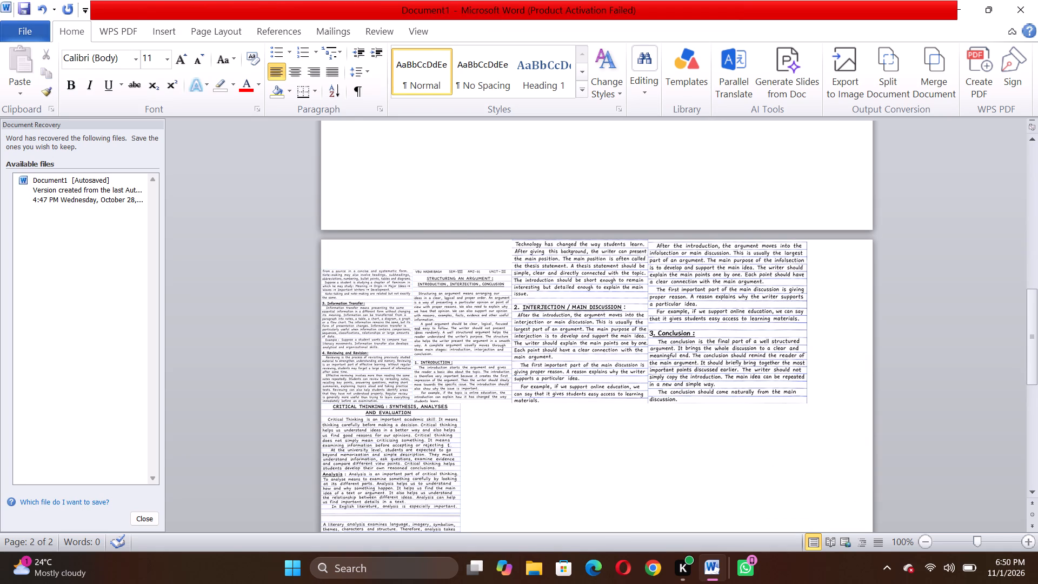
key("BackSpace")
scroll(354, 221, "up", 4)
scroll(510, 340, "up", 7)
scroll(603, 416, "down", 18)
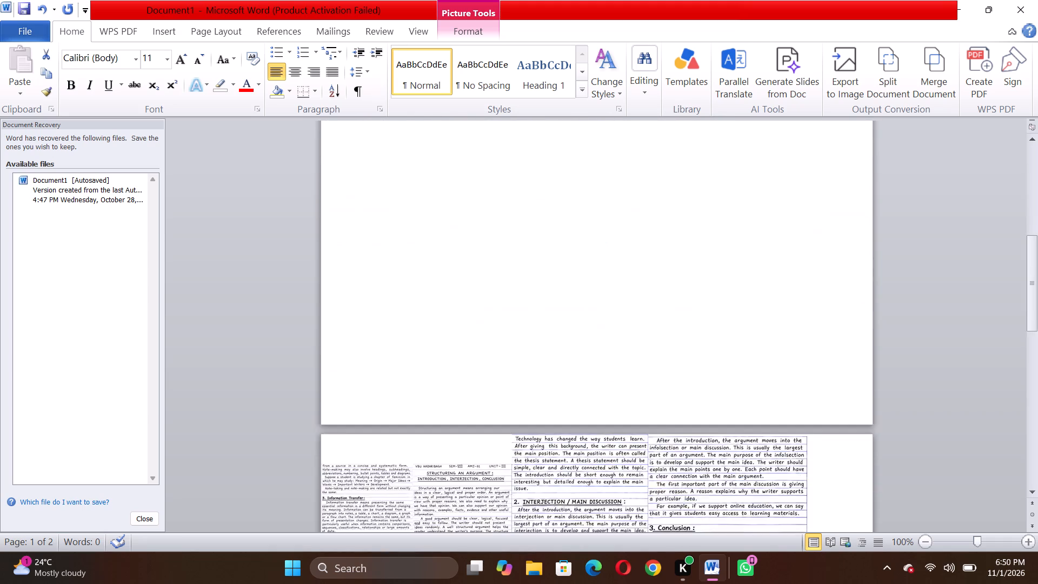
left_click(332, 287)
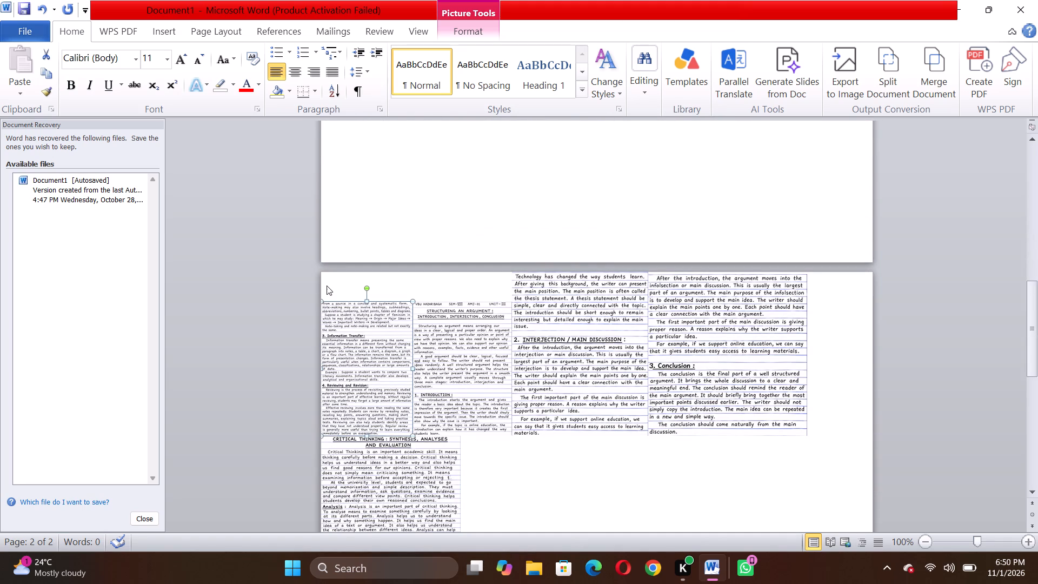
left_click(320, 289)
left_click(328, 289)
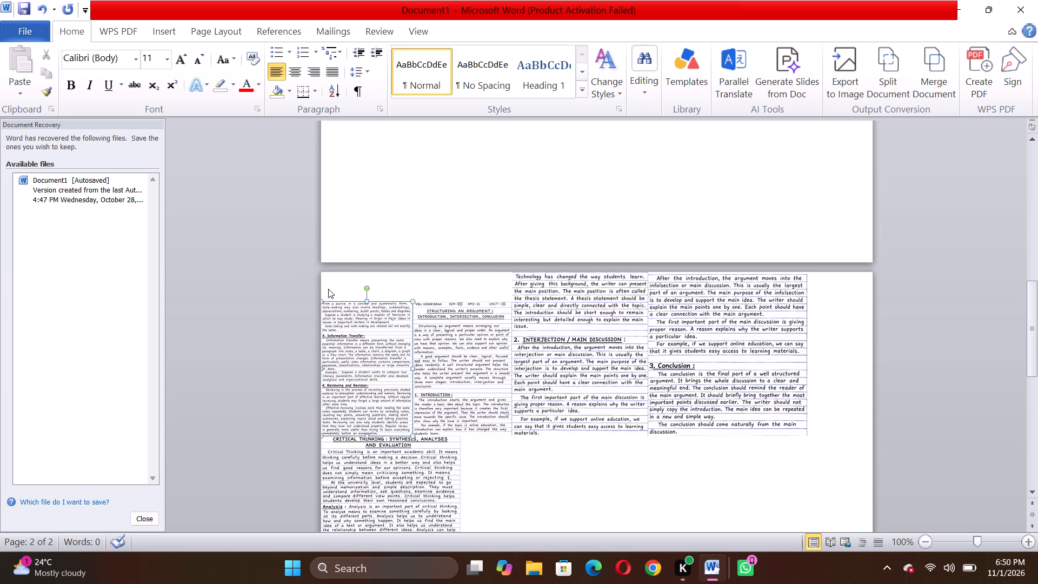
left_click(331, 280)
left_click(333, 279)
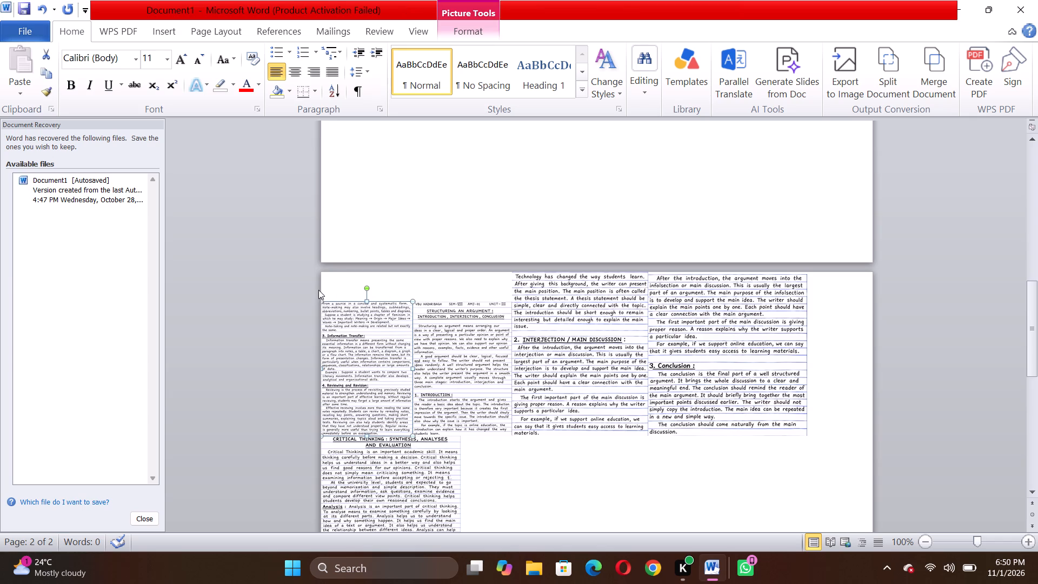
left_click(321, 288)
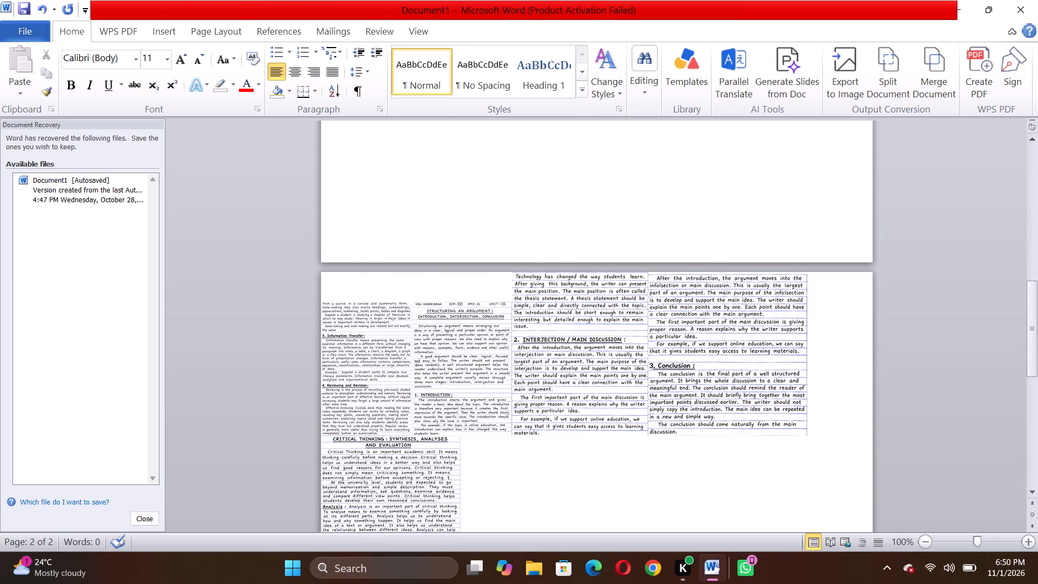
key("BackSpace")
Insert a paragraph break before the tenth picture, which starts with "Technology has changed the way students learn", and check both pages.
scroll(442, 278, "down", 5)
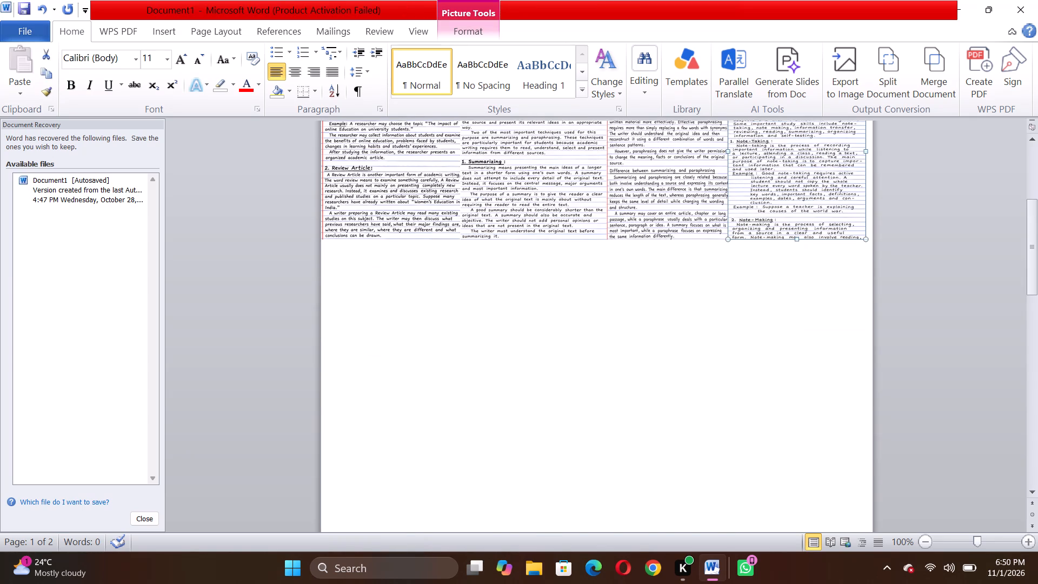
scroll(573, 361, "down", 12)
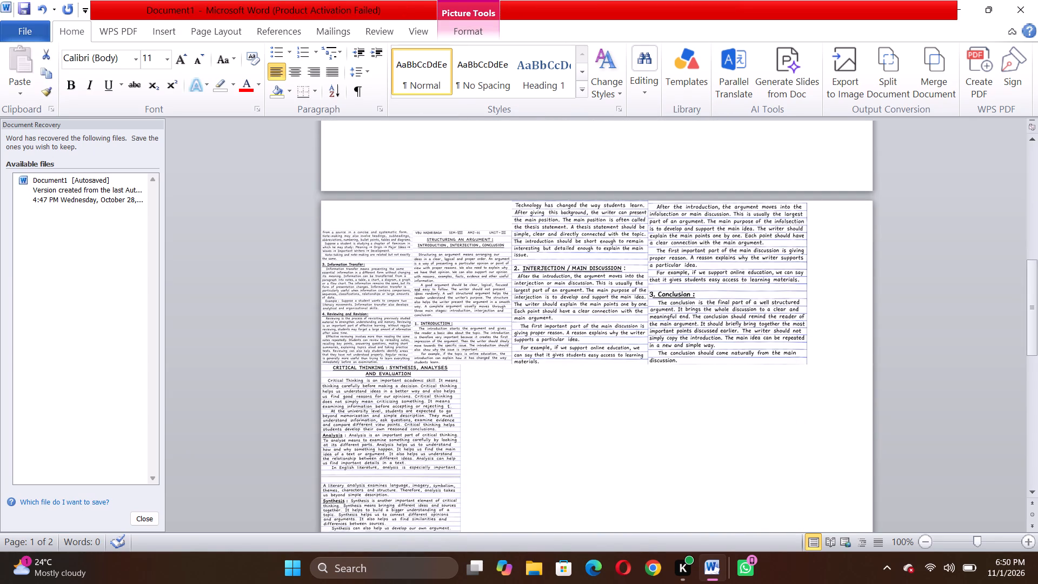
left_click(554, 300)
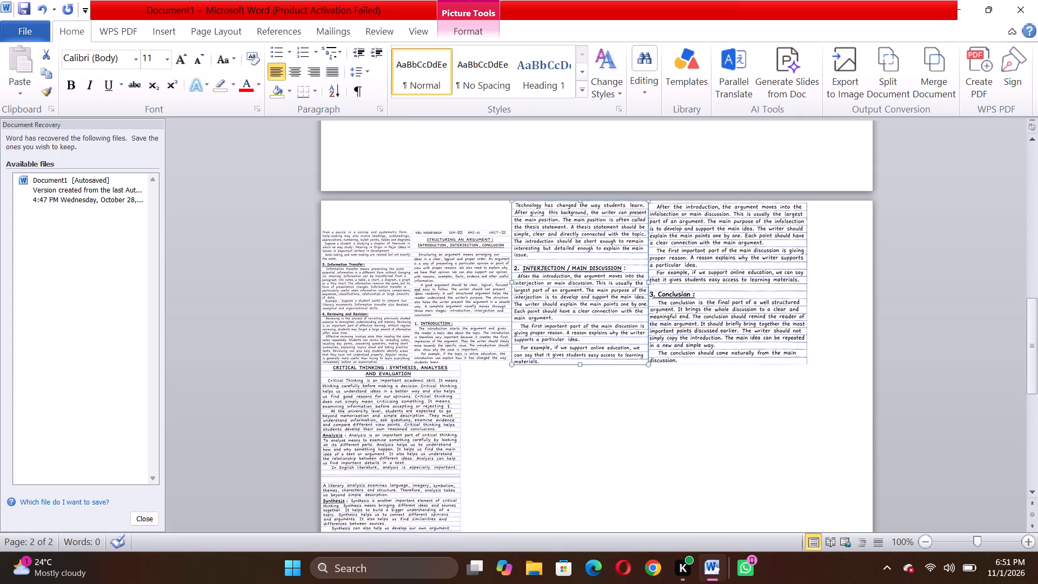
key("Return")
scroll(503, 314, "up", 6)
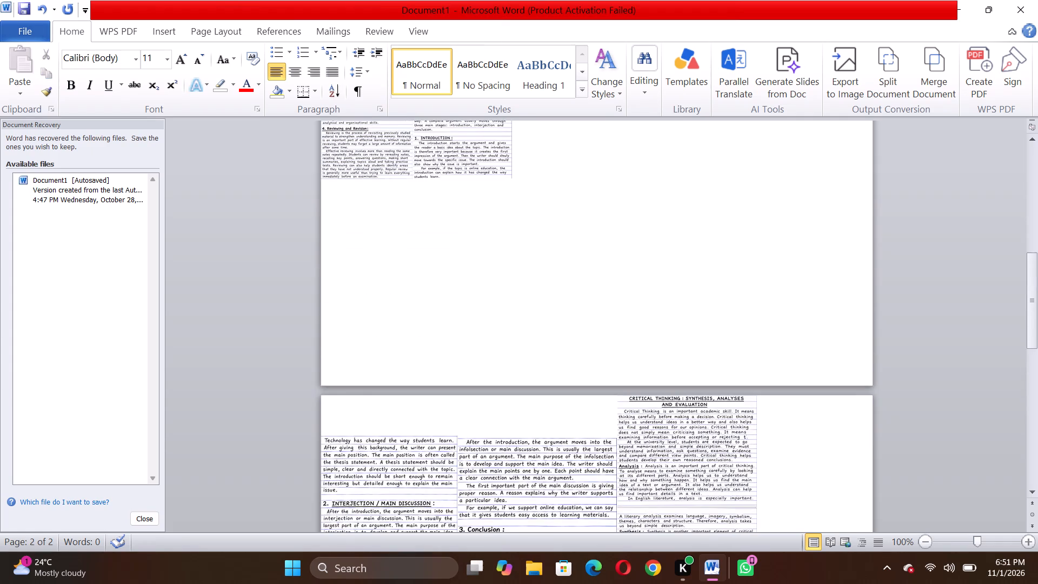
scroll(505, 322, "down", 2)
scroll(525, 341, "up", 7)
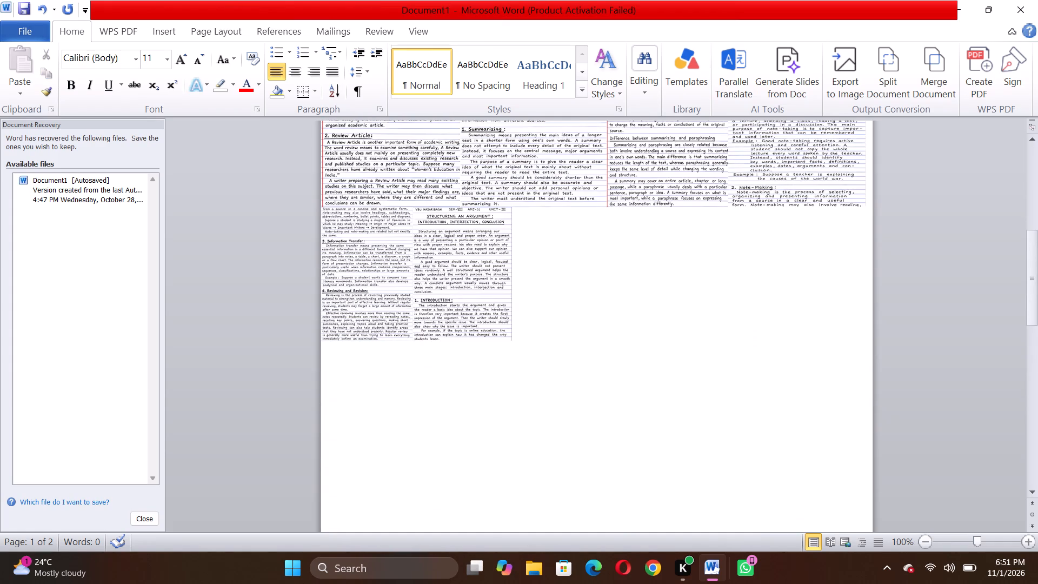
Stretch the eighth picture about a quarter taller and widen it to match the Major Forms of Academic Writing picture above.
left_click(351, 309)
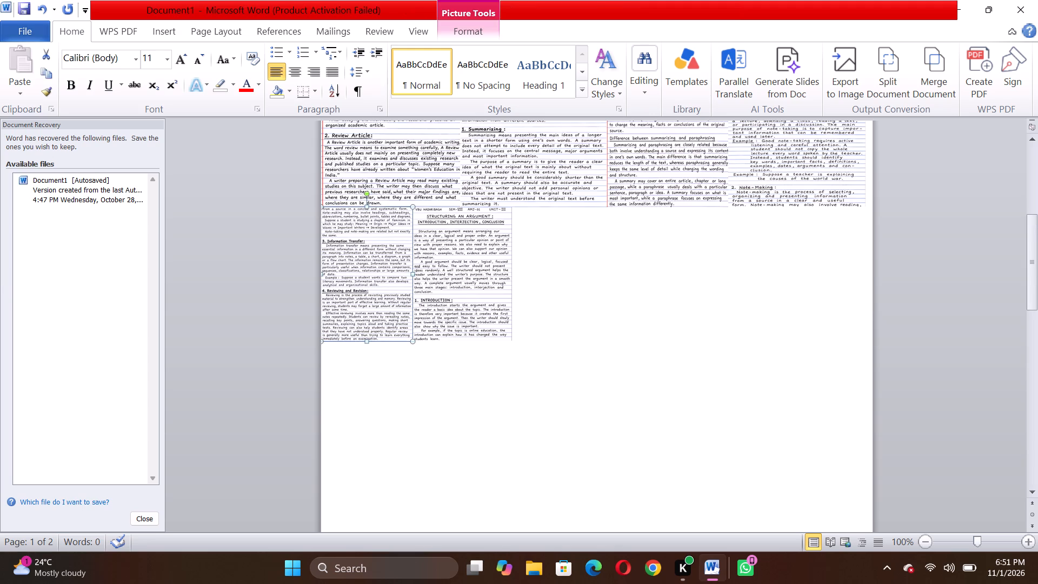
scroll(584, 347, "up", 6)
scroll(584, 350, "down", 4)
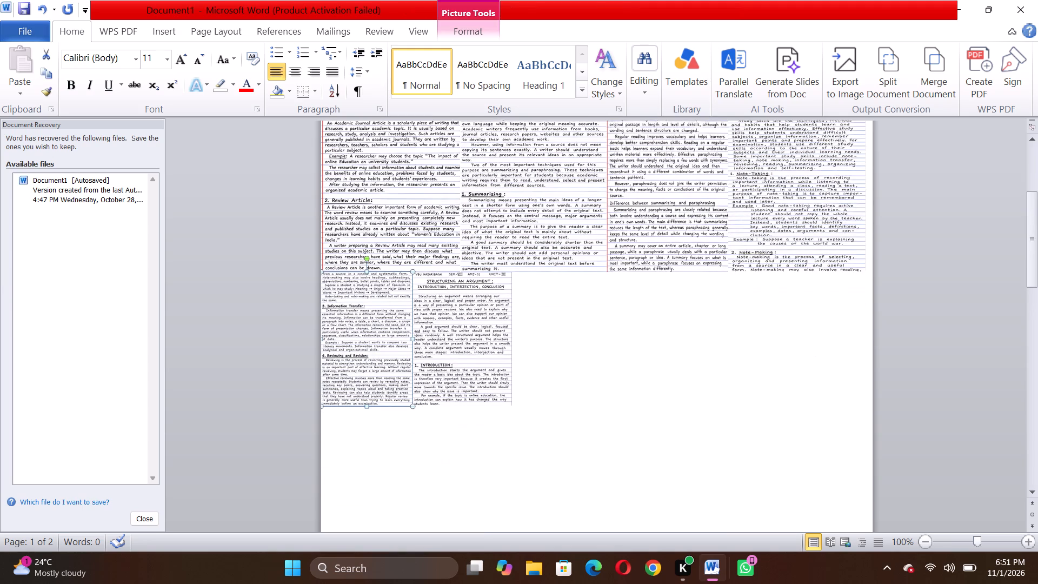
left_click_drag(365, 406, 365, 440)
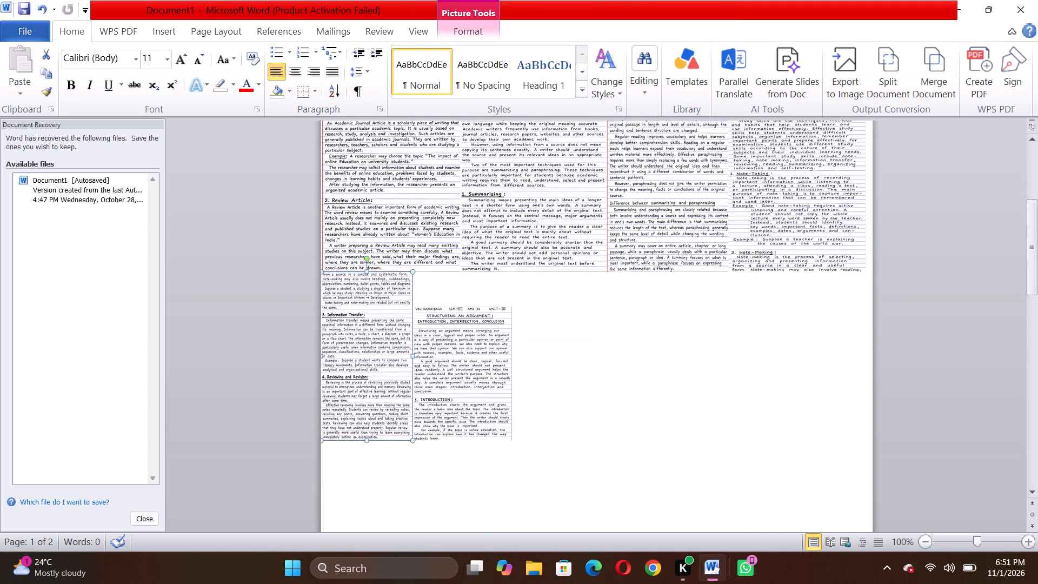
left_click_drag(414, 355, 440, 355)
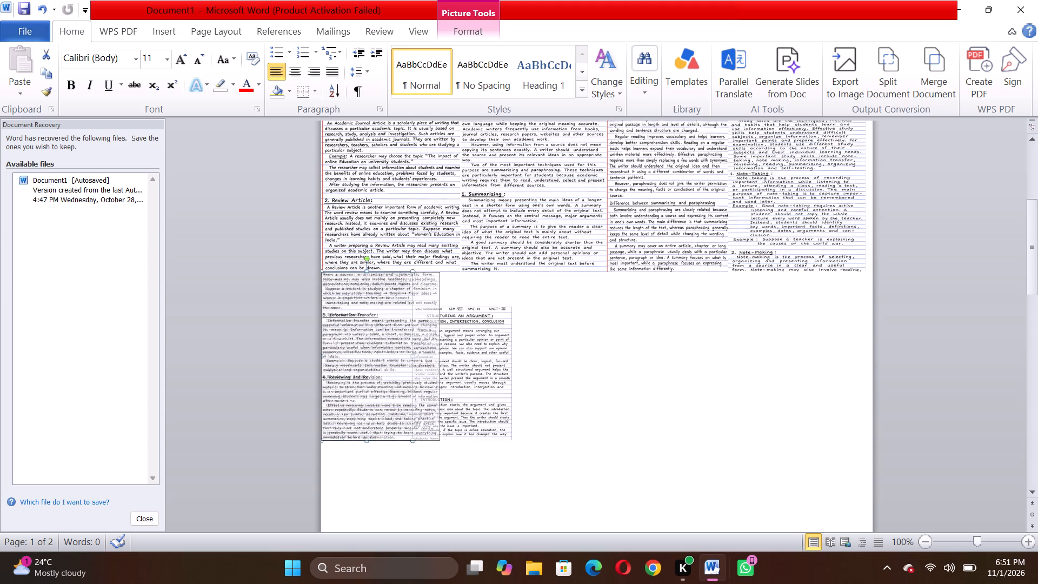
left_click_drag(440, 355, 444, 355)
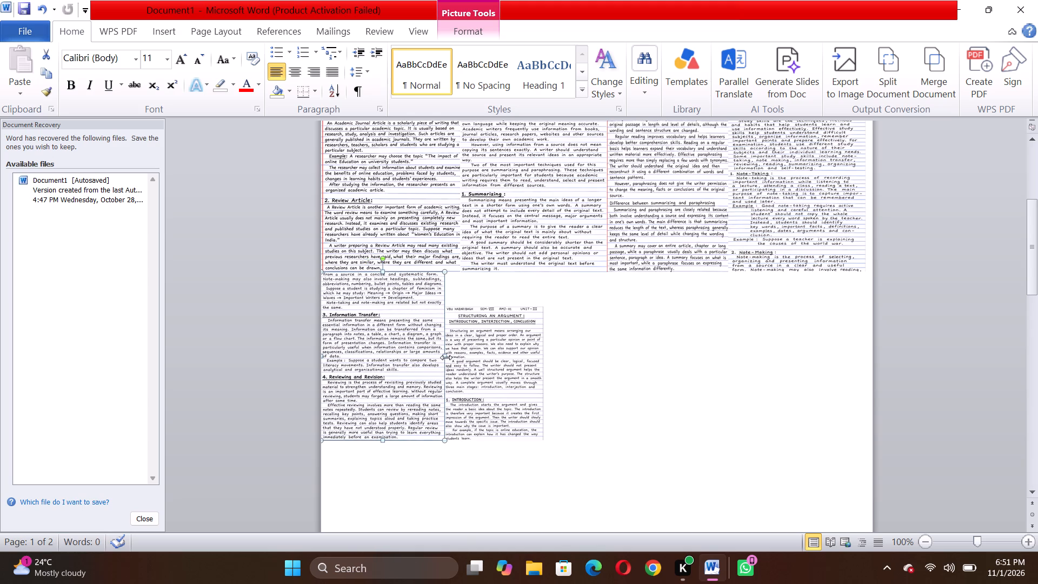
left_click_drag(446, 357, 460, 357)
Stretch the ninth picture, Structuring an Argument, upward to the eighth picture's height and widen it by about 30%.
left_click(516, 360)
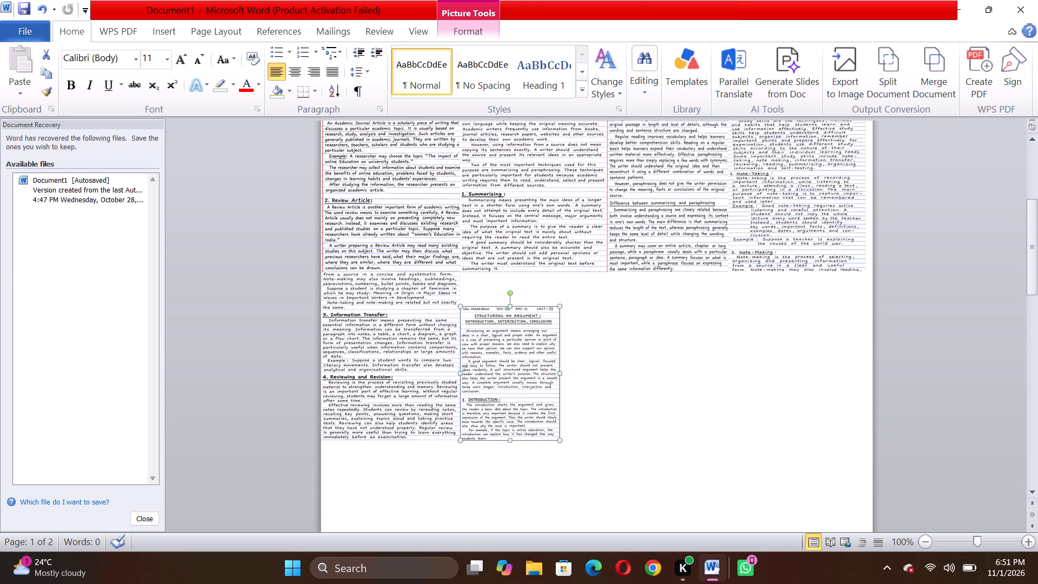
left_click_drag(509, 305, 514, 283)
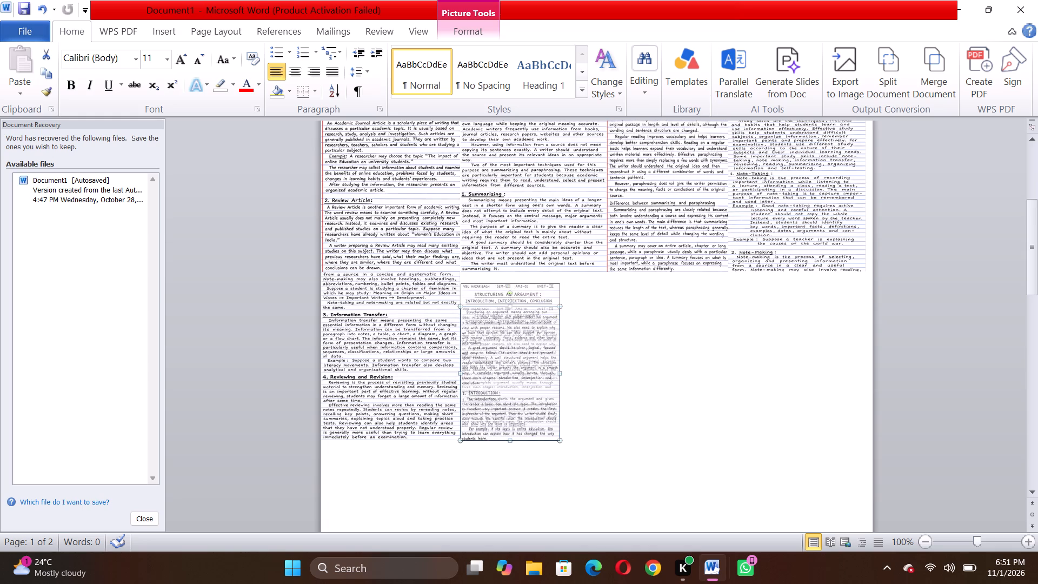
left_click_drag(514, 283, 513, 273)
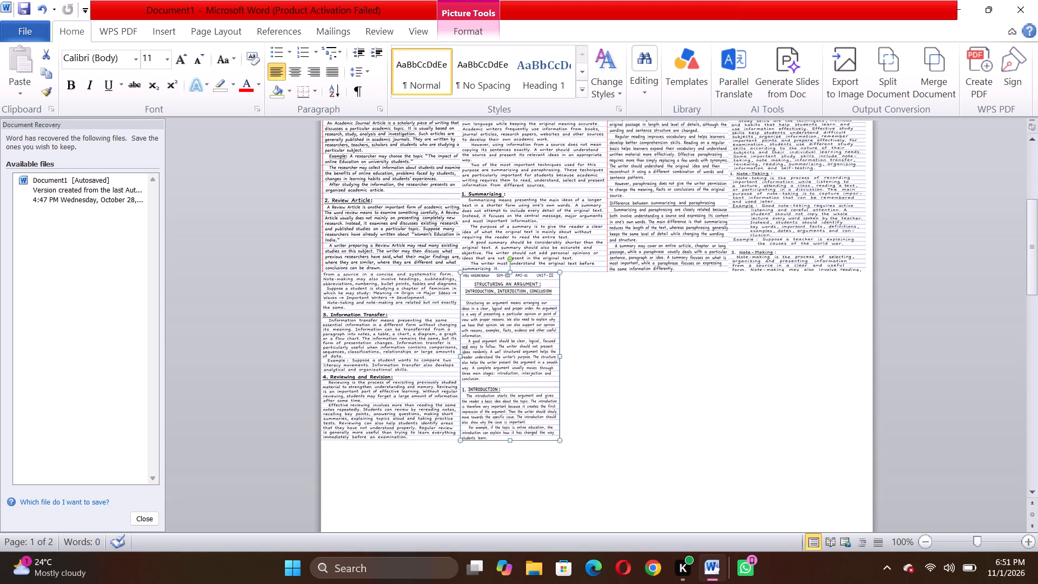
left_click_drag(560, 355, 583, 357)
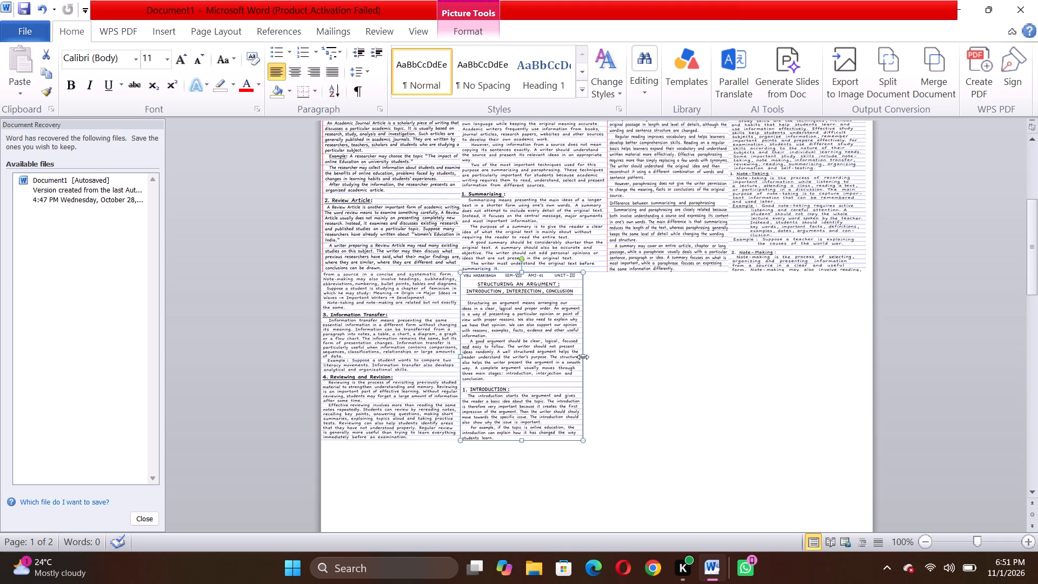
left_click_drag(583, 357, 589, 359)
left_click(362, 377)
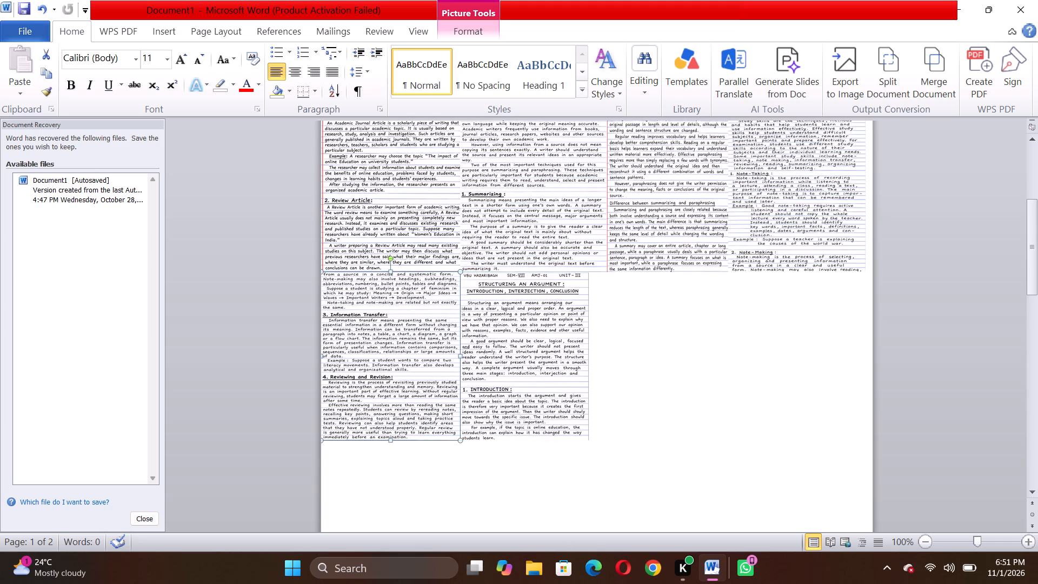
left_click(638, 376)
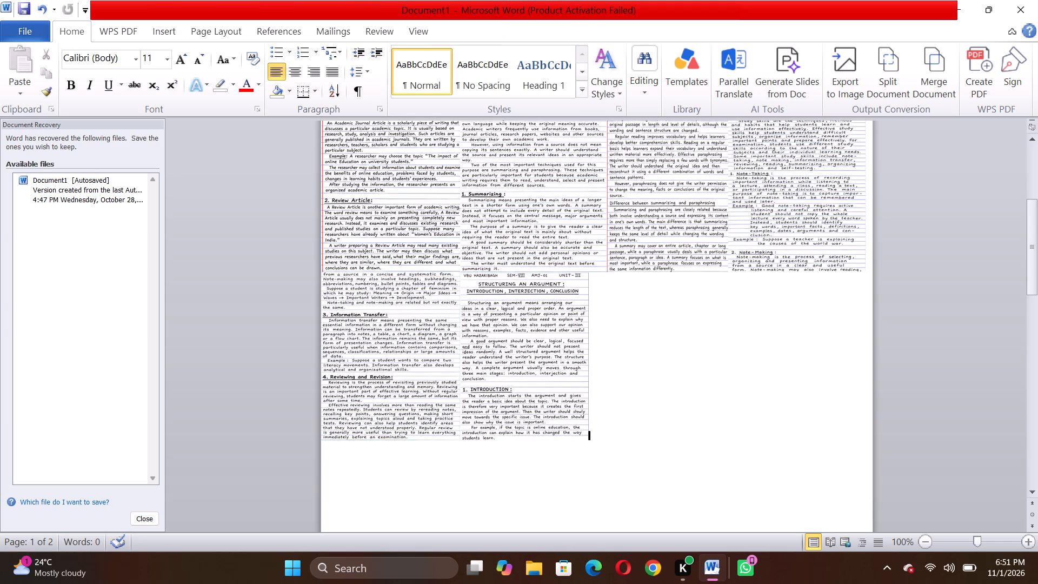
Shrink the twelfth picture, Critical Thinking, proportionally by about a fifth to match the height of the row on the second page.
scroll(621, 387, "down", 9)
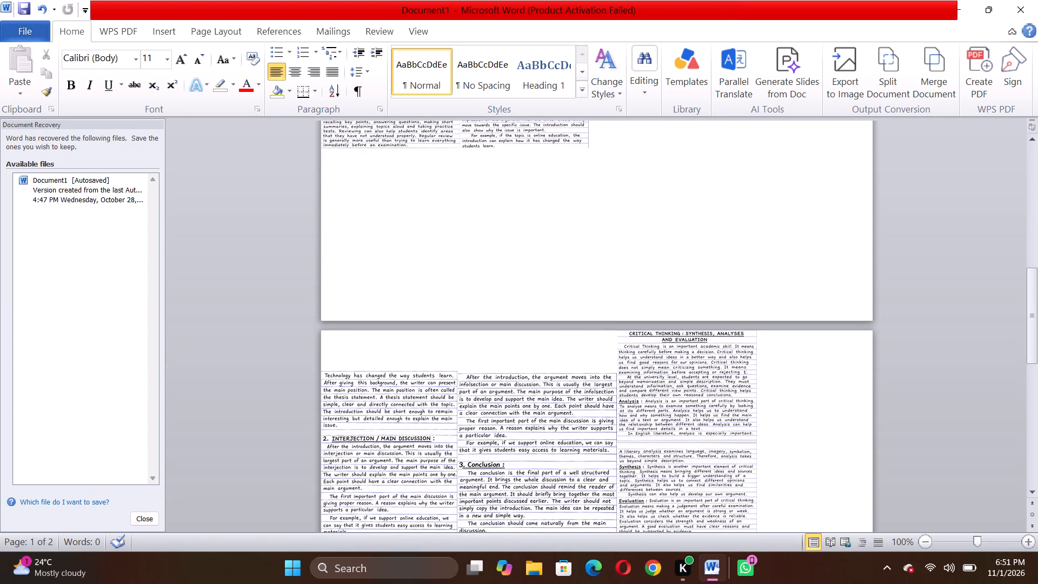
left_click(648, 388)
scroll(655, 388, "down", 5)
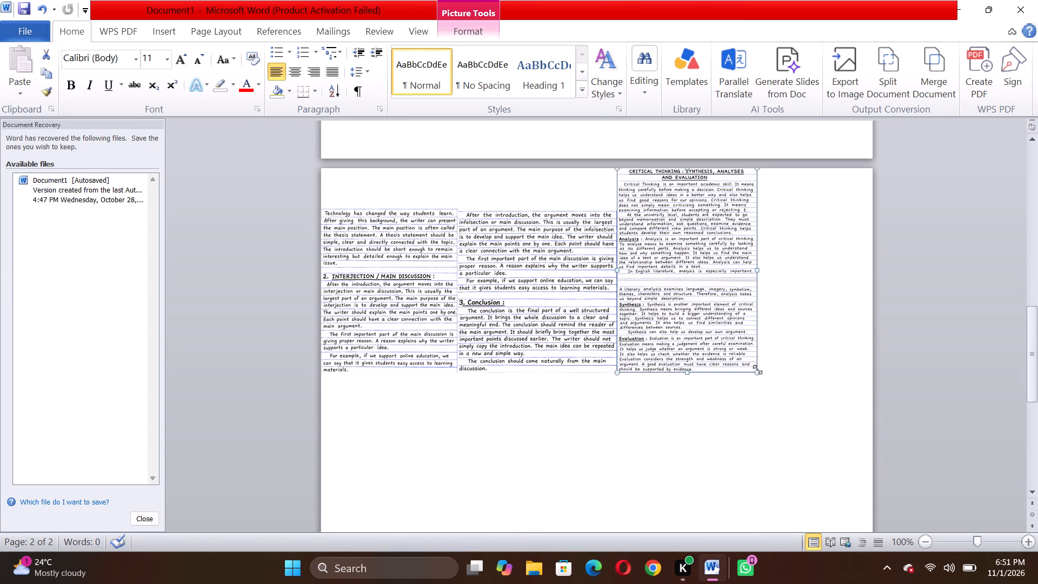
left_click_drag(757, 369, 713, 331)
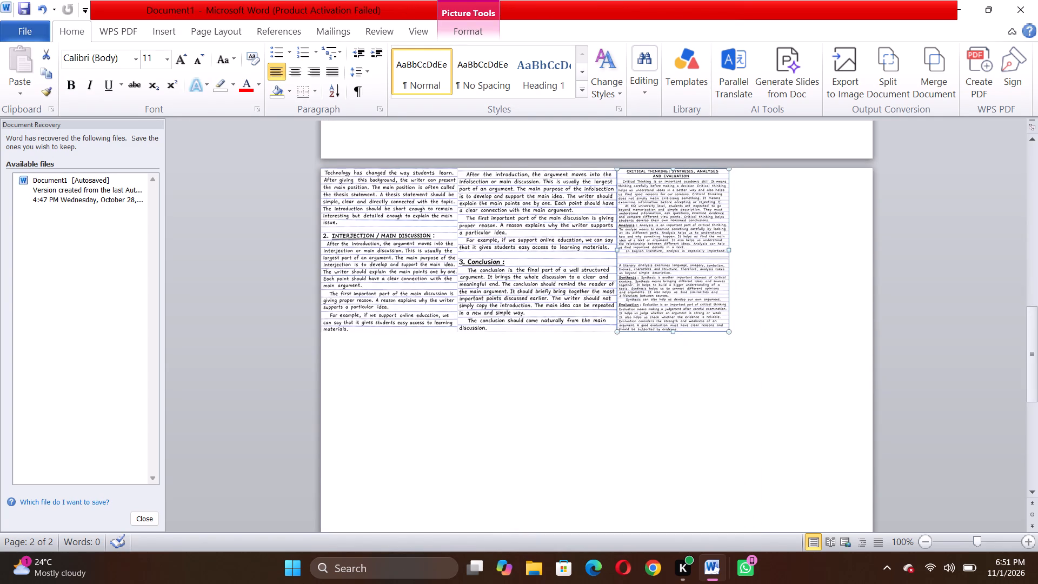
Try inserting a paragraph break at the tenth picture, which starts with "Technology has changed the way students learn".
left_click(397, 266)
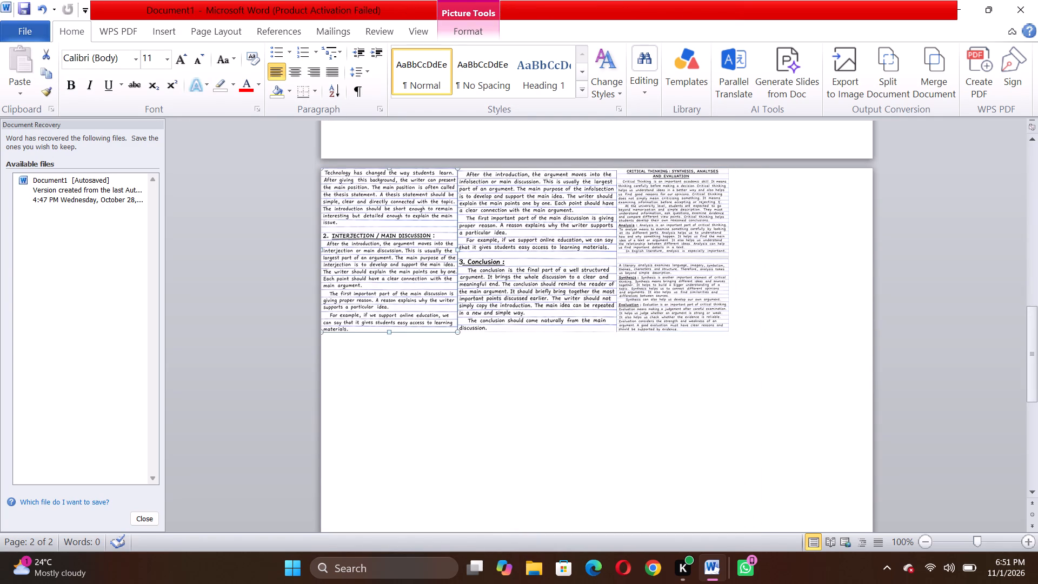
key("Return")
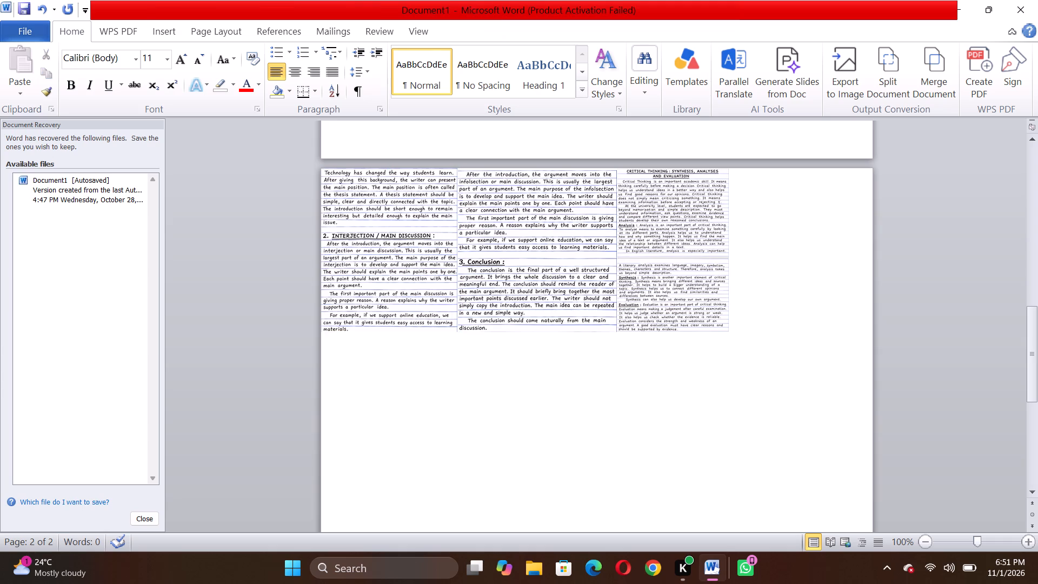
Shrink the tenth picture proportionally by about 14%.
scroll(403, 281, "up", 3)
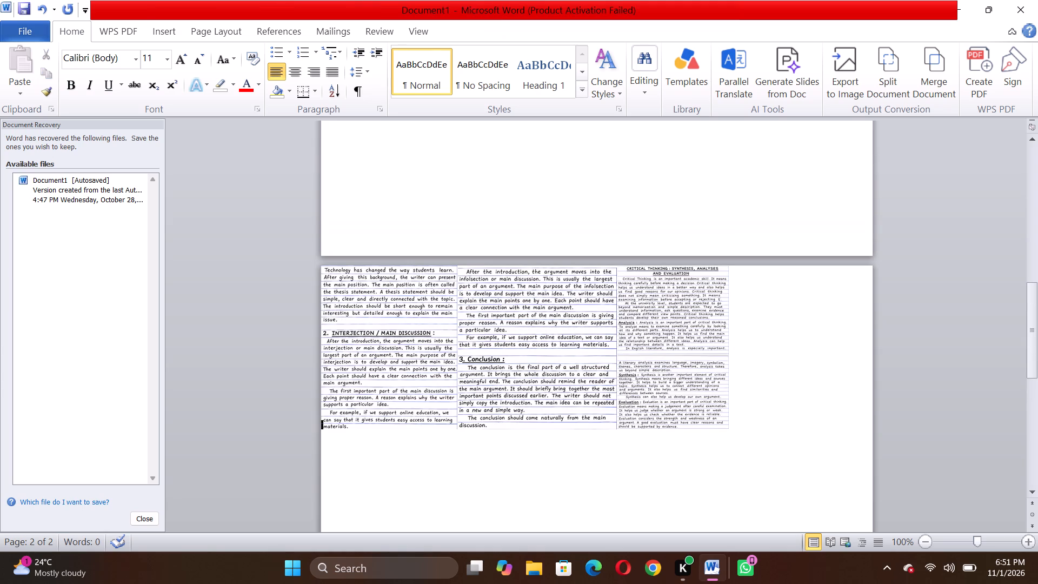
left_click(426, 302)
left_click_drag(456, 266, 454, 287)
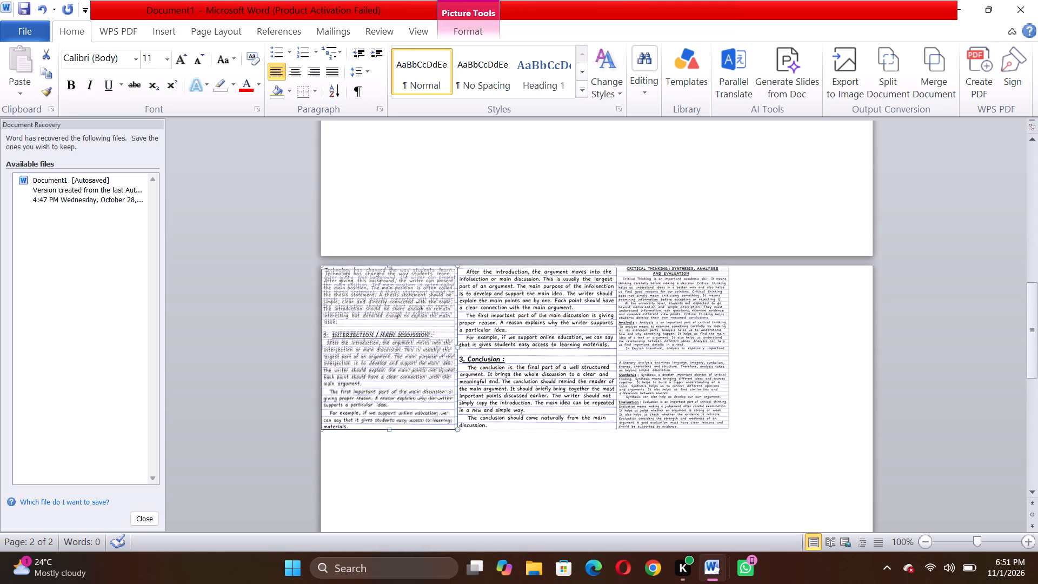
left_click_drag(454, 287, 438, 322)
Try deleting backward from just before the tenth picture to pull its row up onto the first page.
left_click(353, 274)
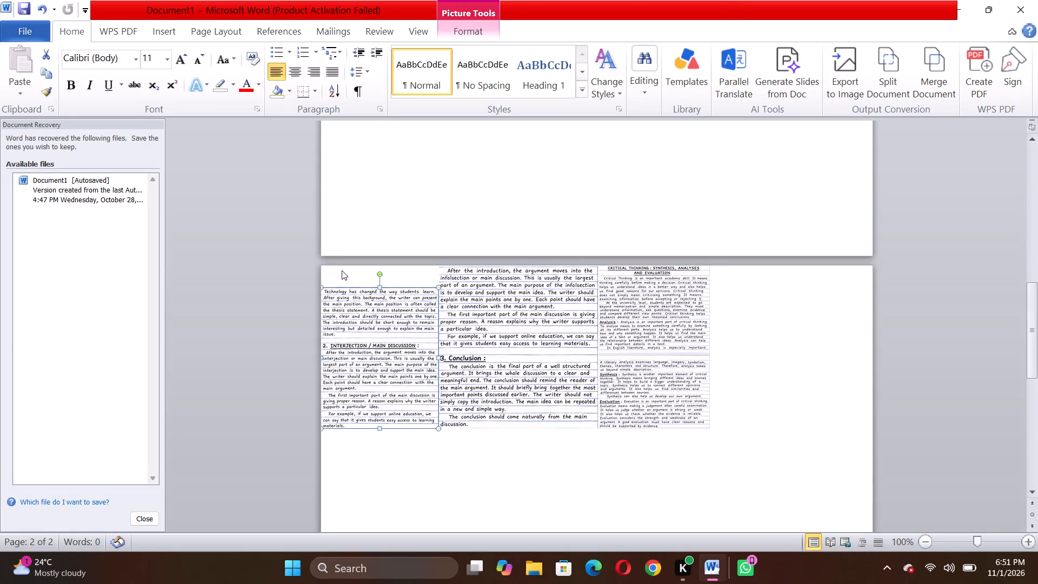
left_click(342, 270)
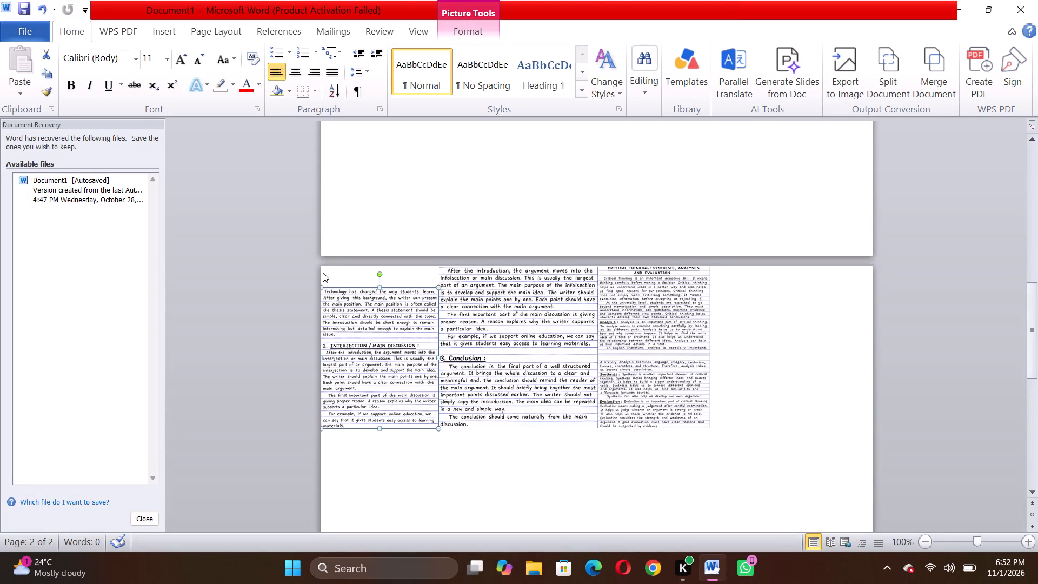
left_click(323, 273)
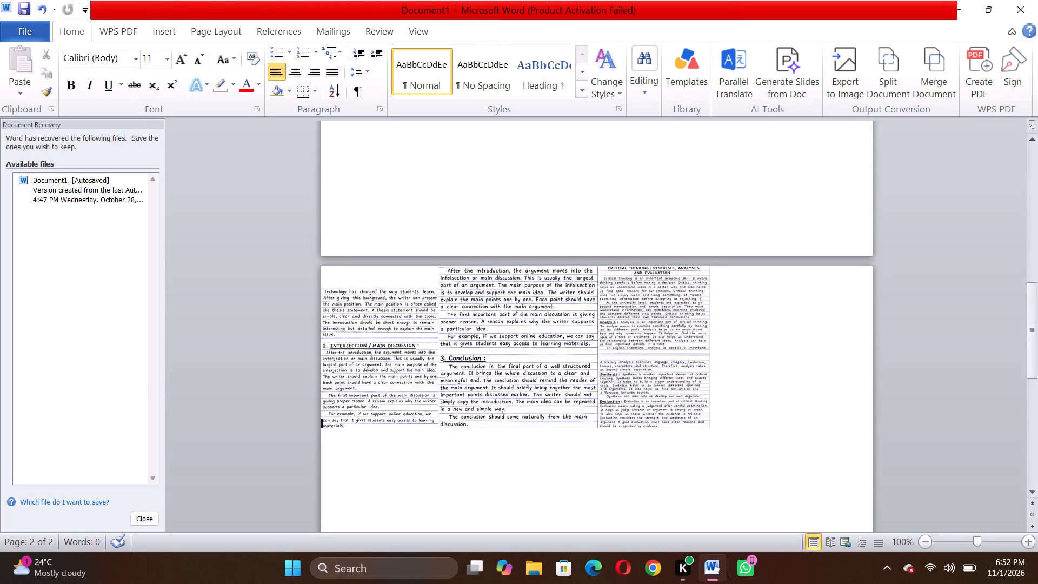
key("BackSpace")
Shrink the eleventh picture by about 12% and the twelfth by about 20% so their row fits on the first page.
left_click(496, 320)
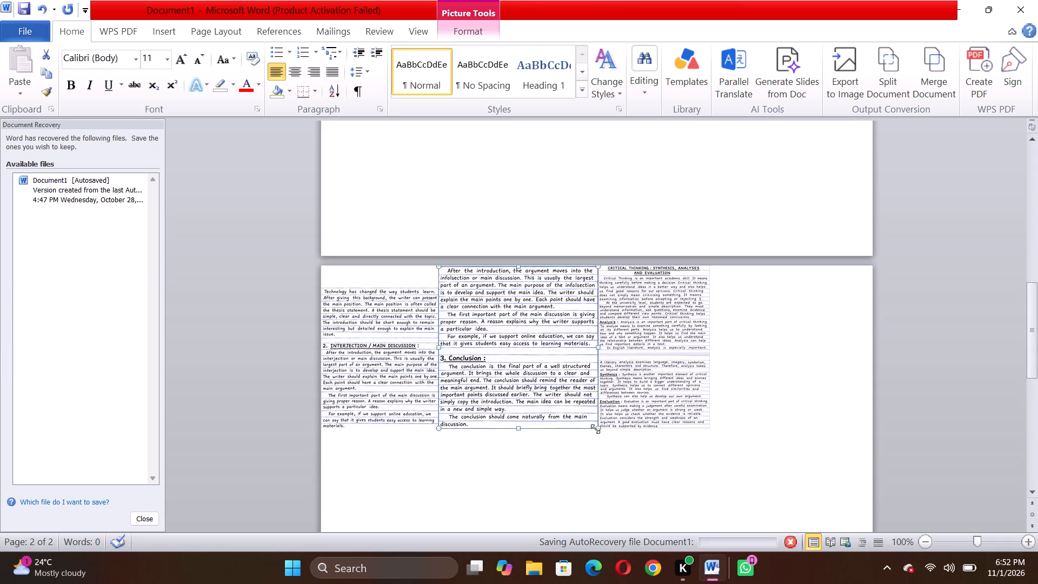
left_click_drag(595, 429, 555, 408)
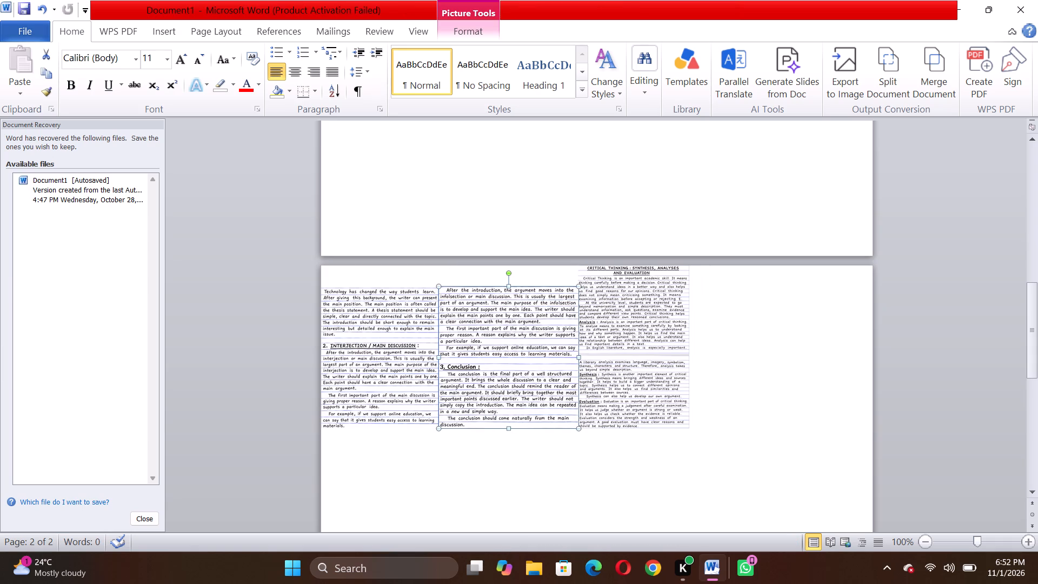
left_click(628, 389)
left_click_drag(689, 429, 642, 393)
scroll(641, 390, "up", 8)
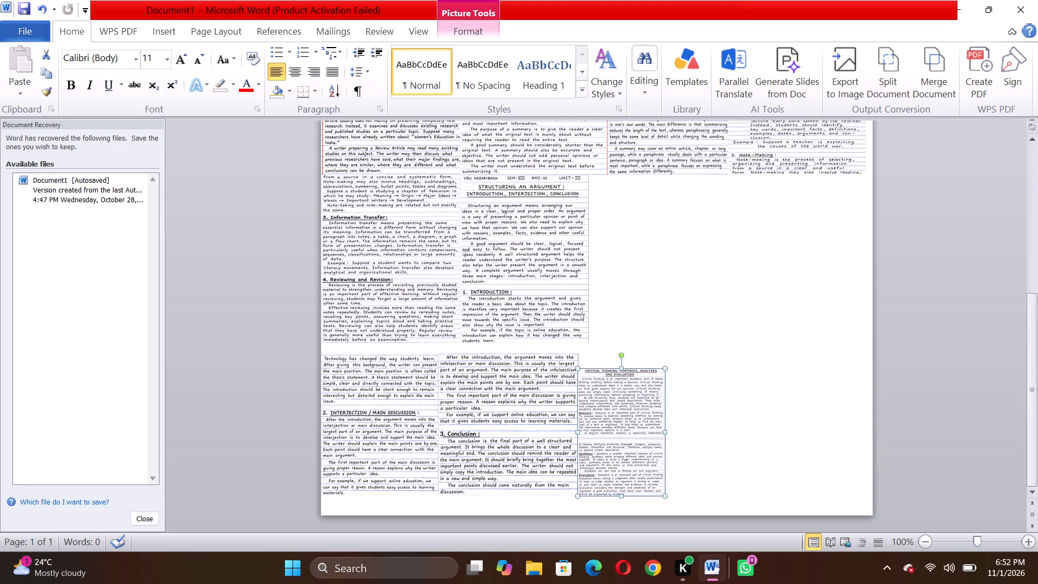
Move the tenth picture beside Structuring an Argument, stretch it upward to the row's height and widen it by about 10%.
left_click_drag(334, 472, 647, 300)
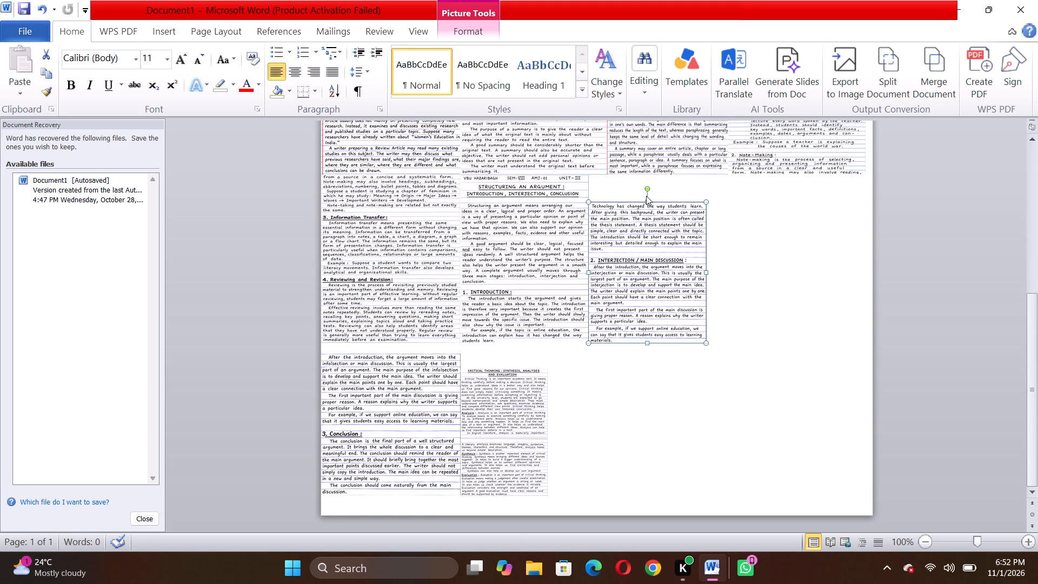
left_click_drag(646, 201, 647, 177)
left_click_drag(708, 260, 718, 258)
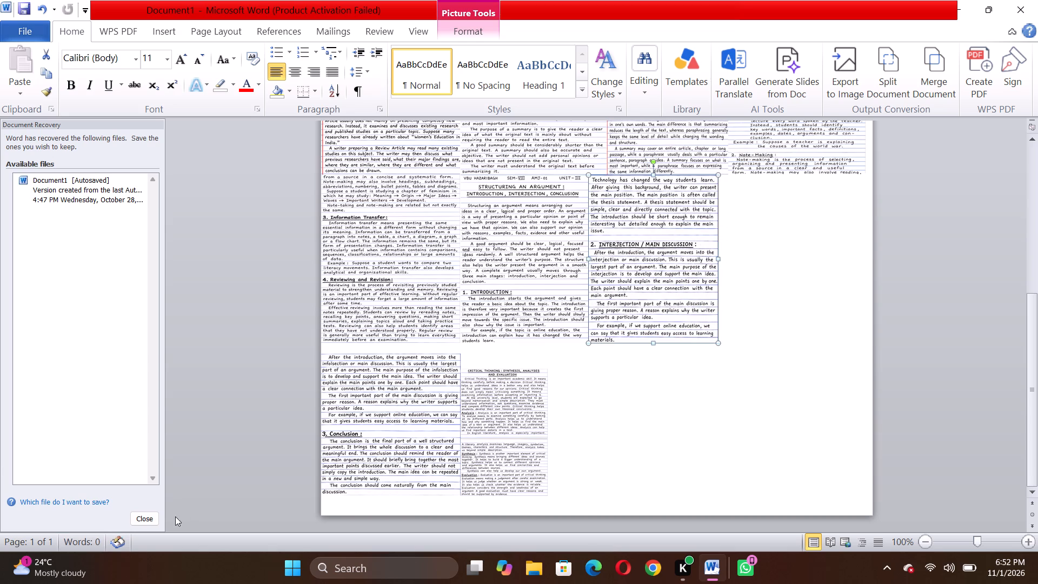
Move the eleventh picture, ending with Conclusion, beside the tenth, stretch it upward by about 15% and widen it slightly.
left_click_drag(367, 426, 903, 267)
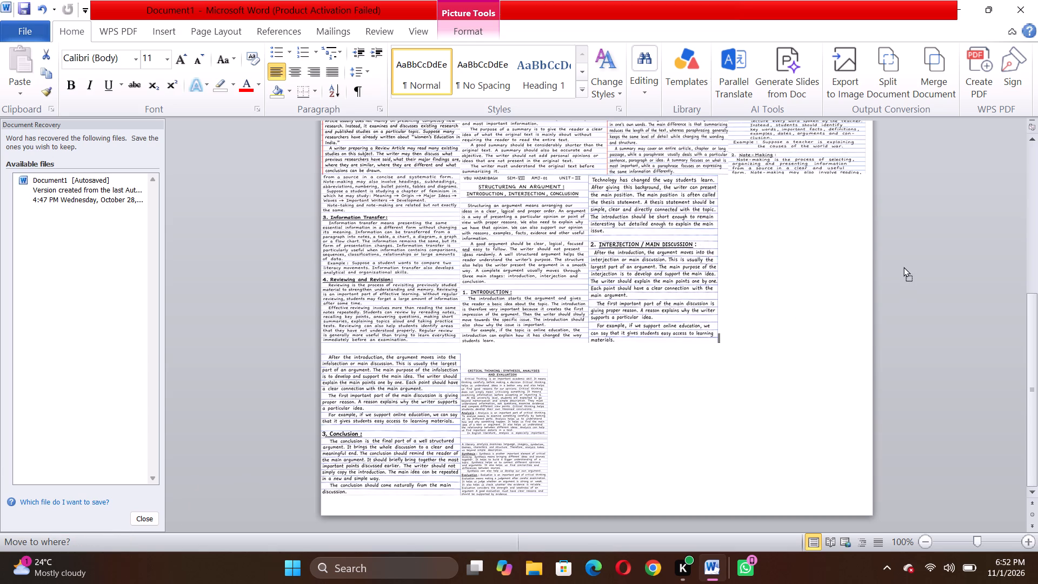
left_click_drag(903, 267, 790, 275)
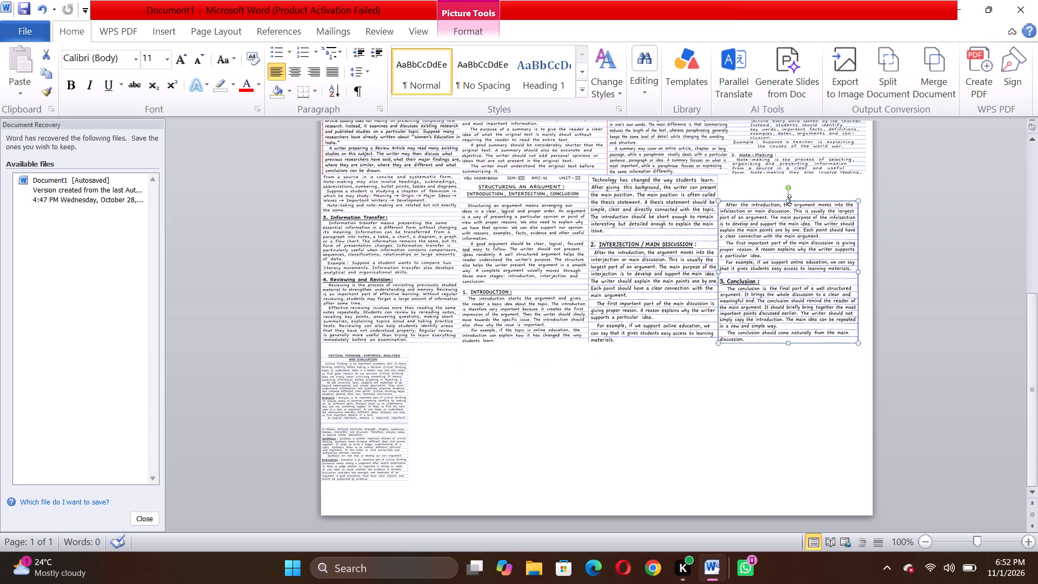
left_click_drag(789, 200, 784, 181)
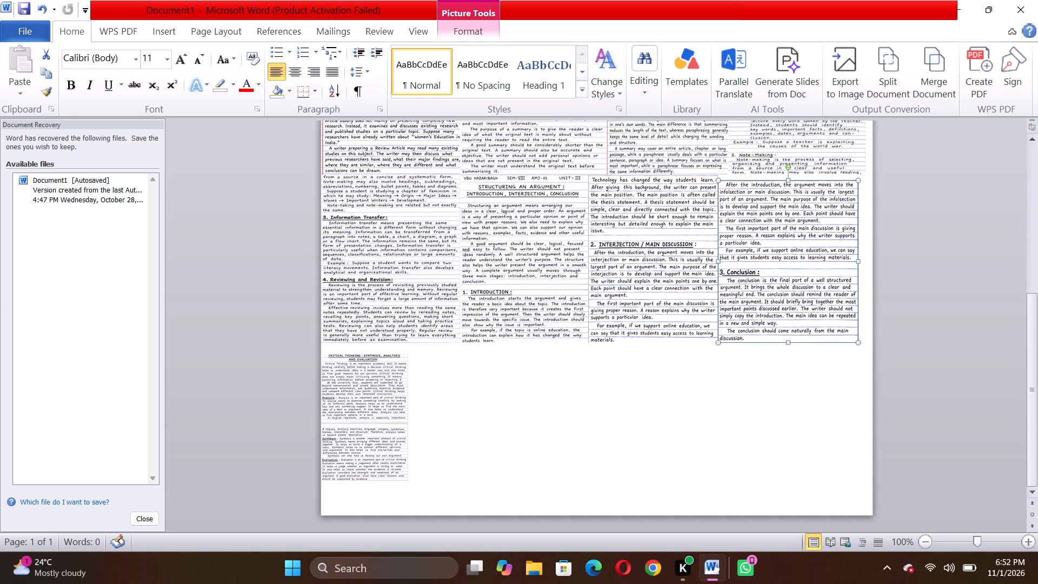
left_click(859, 263)
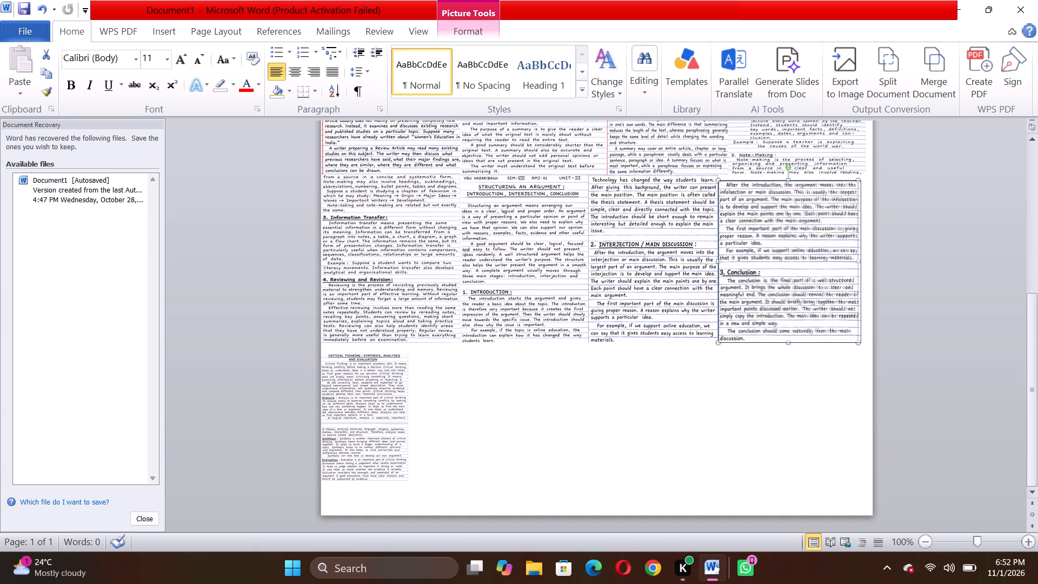
Enlarge the twelfth picture, Critical Thinking, proportionally by about 28% and check its placement.
left_click(361, 423)
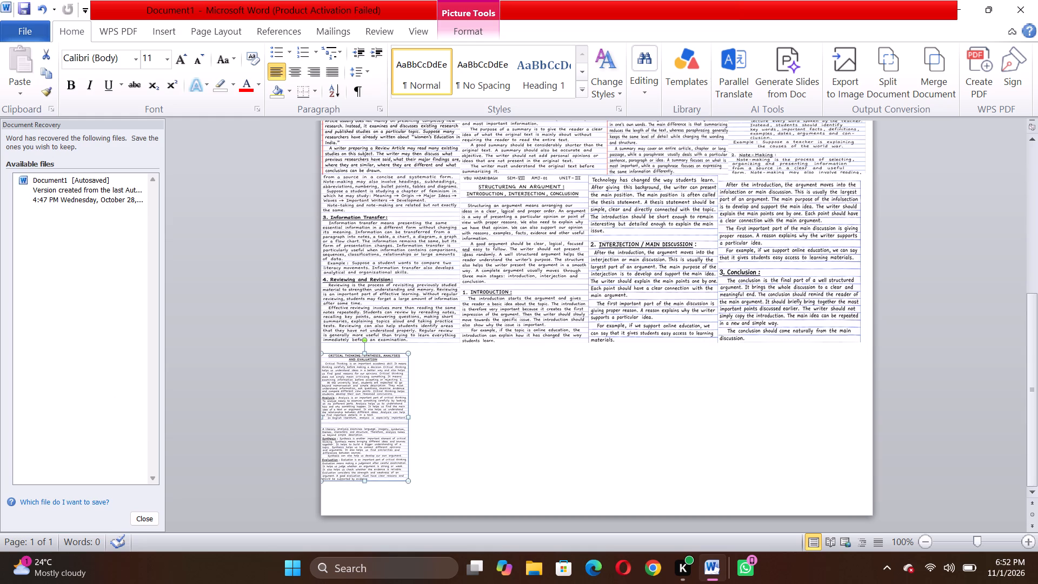
left_click_drag(408, 480, 450, 495)
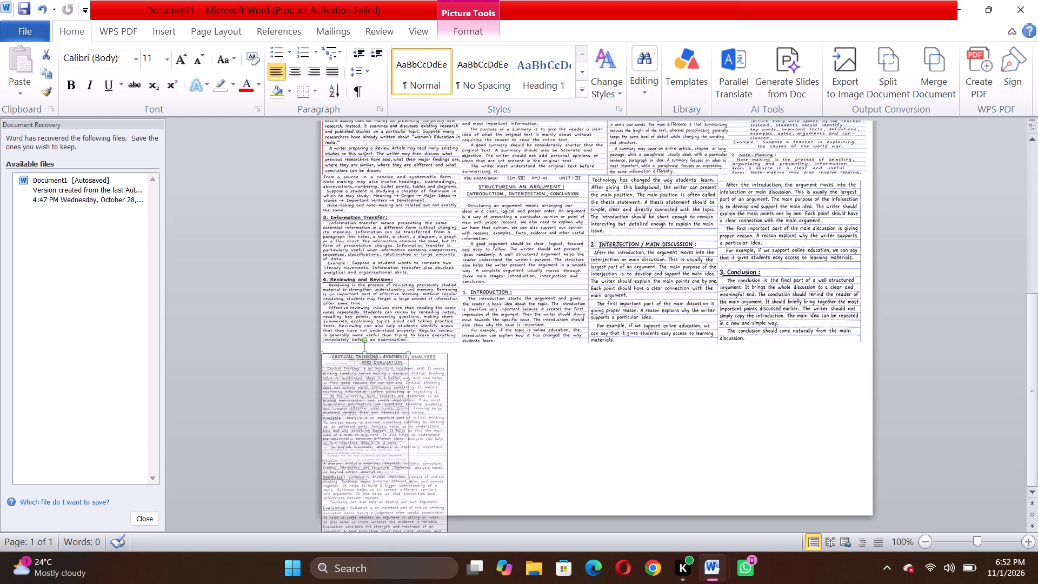
left_click_drag(450, 495, 433, 473)
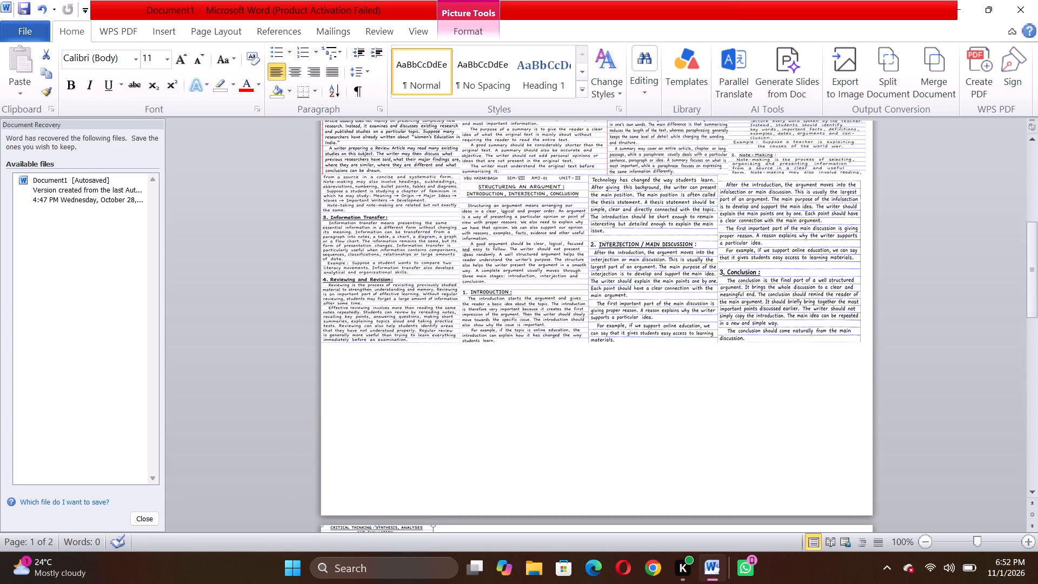
scroll(427, 403, "down", 5)
scroll(391, 432, "down", 4)
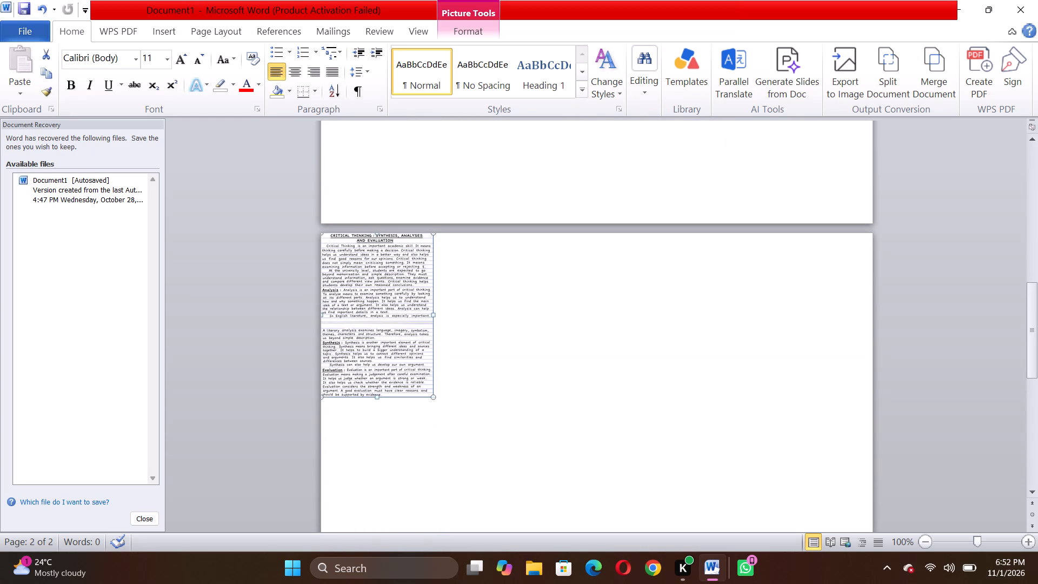
left_click(403, 364)
Examine the picture rows on the first page for gaps and uneven widths.
scroll(429, 396, "up", 19)
scroll(410, 426, "up", 7)
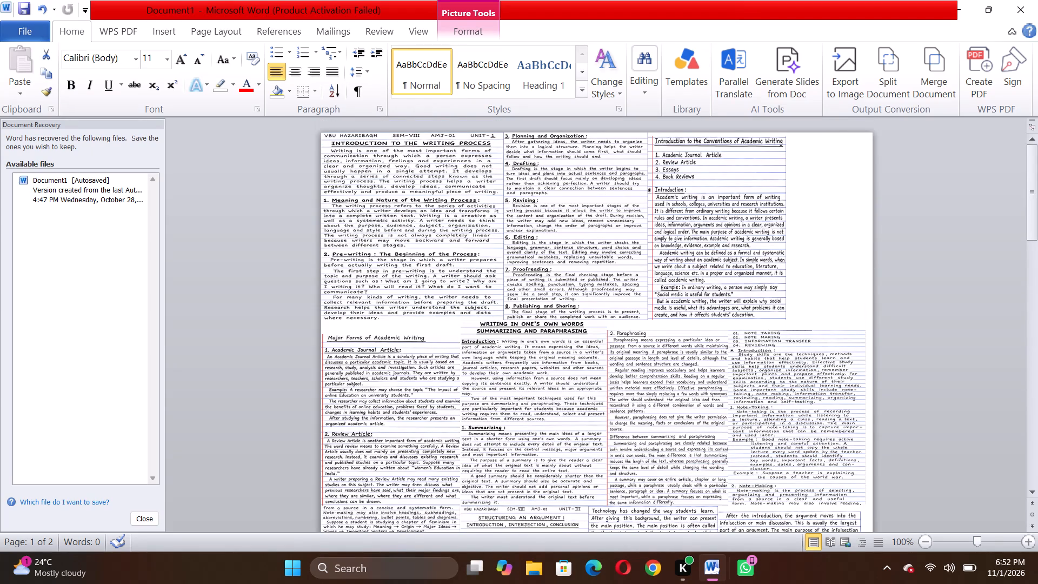
left_click(437, 205)
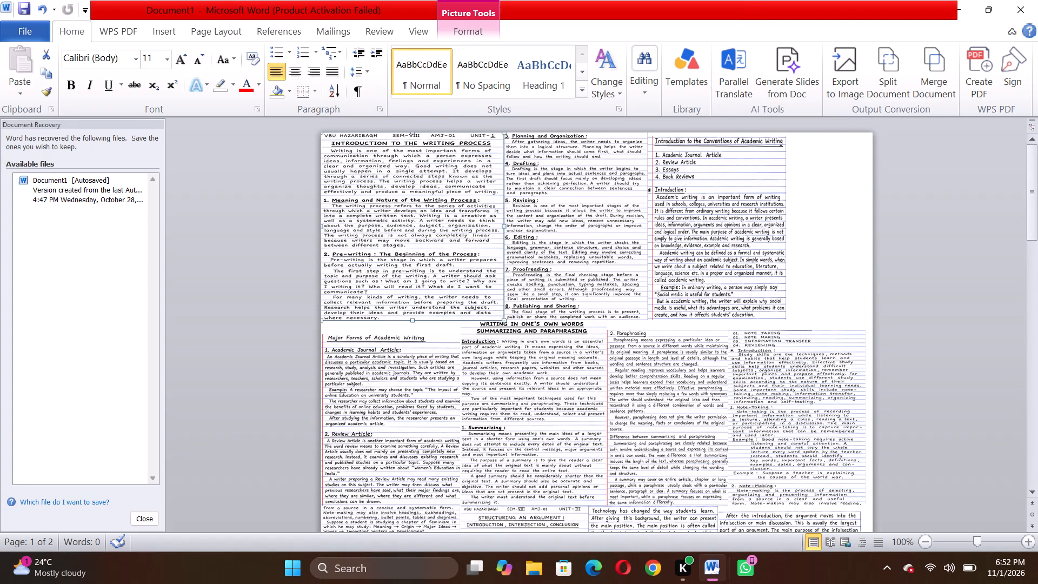
scroll(437, 206, "down", 5)
scroll(469, 289, "down", 2)
scroll(468, 296, "up", 1)
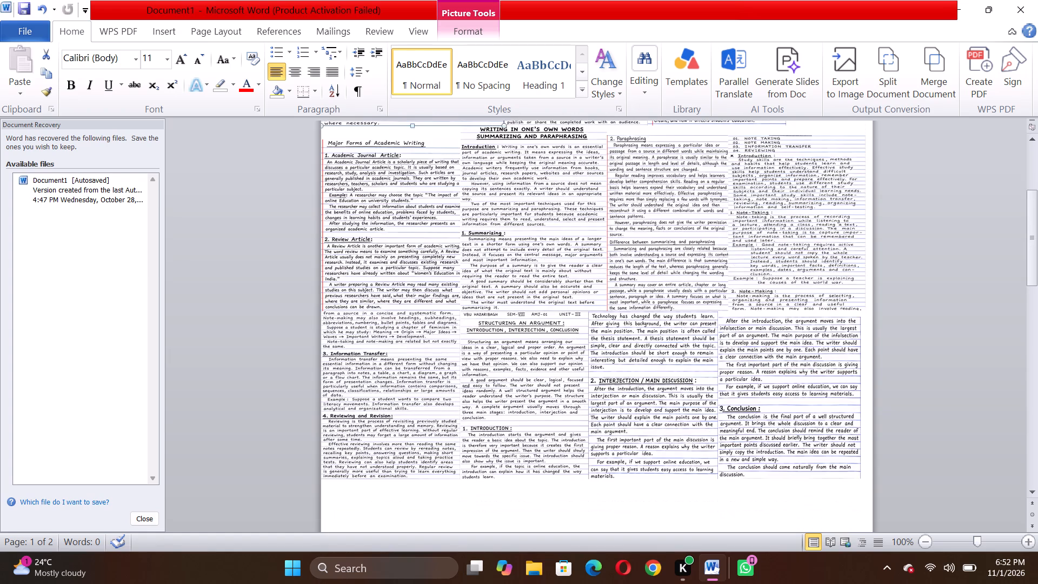
left_click(547, 257)
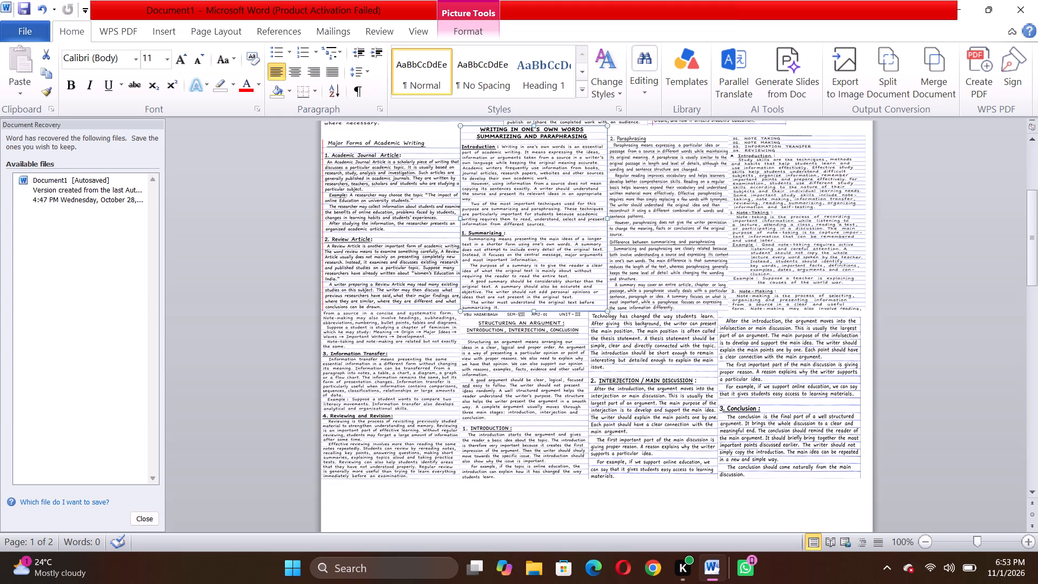
left_click(402, 240)
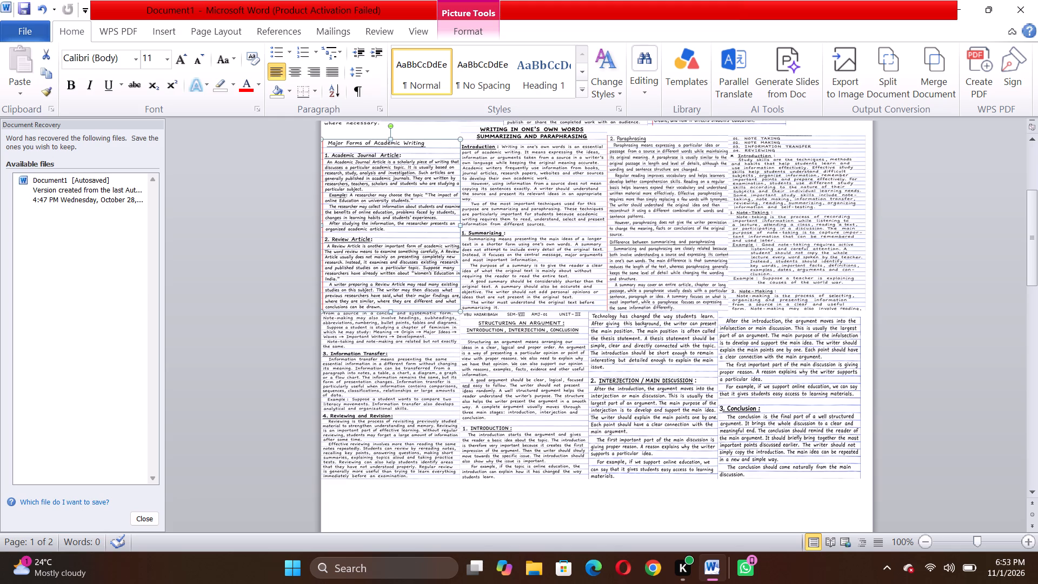
left_click(410, 248)
scroll(410, 248, "up", 7)
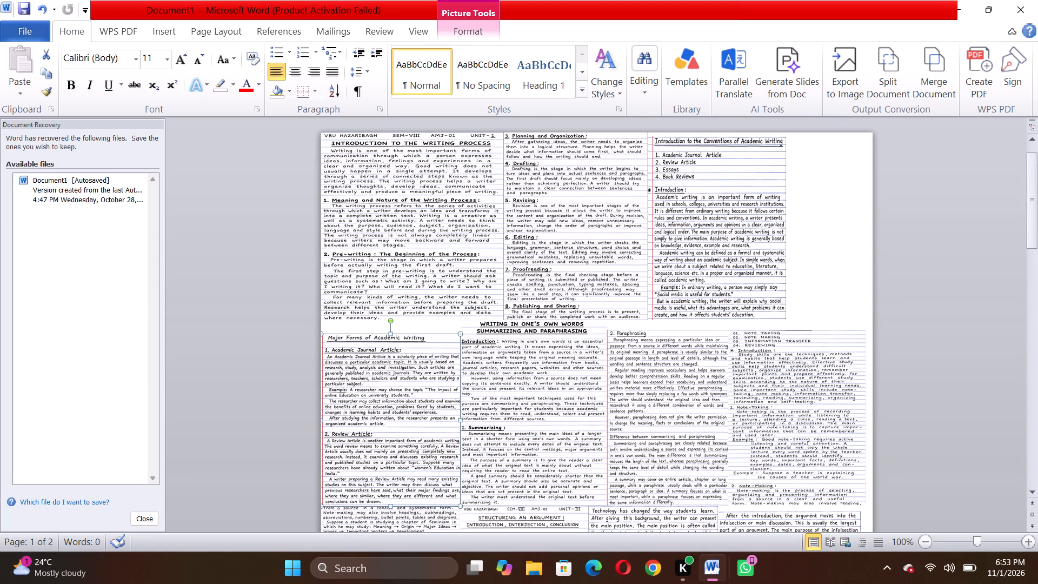
Widen the second picture, Planning and Organization, in the top row by about 3%.
left_click(563, 270)
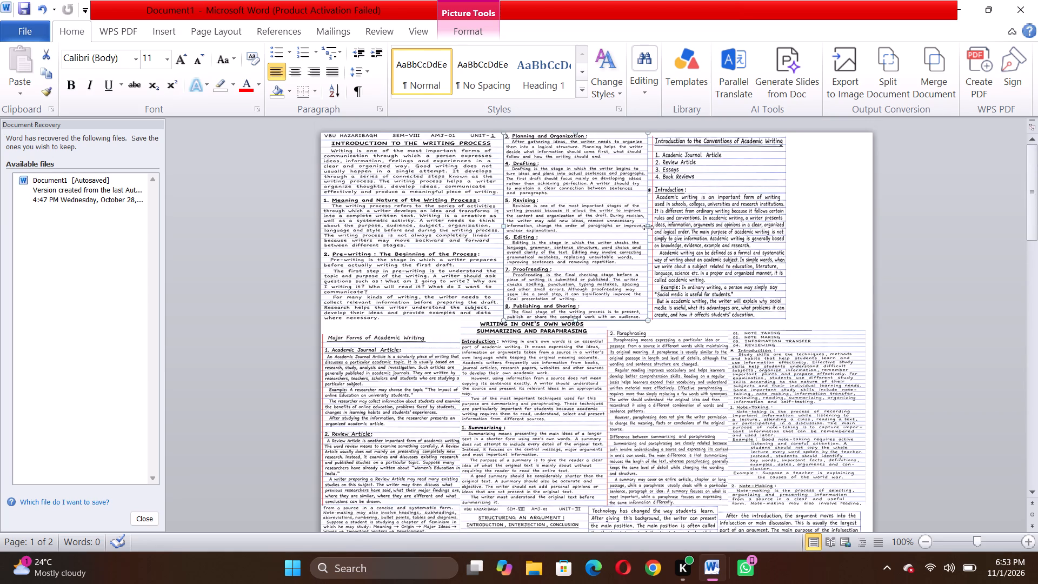
left_click(648, 227)
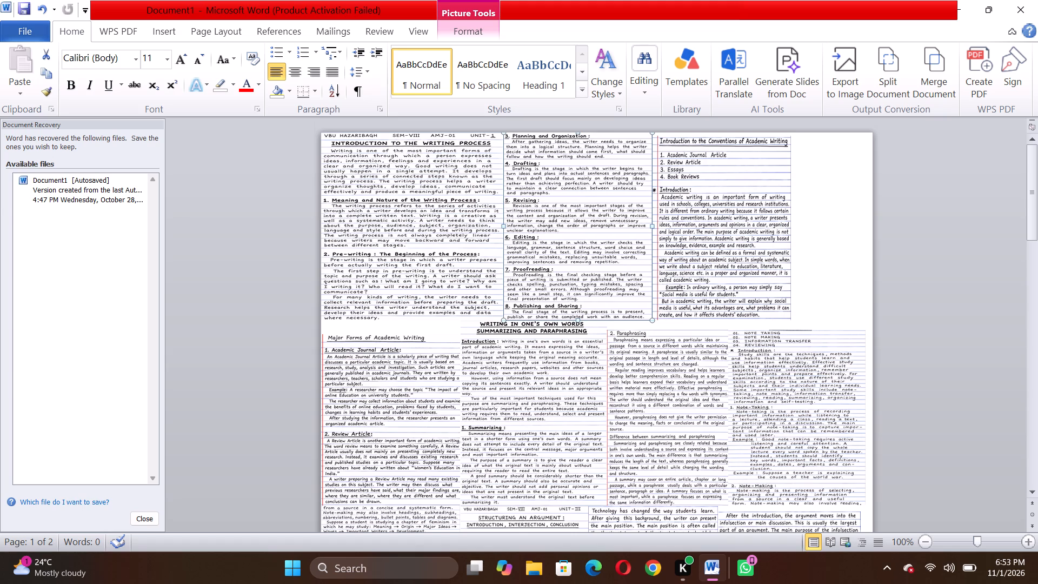
Narrow the seventh picture, on note-taking and note-making, at the end of the second row by about 3%.
scroll(580, 300, "down", 5)
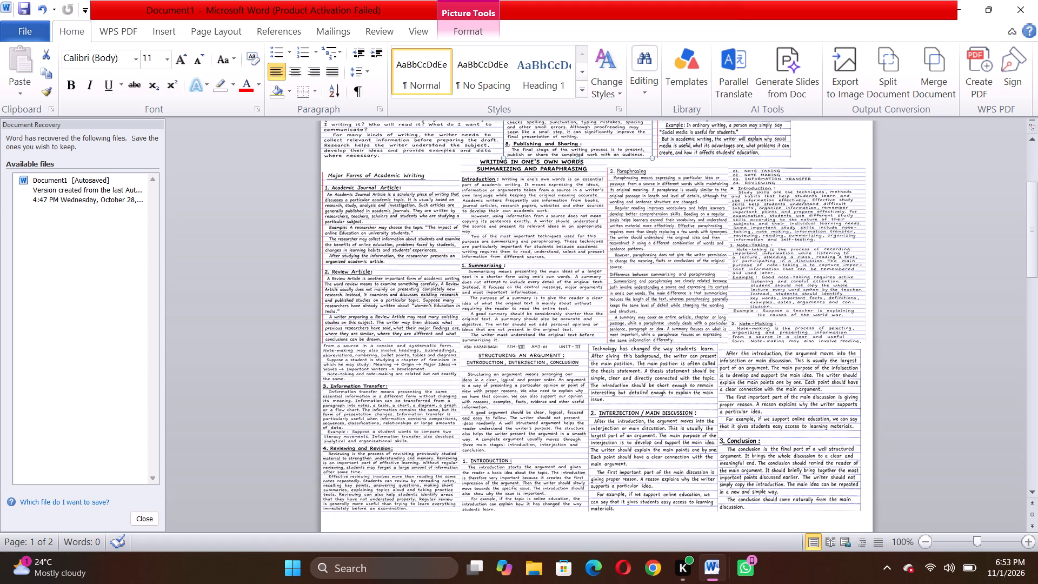
left_click(811, 256)
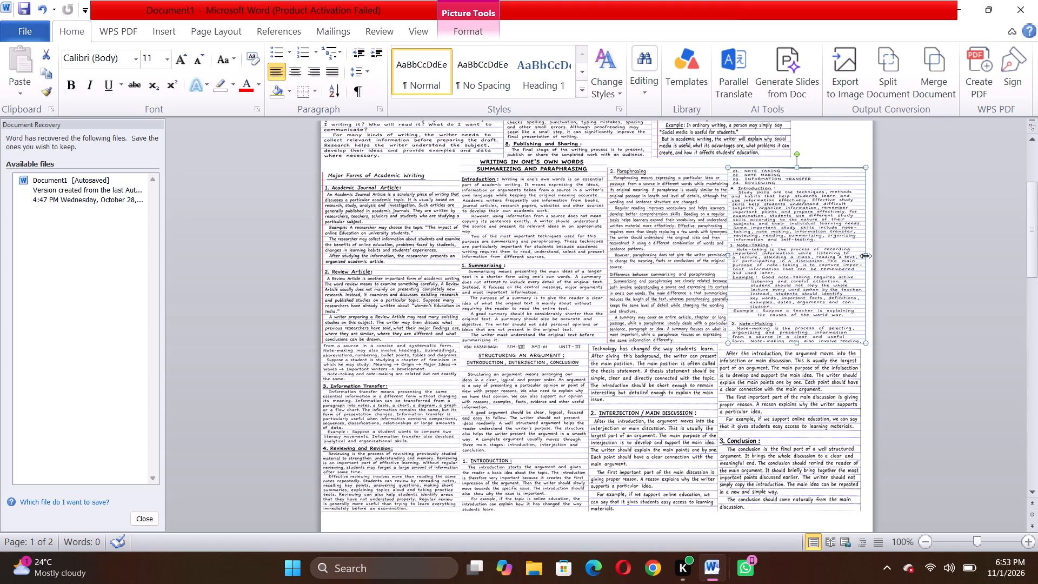
left_click(728, 256)
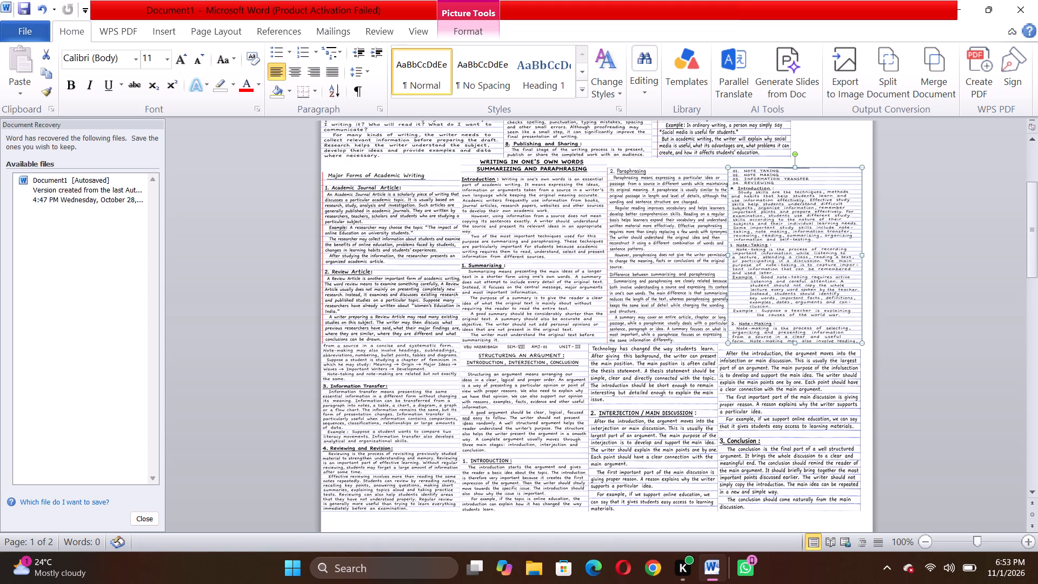
Widen the sixth picture, Paraphrasing, in the second row by about 7%.
left_click(722, 256)
left_click_drag(727, 256, 734, 256)
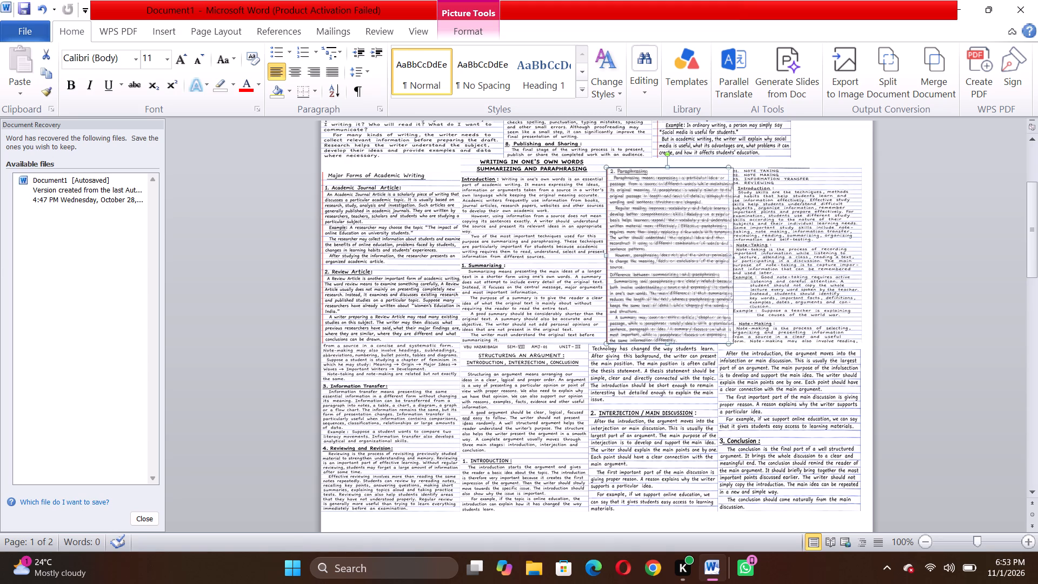
left_click_drag(734, 256, 736, 256)
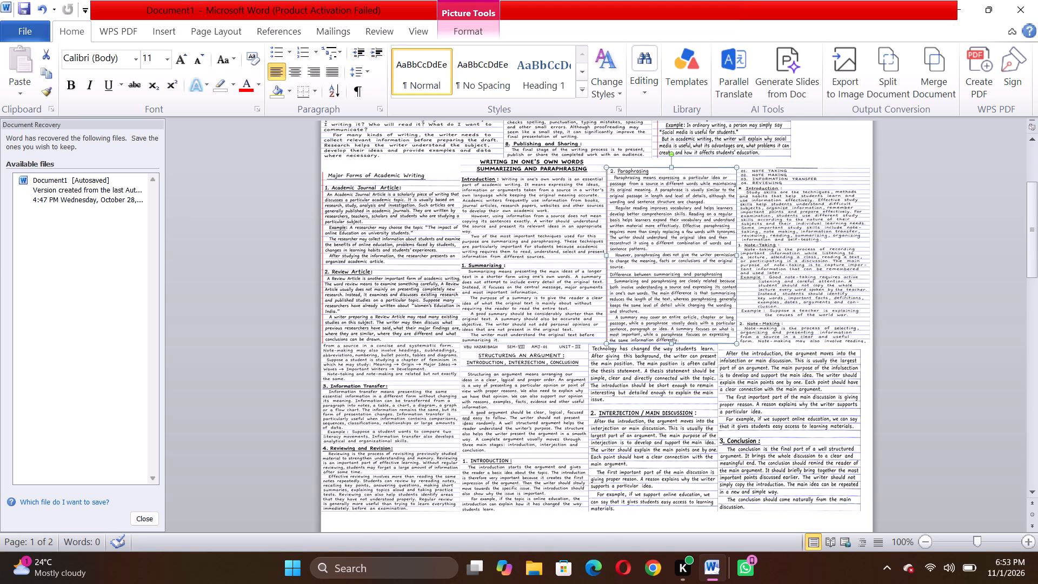
Examine the picture rows on both pages for remaining gaps and uneven widths.
left_click(412, 261)
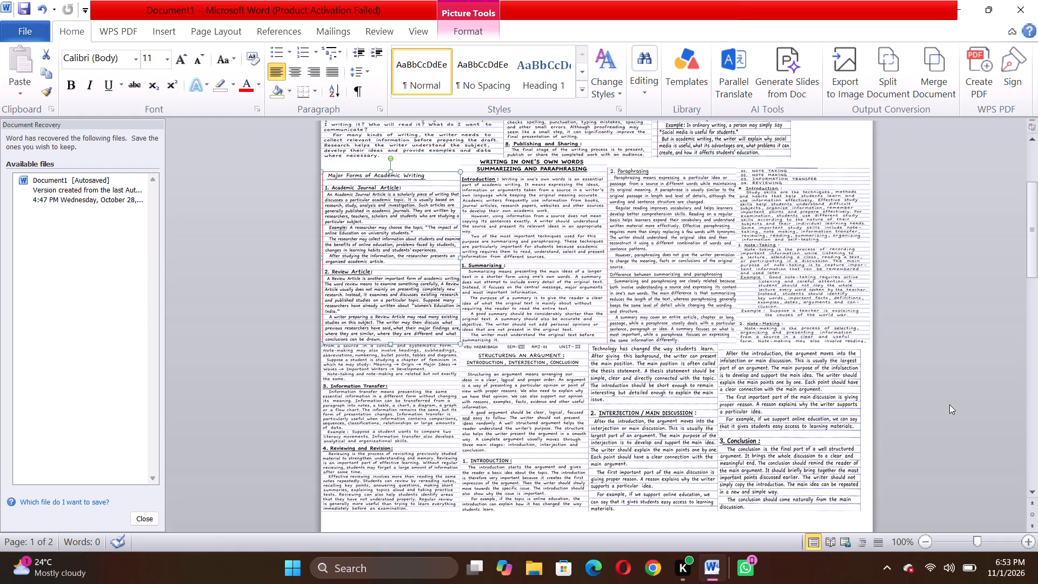
left_click(781, 269)
left_click(782, 271)
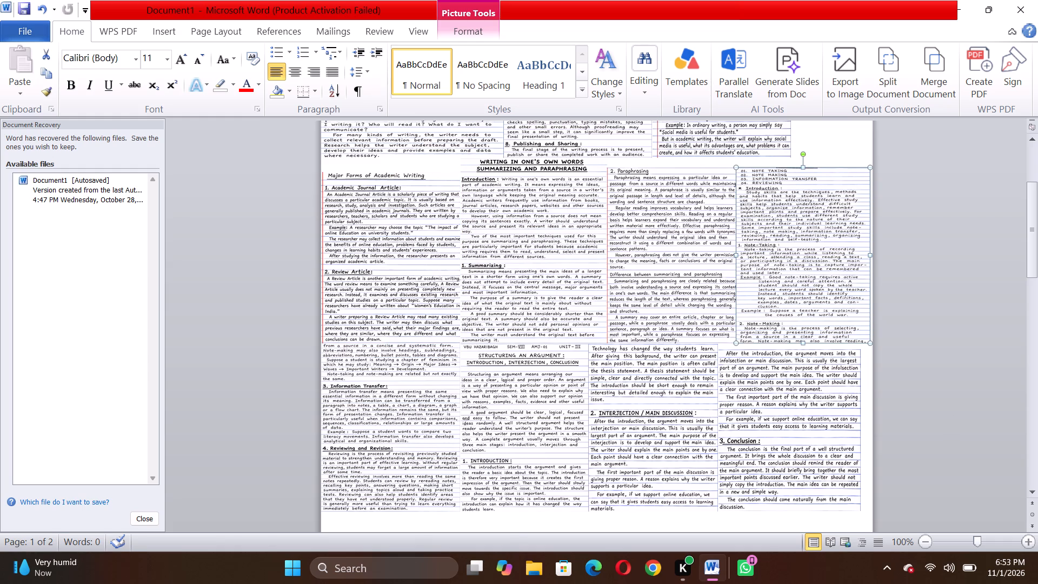
scroll(725, 327, "up", 5)
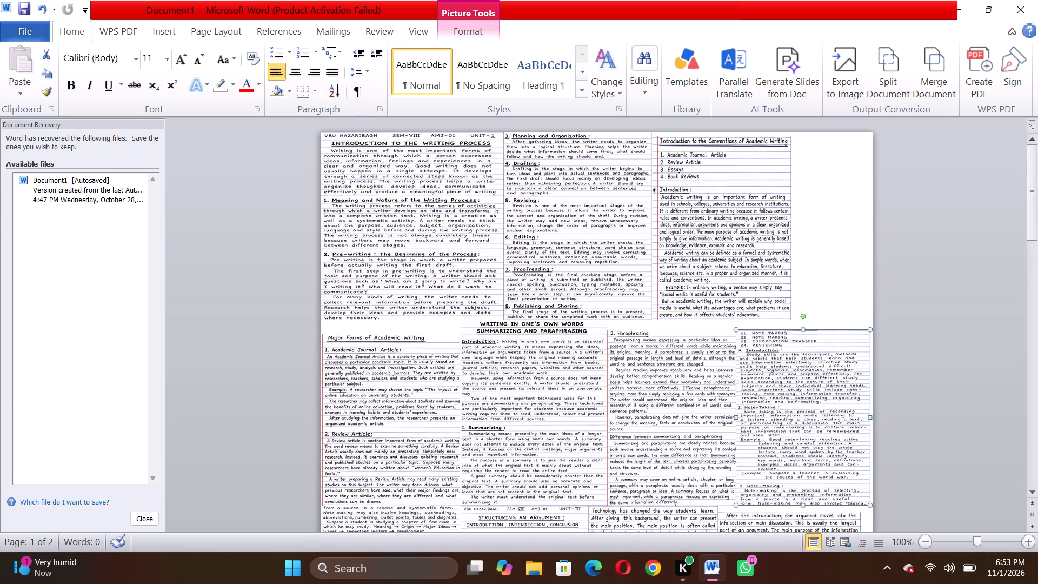
scroll(724, 326, "up", 3)
scroll(724, 324, "down", 16)
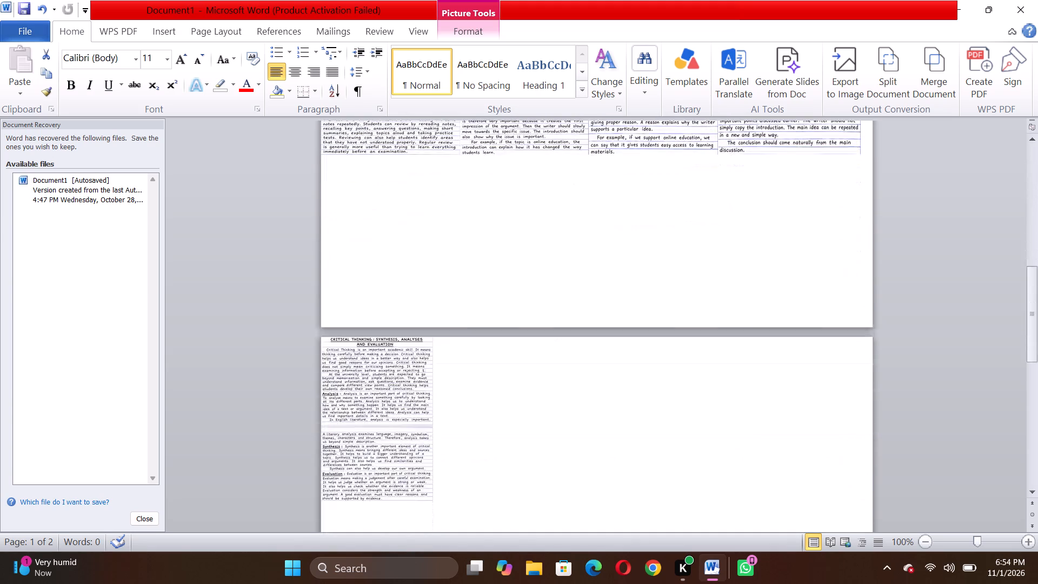
scroll(727, 320, "up", 4)
scroll(727, 320, "down", 4)
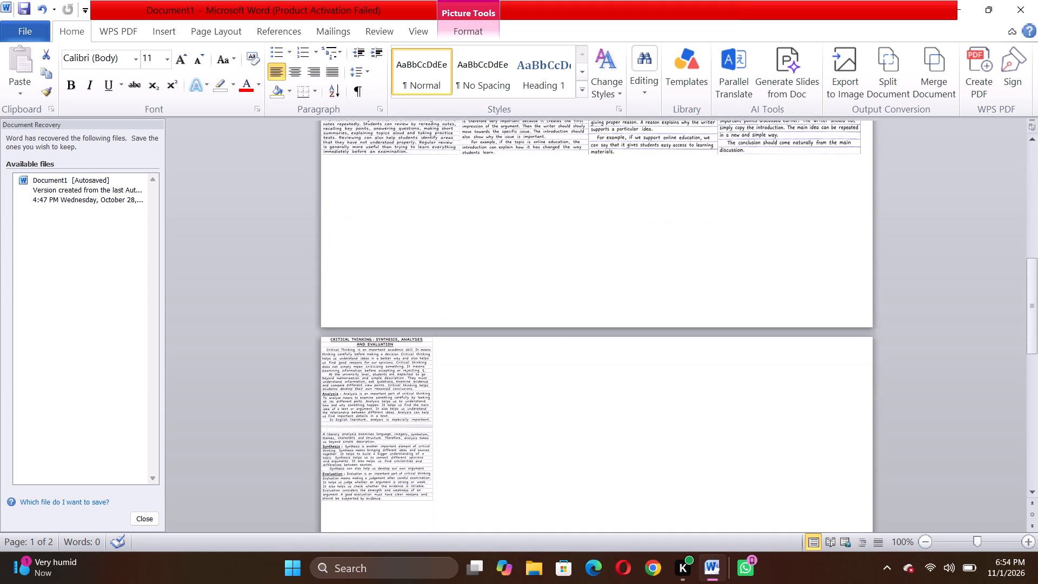
Enlarge the Critical Thinking picture on the second page proportionally by about 28%, plus about 3% extra width.
left_click(379, 423)
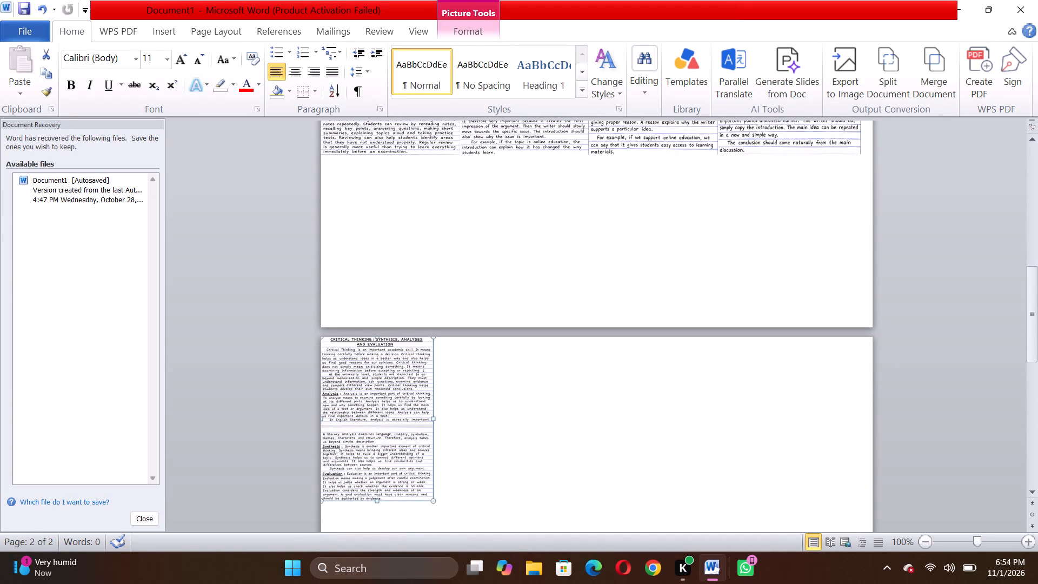
left_click_drag(433, 500, 451, 525)
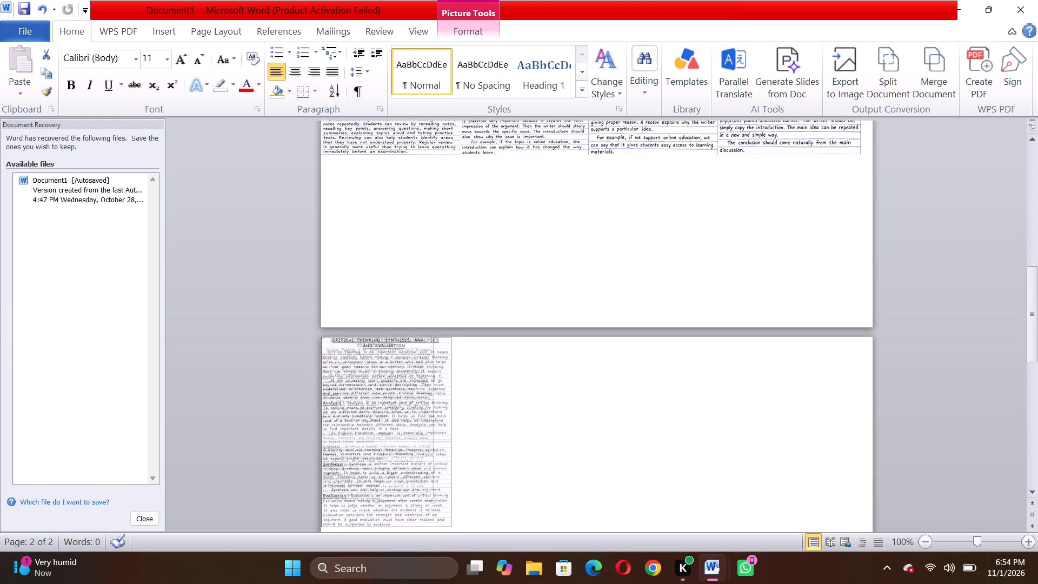
left_click_drag(451, 525, 429, 451)
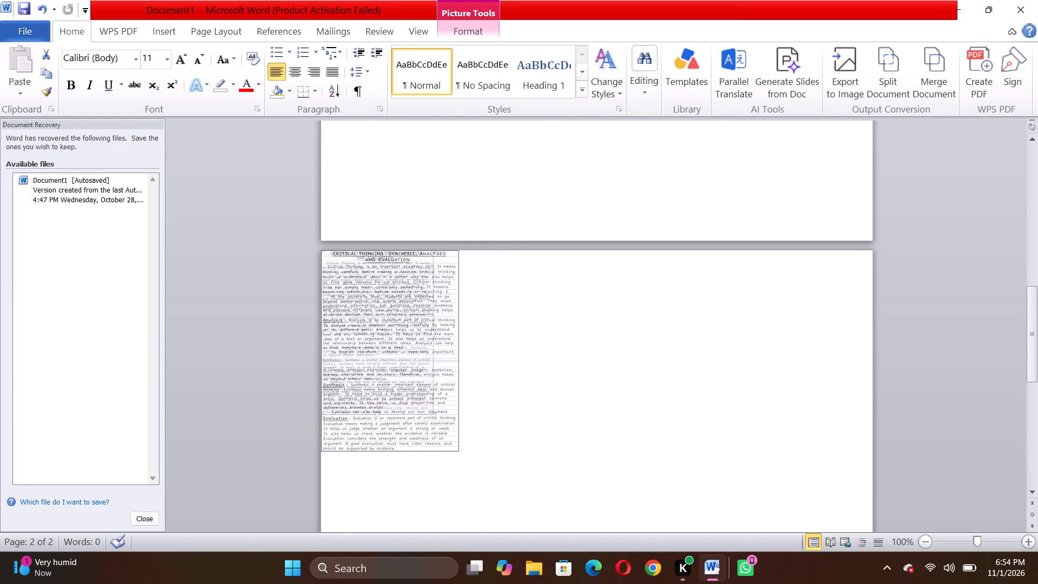
left_click_drag(429, 451, 445, 460)
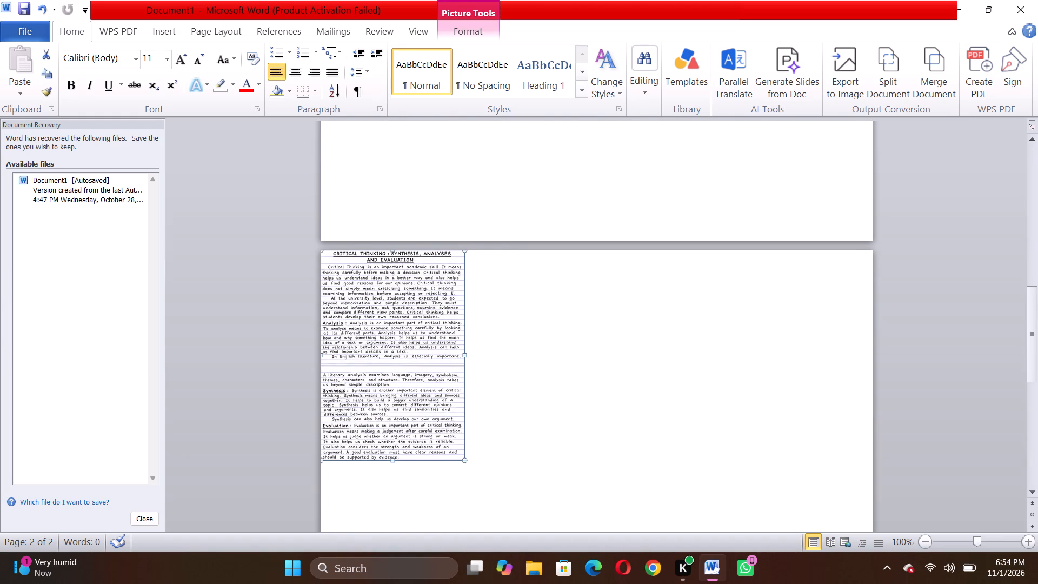
left_click_drag(463, 356, 469, 356)
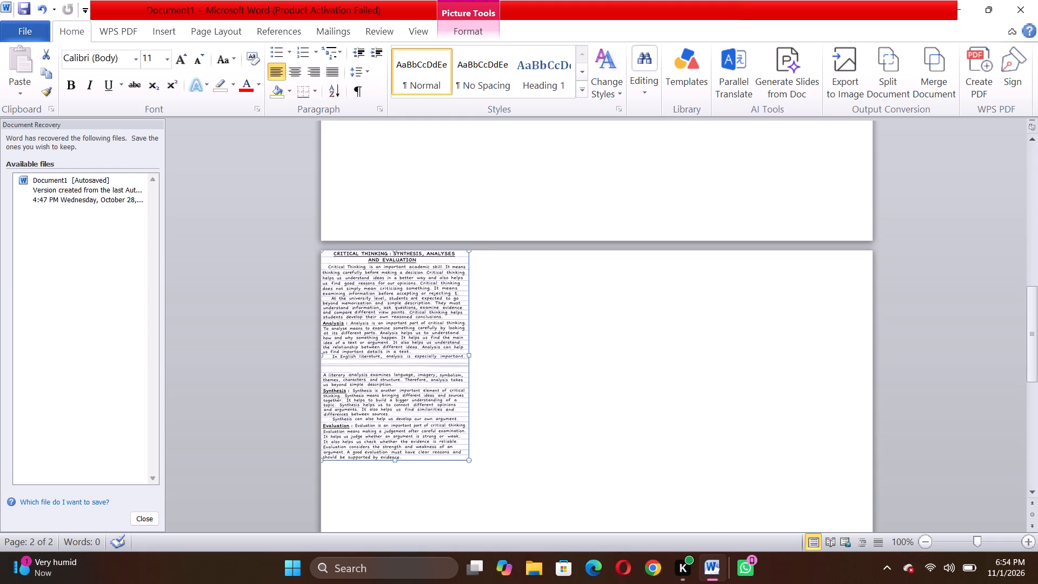
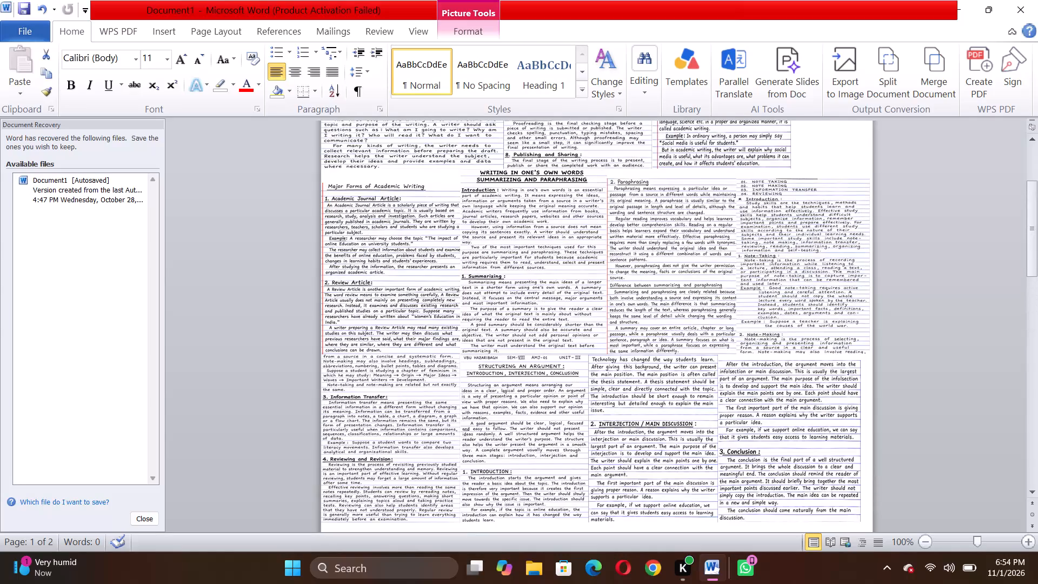
Insert a paragraph break before the note-taking and note-making picture at the end of the second row.
left_click(803, 315)
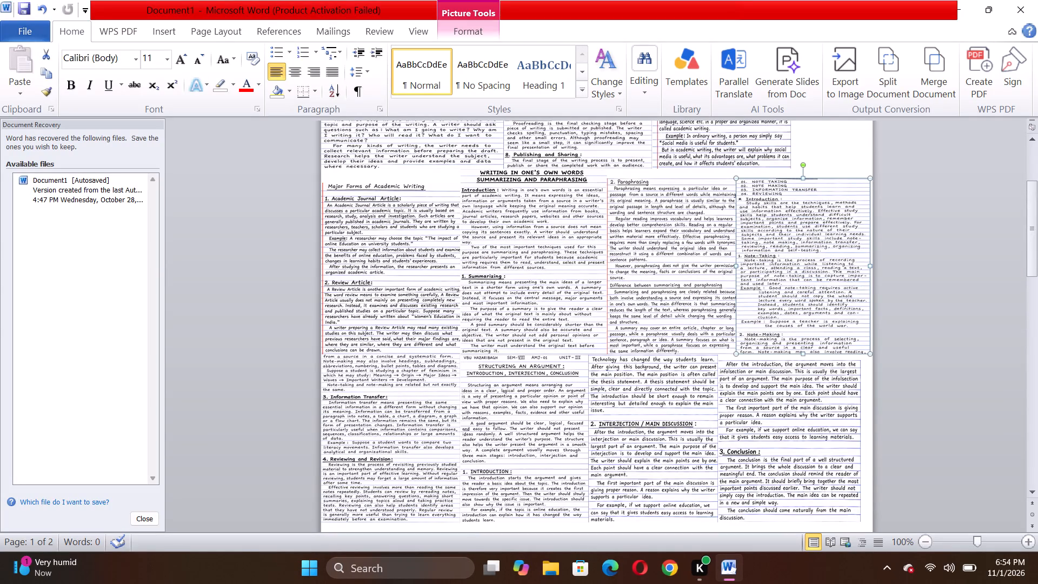
key("Return")
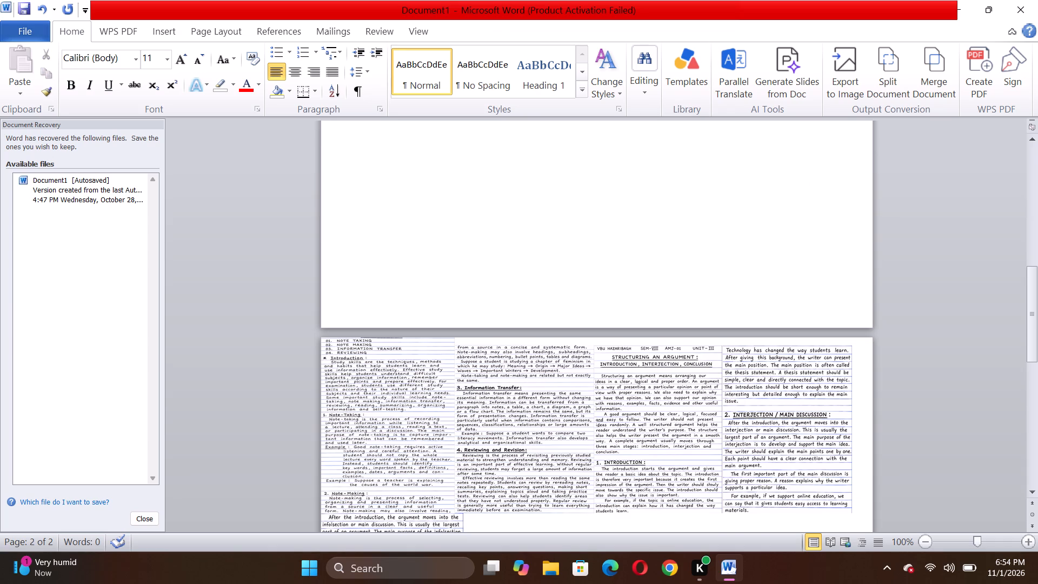
Move the note-taking and note-making picture from the second page to the start of the second row, before Major Forms of Academic Writing.
scroll(589, 305, "up", 9)
scroll(589, 305, "down", 4)
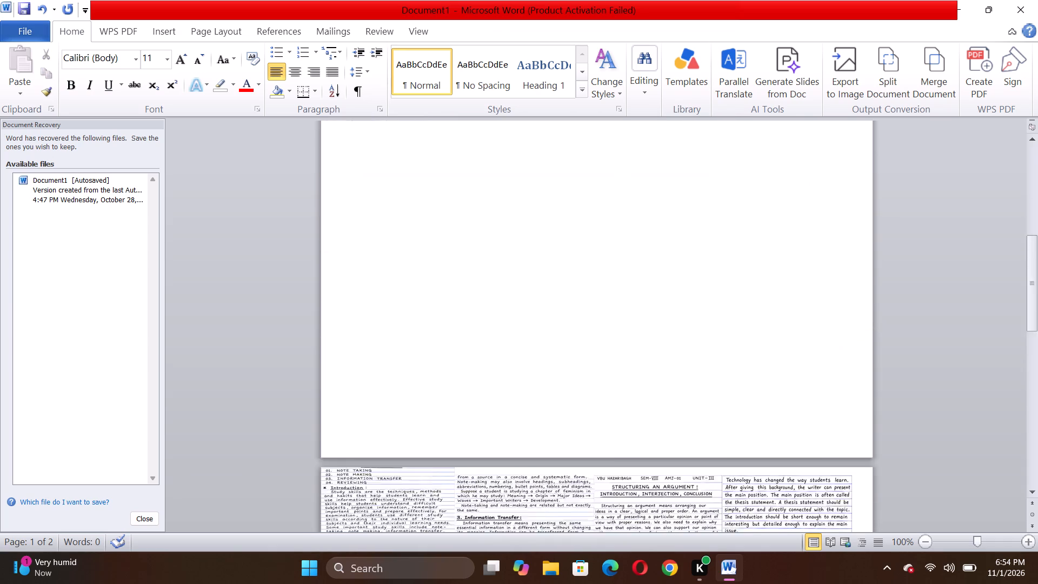
scroll(589, 305, "down", 6)
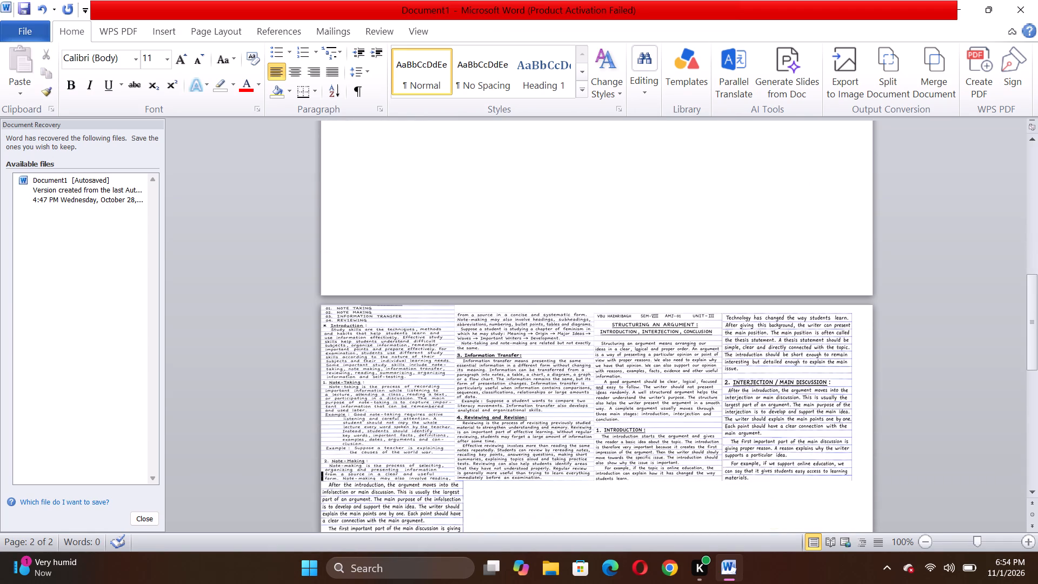
left_click(456, 457)
left_click_drag(387, 422, 431, 277)
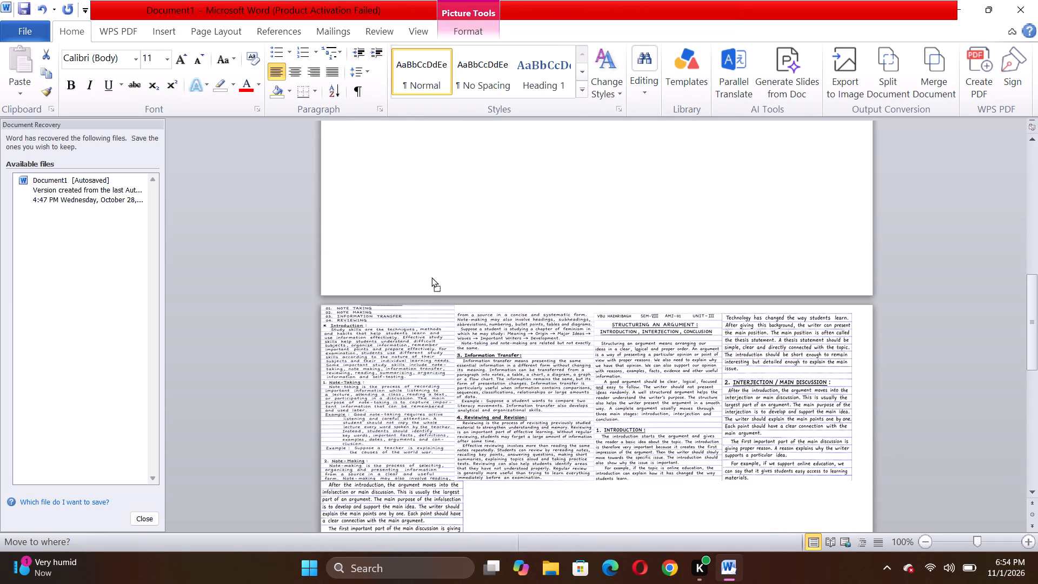
left_click_drag(431, 277, 431, 222)
scroll(622, 343, "down", 3)
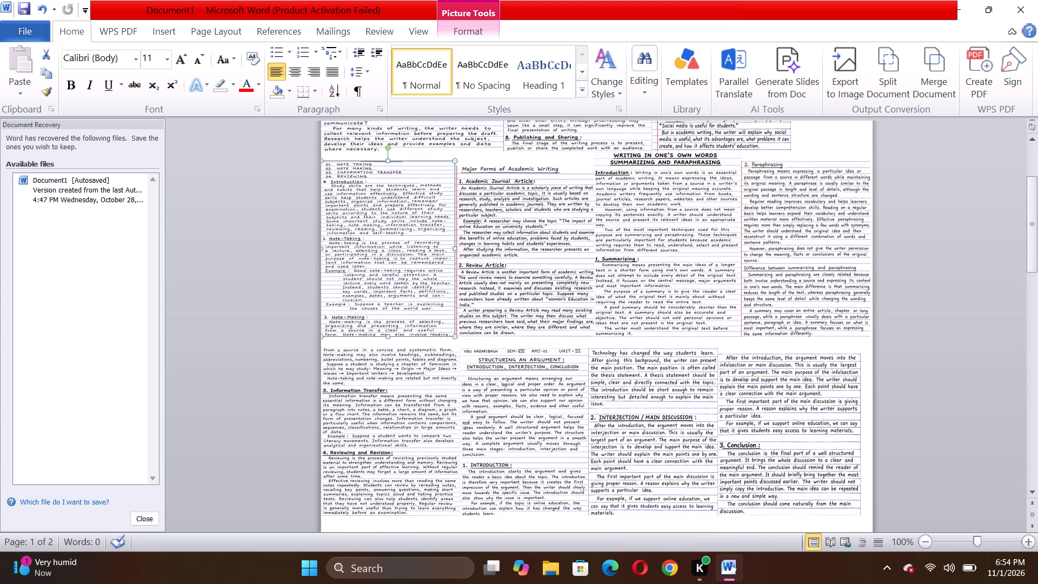
Examine the picture rows on both pages for order, gaps and uneven widths.
scroll(622, 343, "down", 10)
scroll(622, 343, "up", 13)
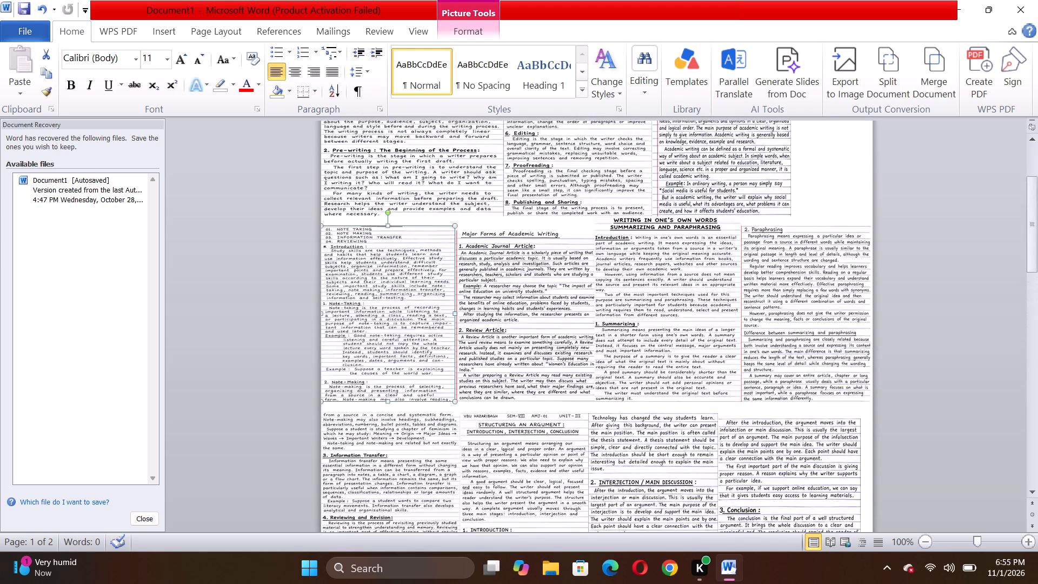
scroll(622, 343, "up", 4)
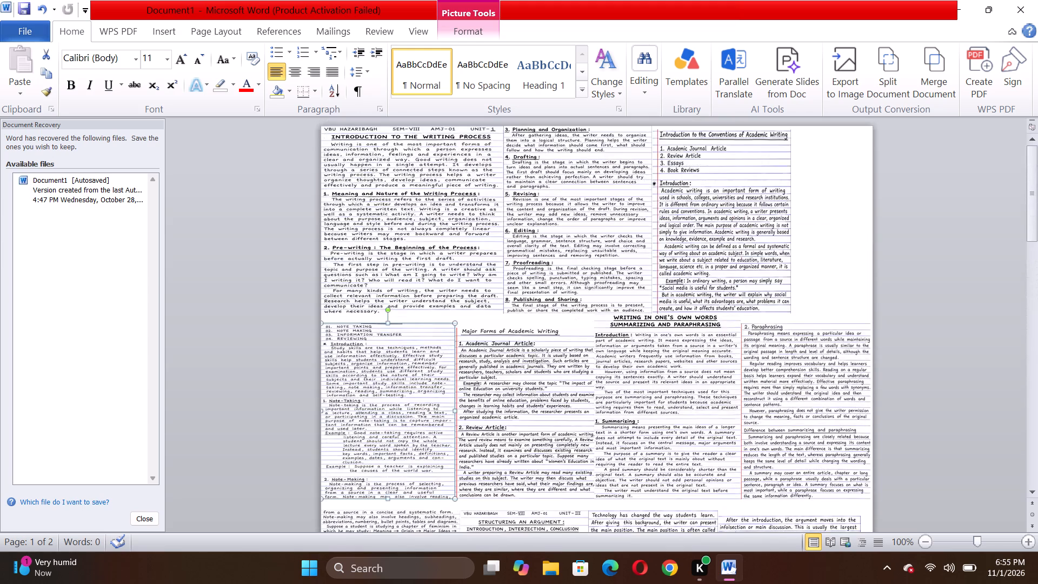
scroll(622, 343, "up", 4)
scroll(622, 344, "down", 12)
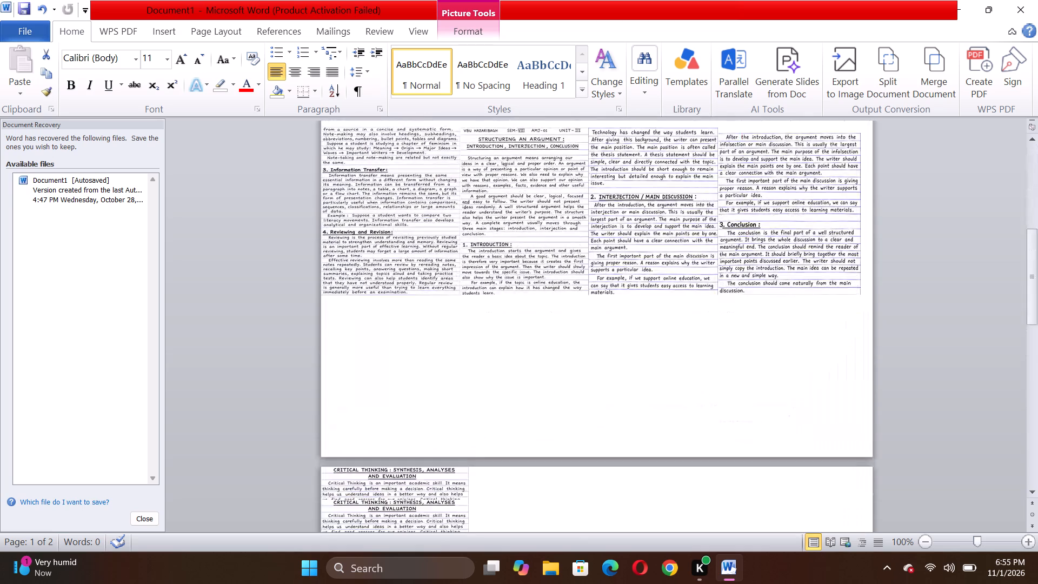
scroll(622, 344, "down", 20)
scroll(622, 344, "down", 13)
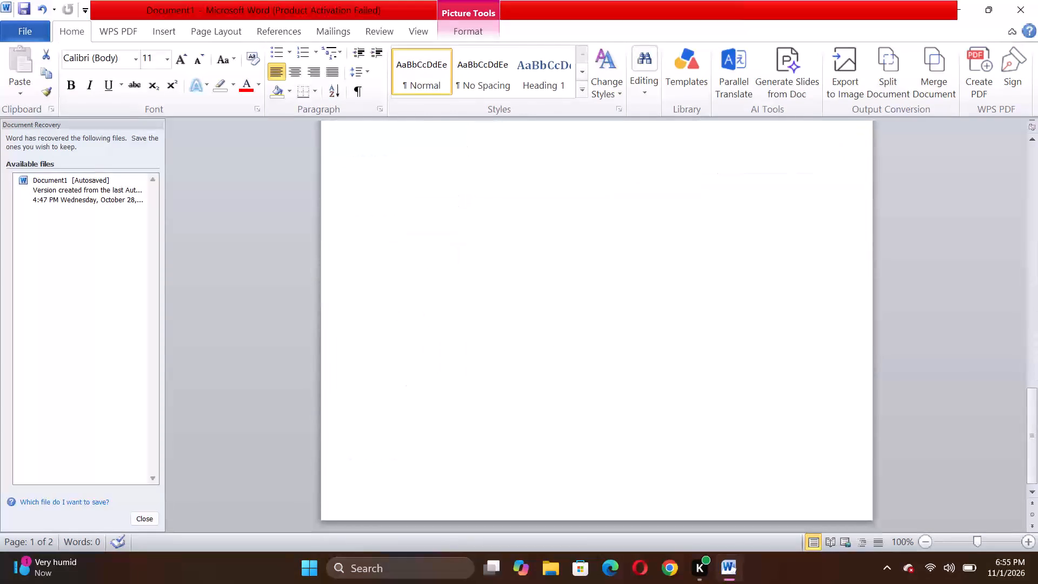
scroll(622, 344, "up", 20)
scroll(622, 344, "up", 19)
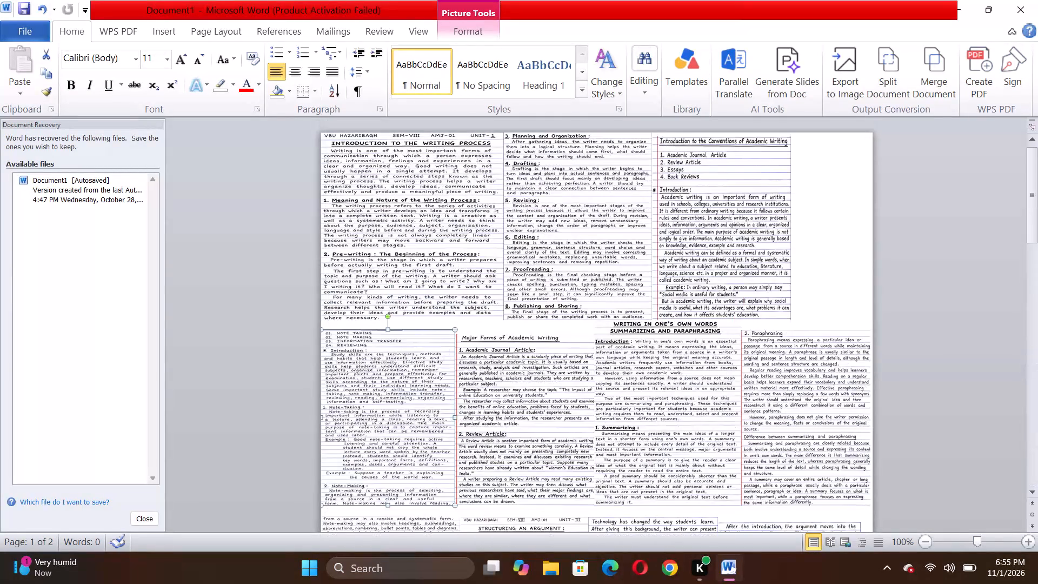
scroll(624, 345, "down", 2)
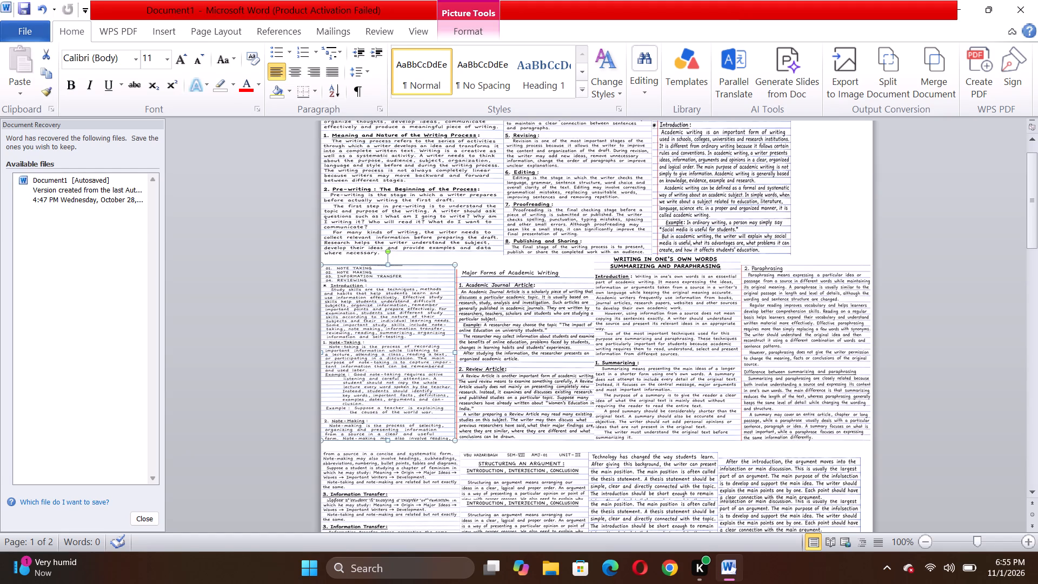
scroll(489, 389, "up", 2)
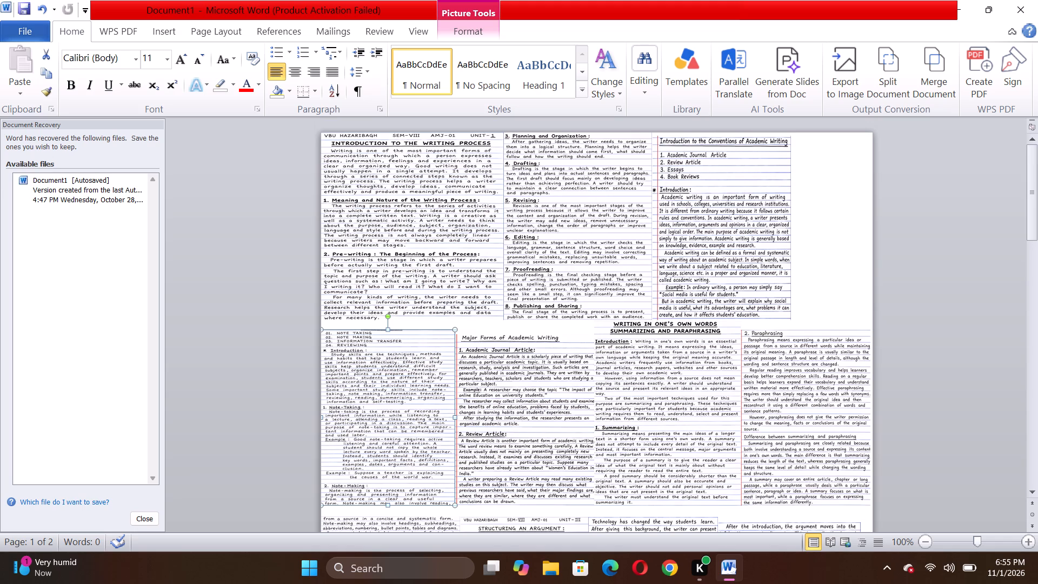
scroll(489, 389, "down", 2)
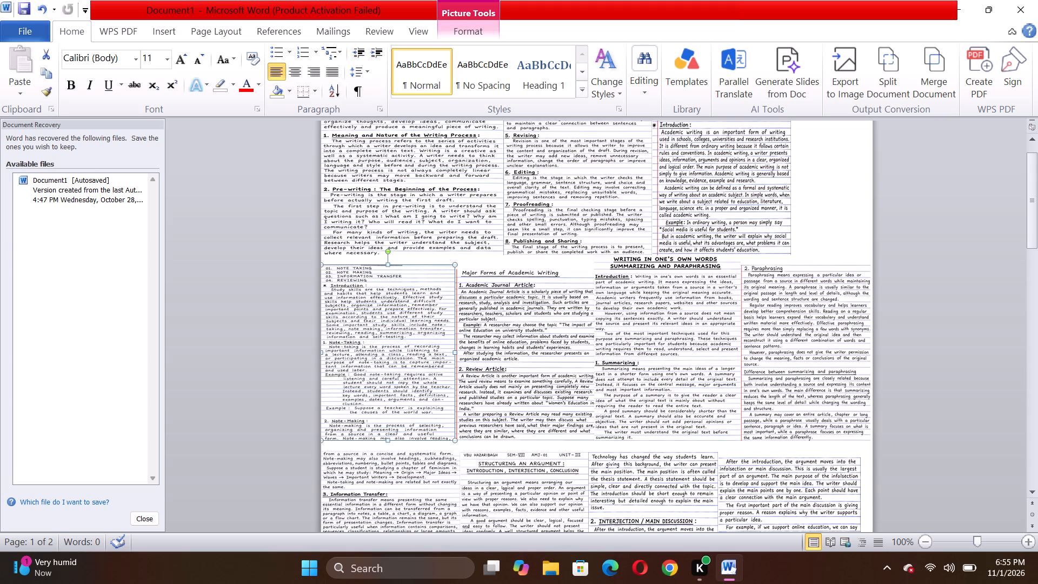
scroll(489, 389, "down", 5)
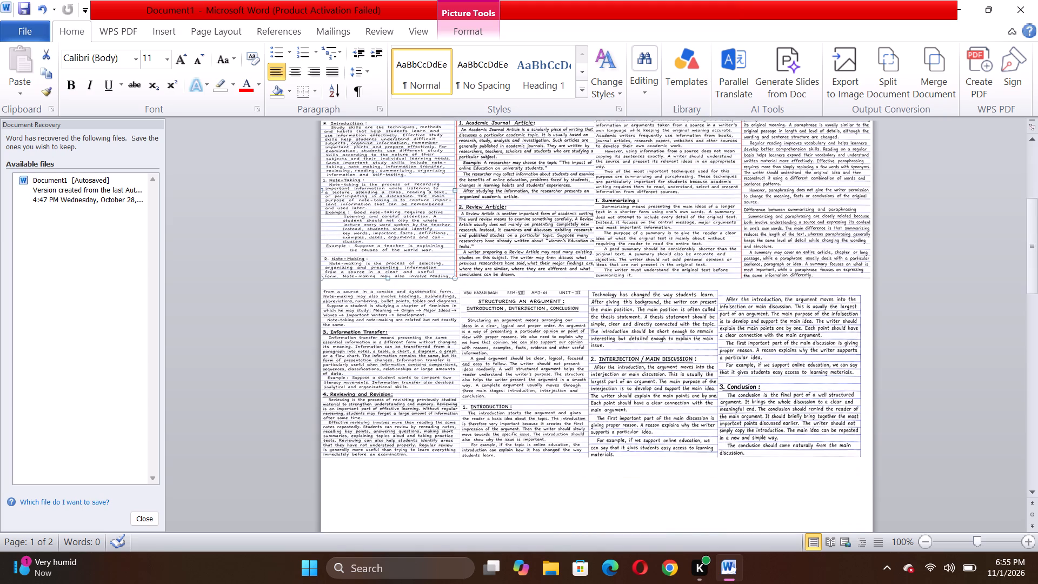
scroll(416, 389, "up", 5)
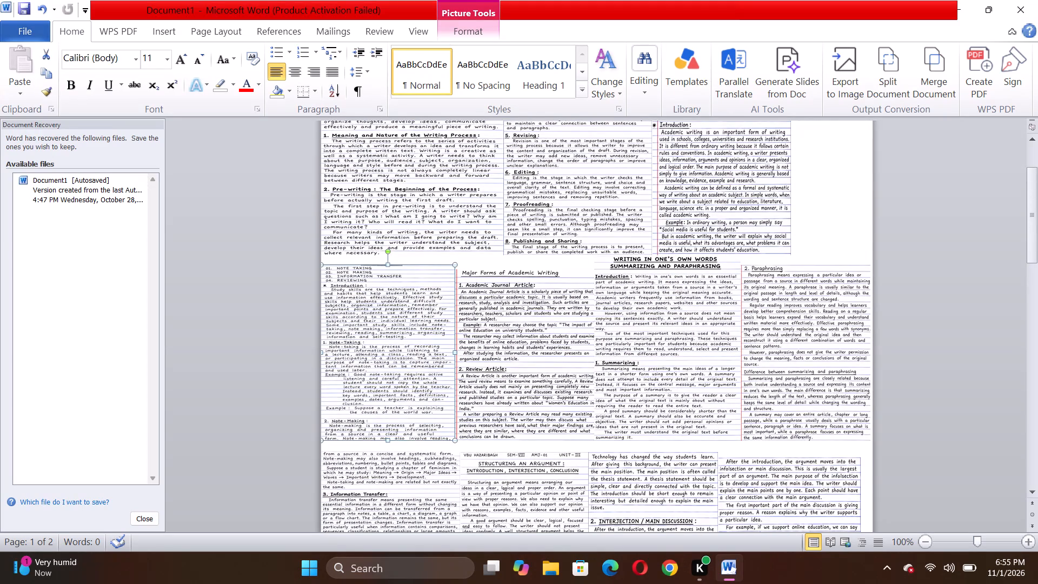
scroll(579, 330, "up", 6)
scroll(579, 338, "down", 6)
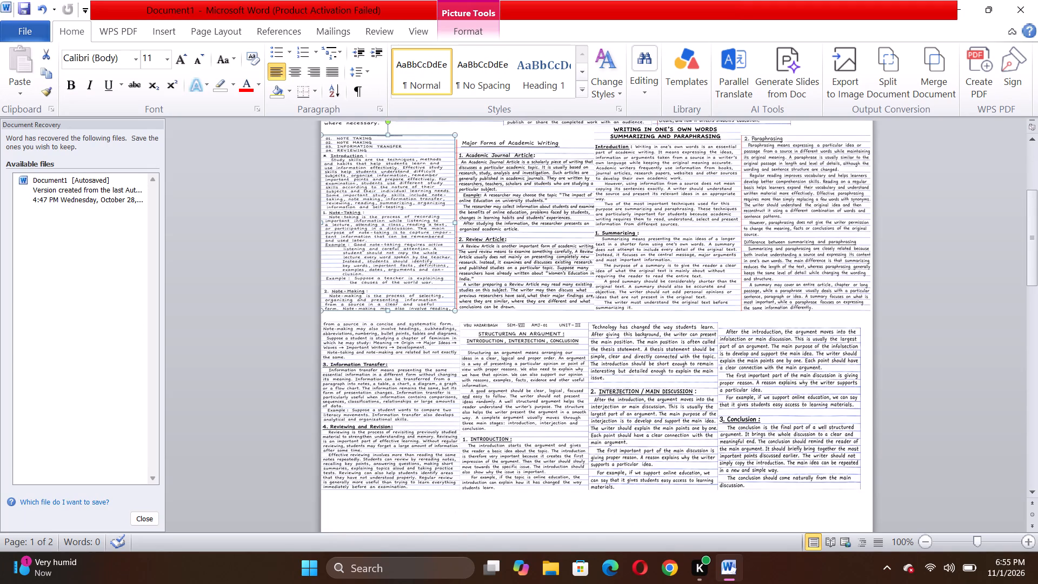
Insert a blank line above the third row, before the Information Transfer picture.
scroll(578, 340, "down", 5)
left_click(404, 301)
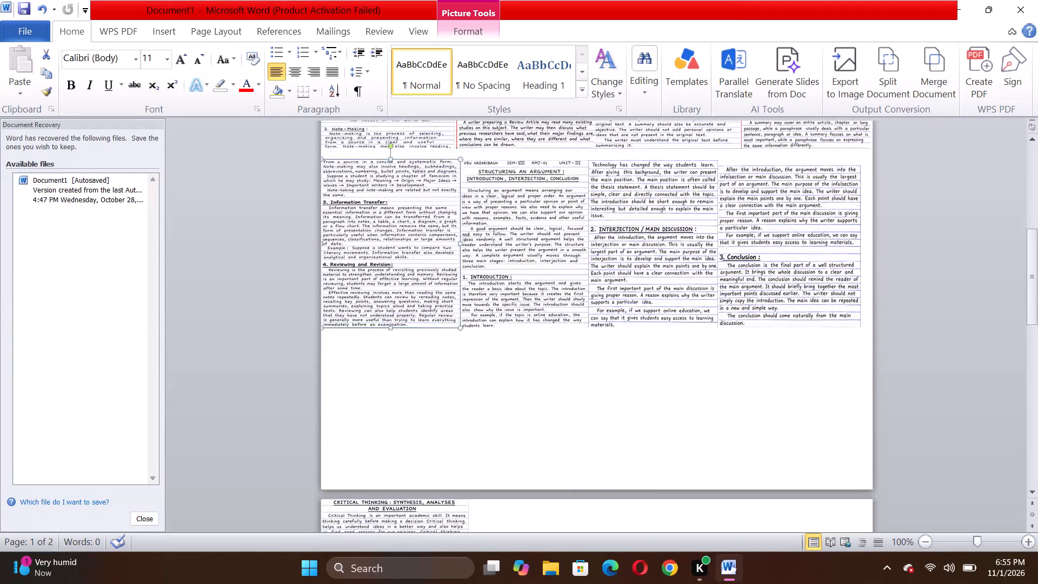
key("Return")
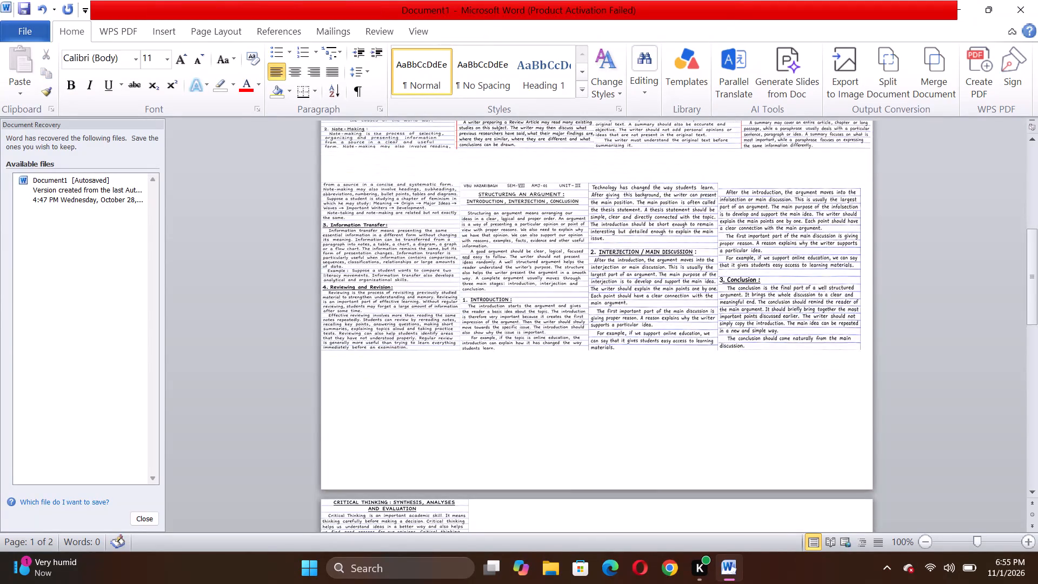
Increase the height of the Information Transfer picture at the start of the third row by about 7%.
scroll(398, 289, "up", 10)
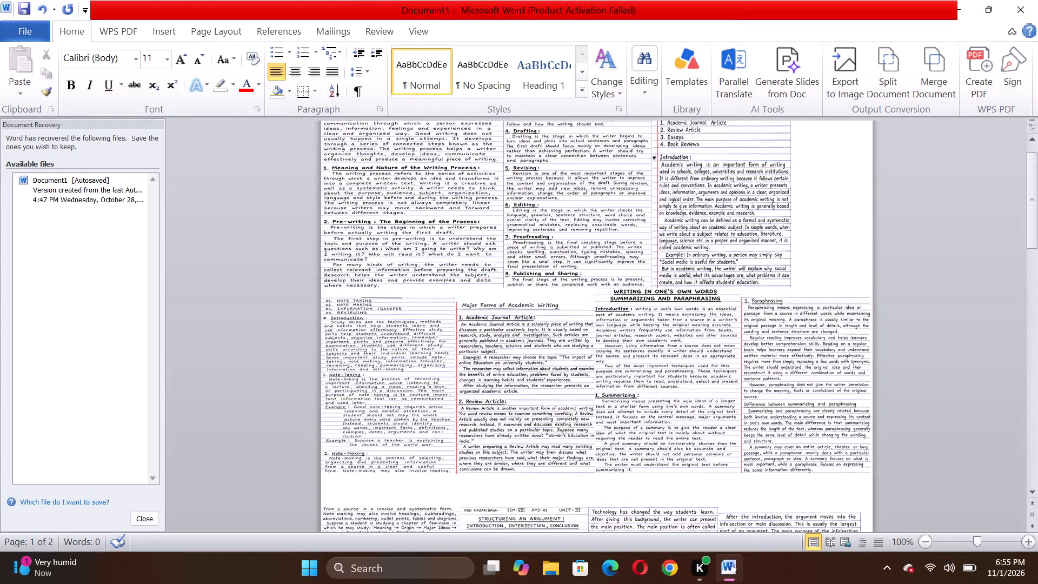
scroll(398, 289, "down", 5)
left_click(389, 440)
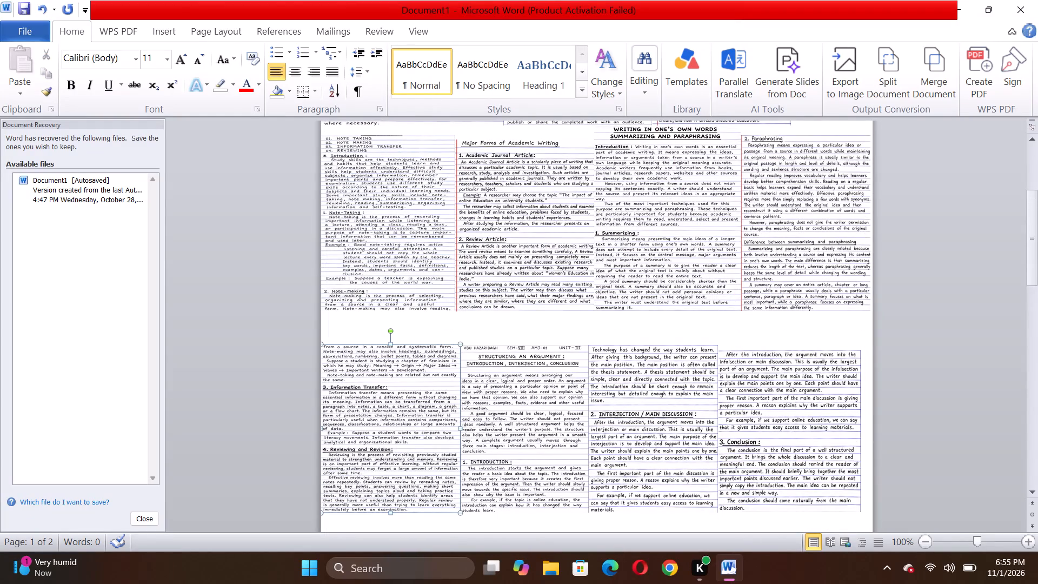
left_click_drag(391, 344, 391, 334)
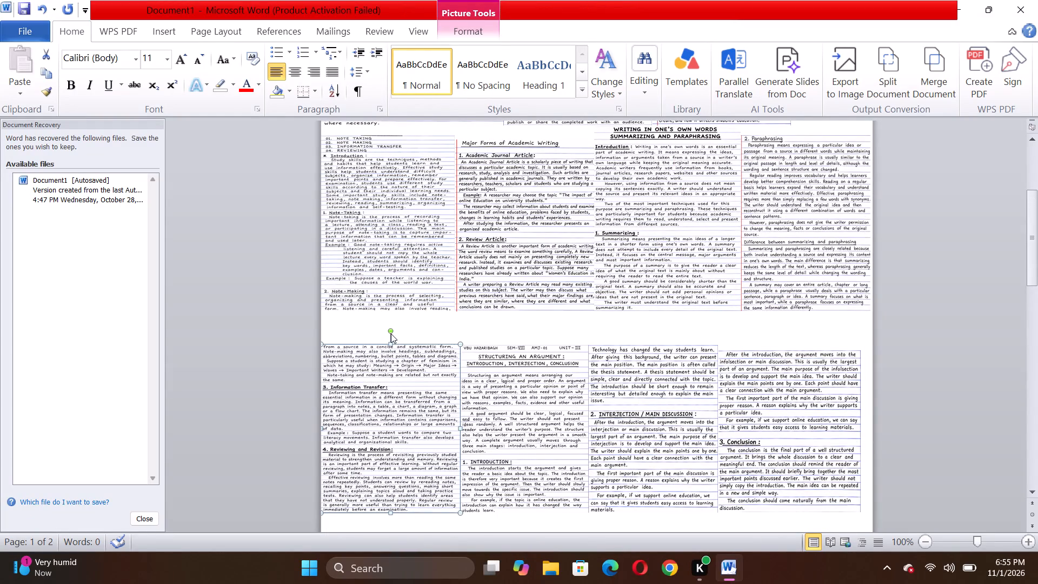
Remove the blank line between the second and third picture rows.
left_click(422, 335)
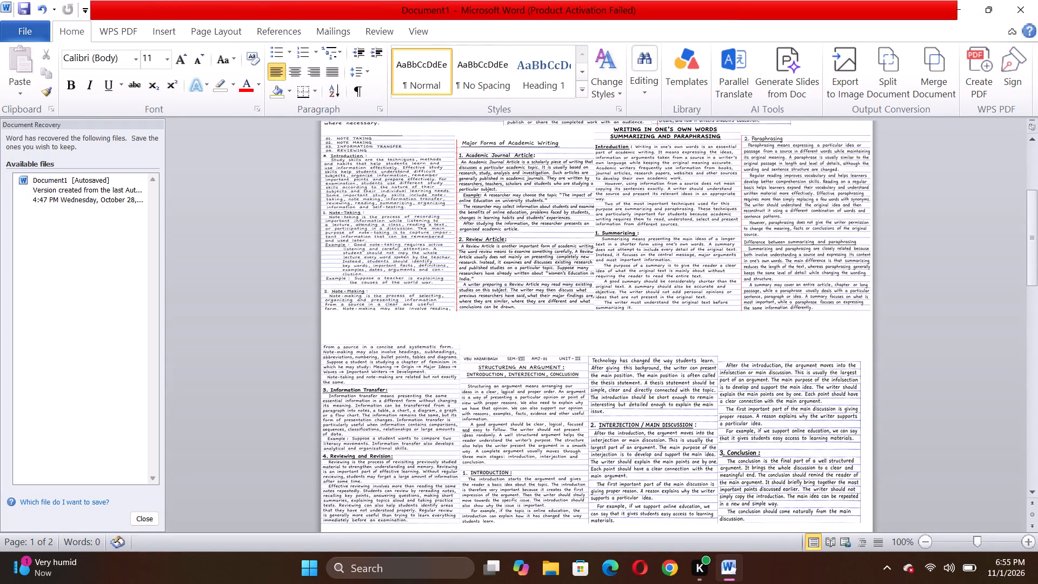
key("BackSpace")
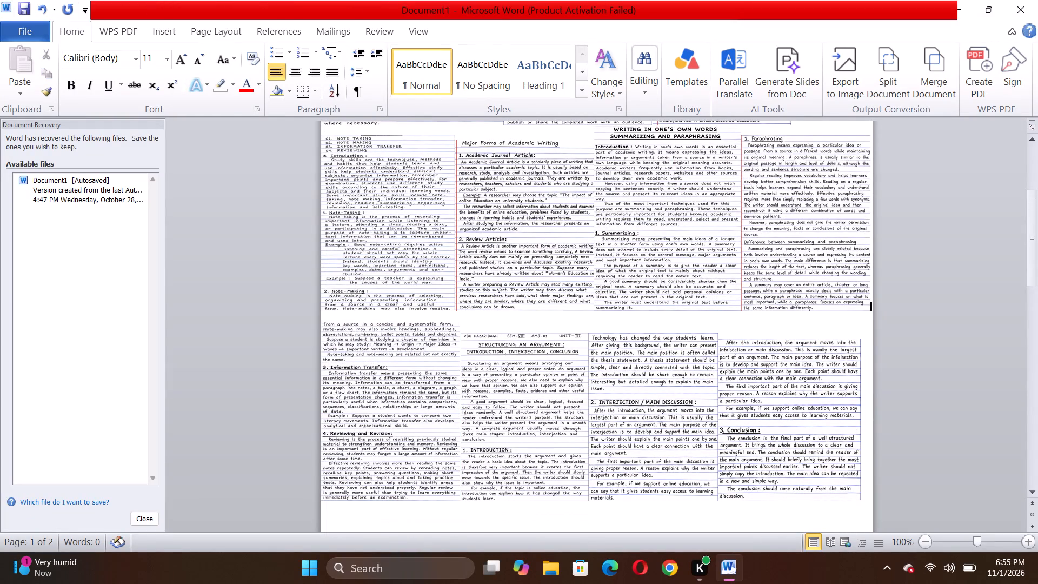
Widen the second picture, Planning and Organization, in the first row by about 3%.
scroll(390, 407, "up", 6)
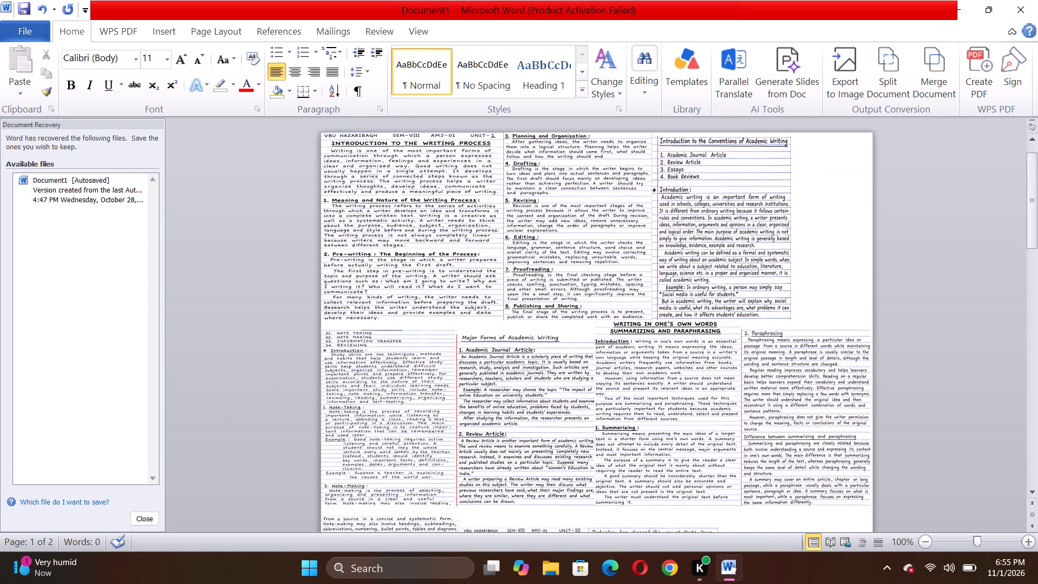
left_click(578, 266)
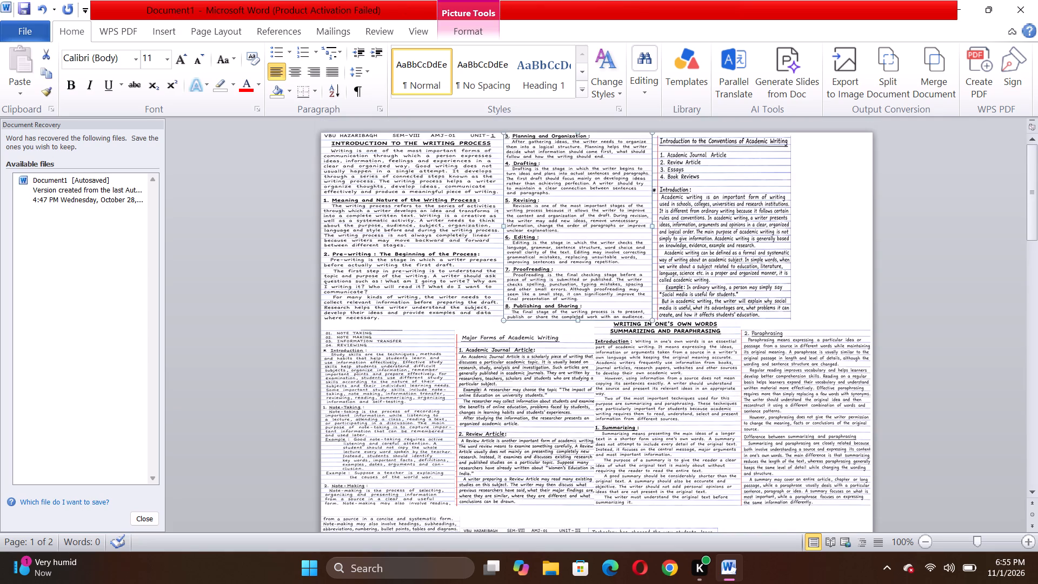
left_click_drag(652, 225, 657, 226)
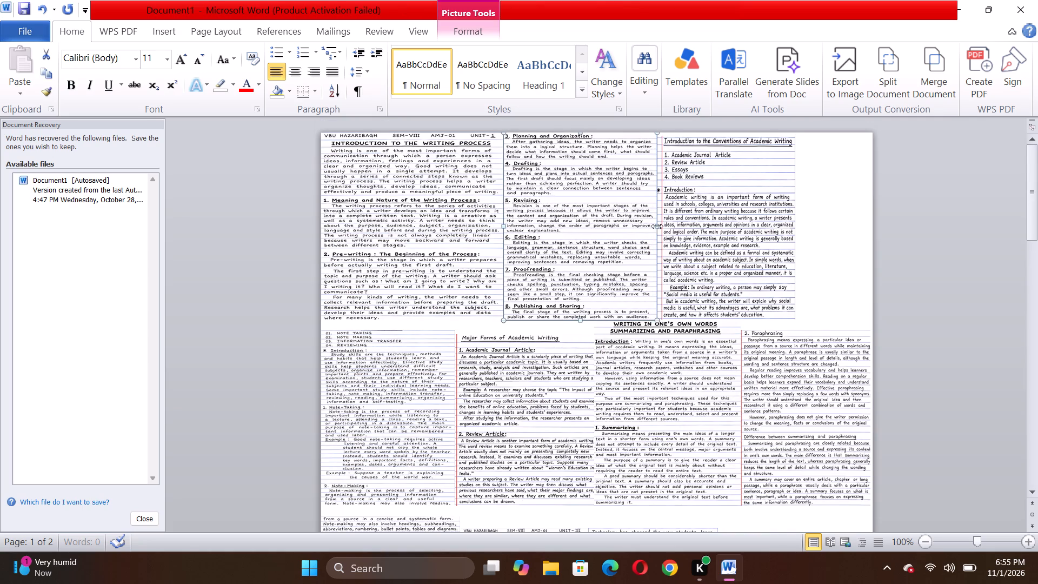
Widen the note-taking and note-making picture at the start of the second row by about 6%.
scroll(408, 264, "down", 5)
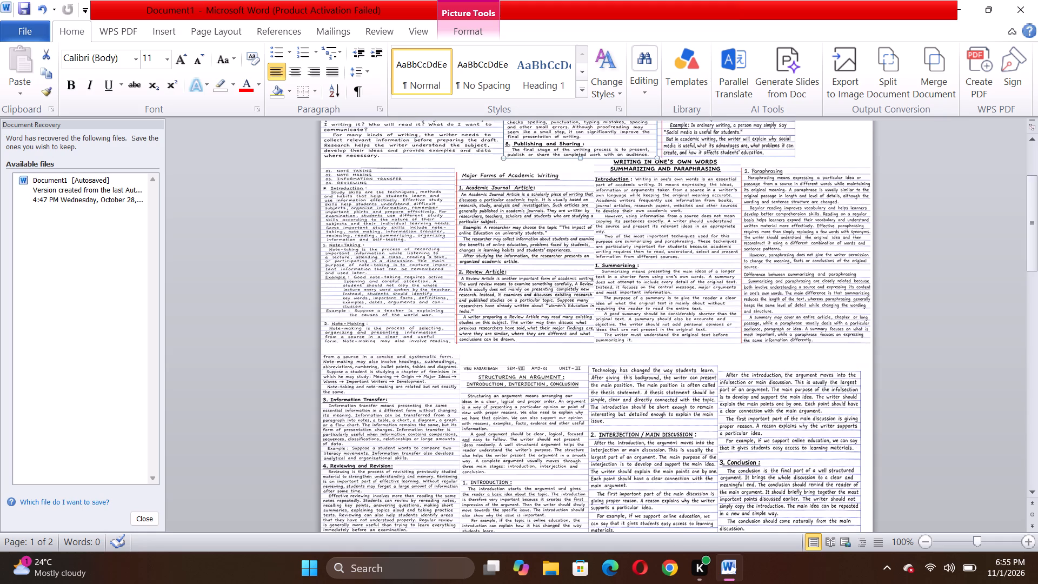
left_click(405, 302)
left_click_drag(456, 256, 464, 256)
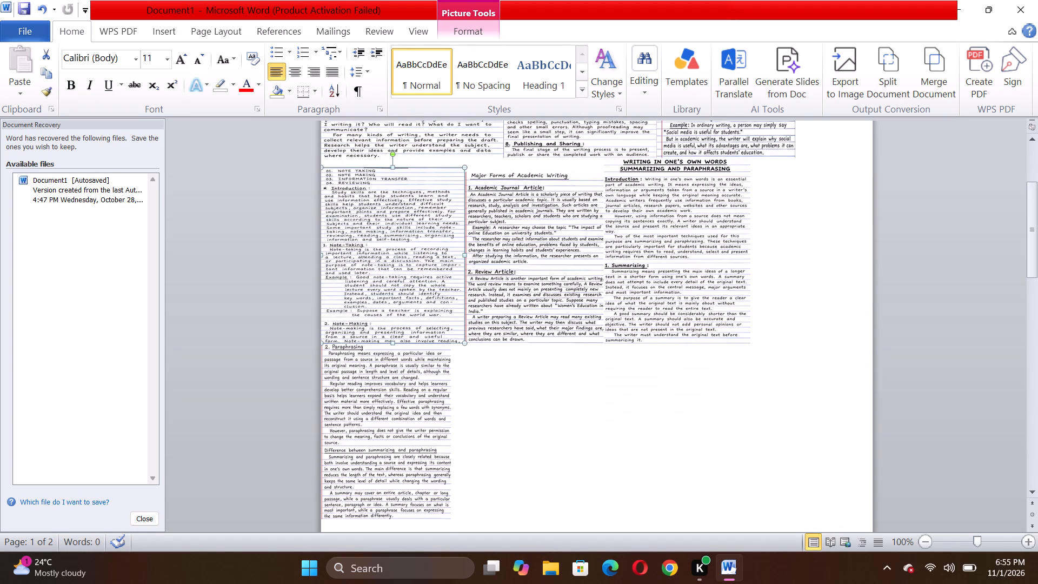
Enlarge the Summarizing and Paraphrasing picture in the second row by about 3% in both width and height.
scroll(702, 325, "down", 2)
scroll(702, 325, "up", 3)
left_click(723, 290)
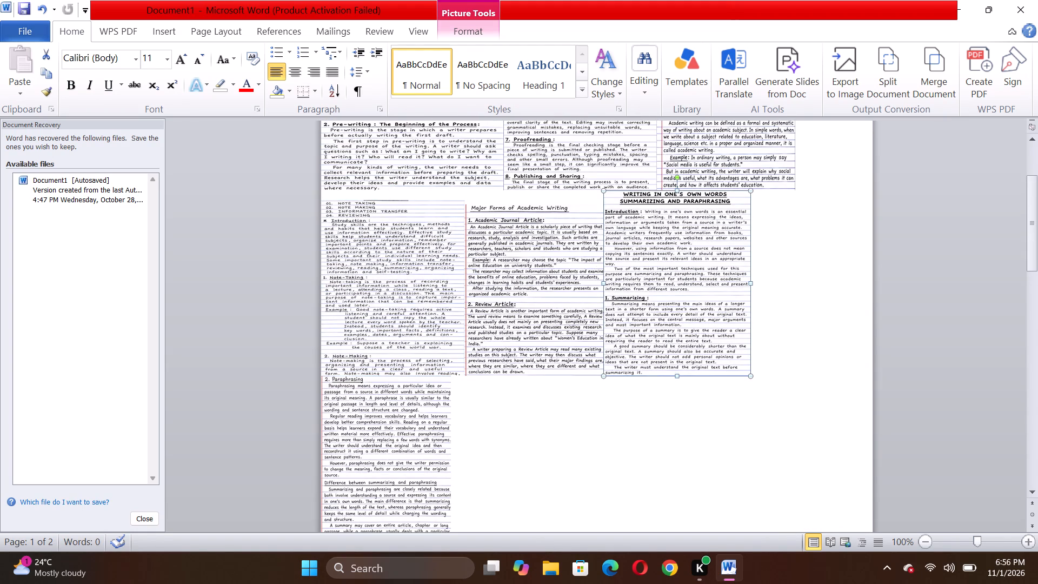
left_click_drag(749, 283, 750, 284)
left_click_drag(750, 284, 755, 284)
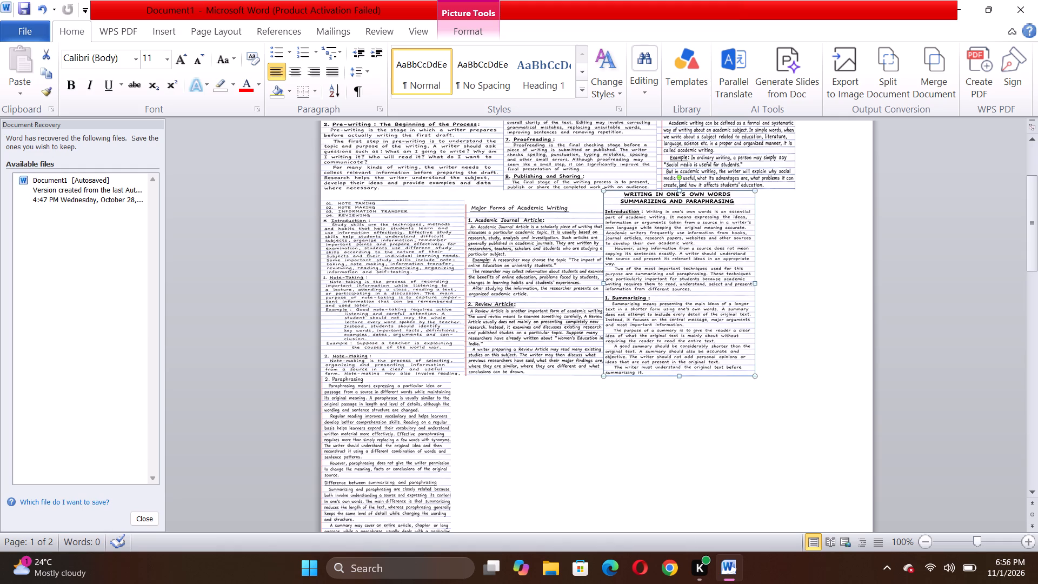
left_click(678, 377)
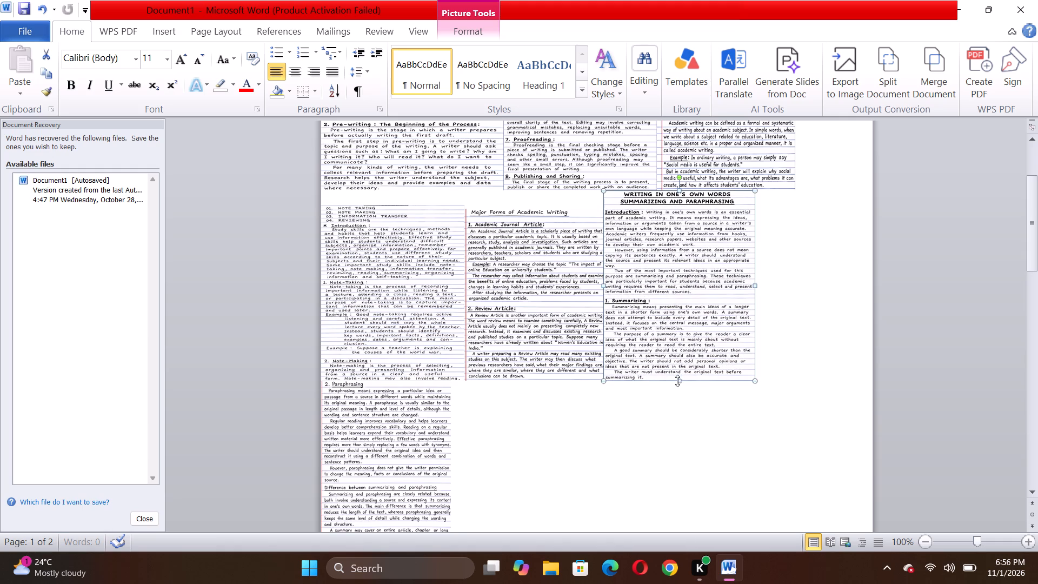
Widen the Major Forms of Academic Writing picture in the second row by about 7%.
left_click(547, 347)
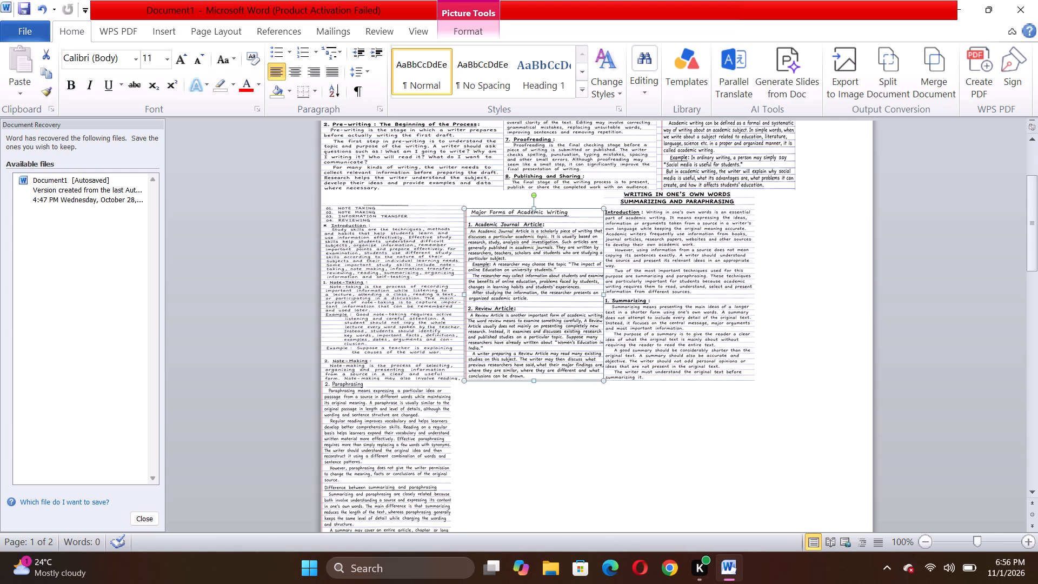
left_click_drag(602, 294, 611, 293)
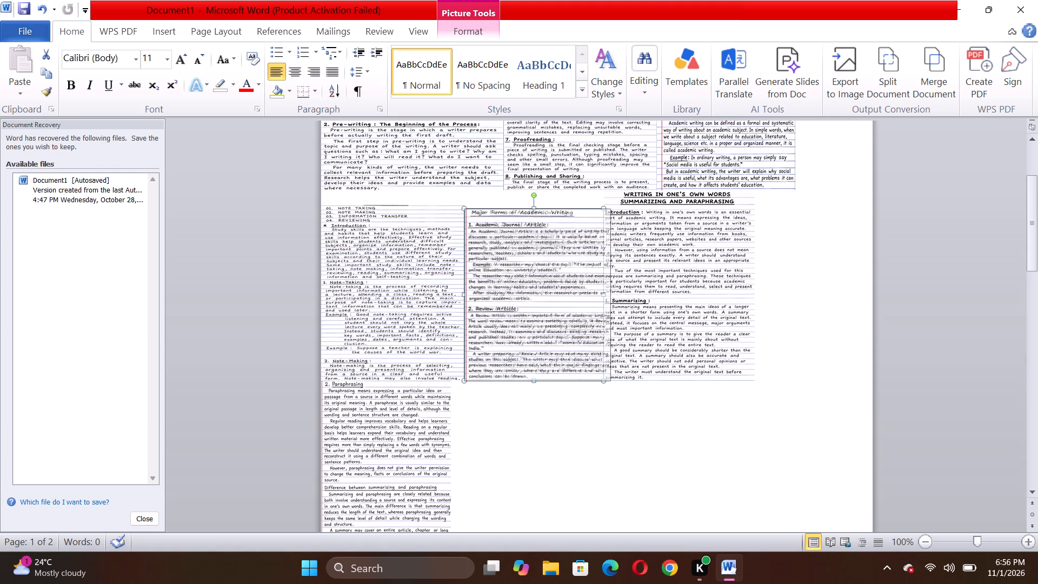
left_click_drag(611, 293, 613, 293)
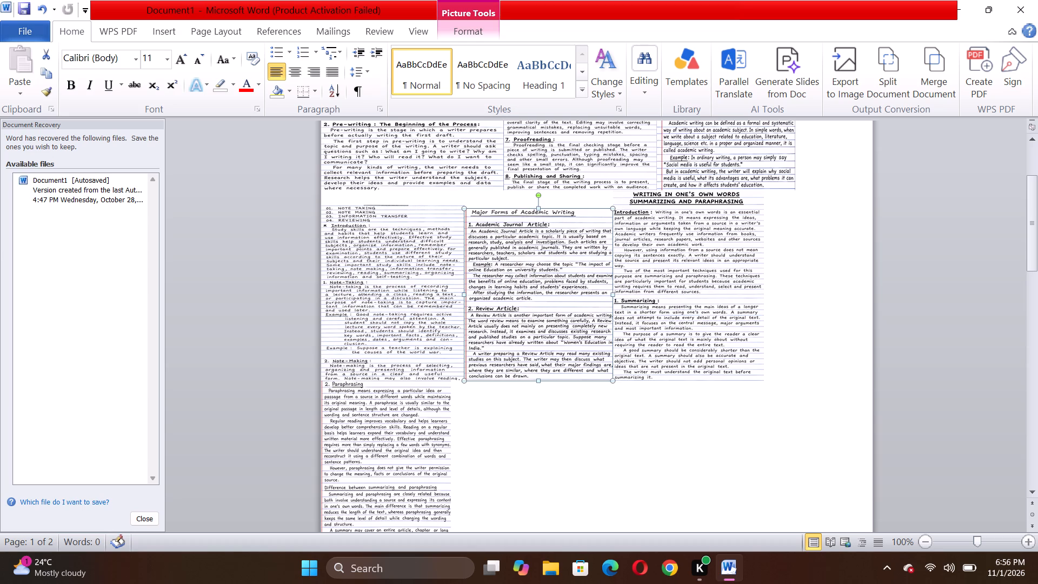
Widen the note-taking and note-making picture at the start of the second row by about 10%.
left_click(468, 287)
left_click(439, 295)
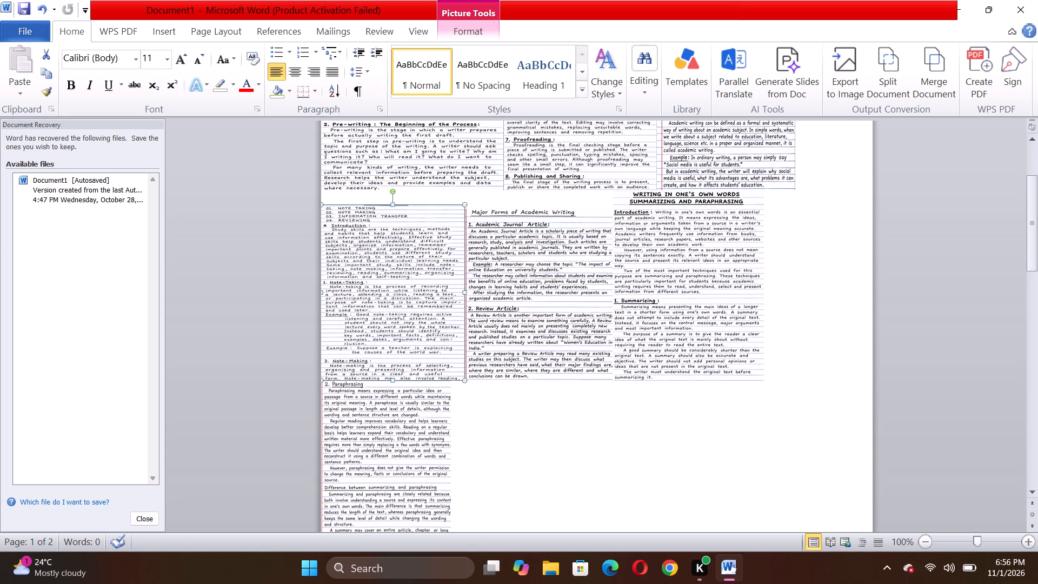
left_click_drag(466, 293, 478, 291)
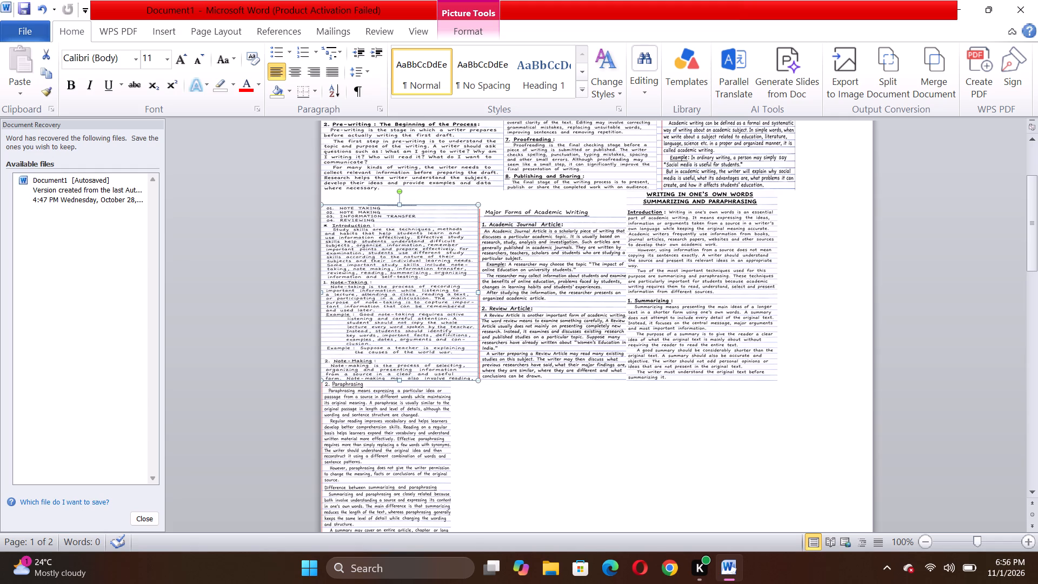
Move the Information Transfer and Reviewing picture from the second page to the third row, directly after the Paraphrasing picture.
scroll(534, 420, "down", 17)
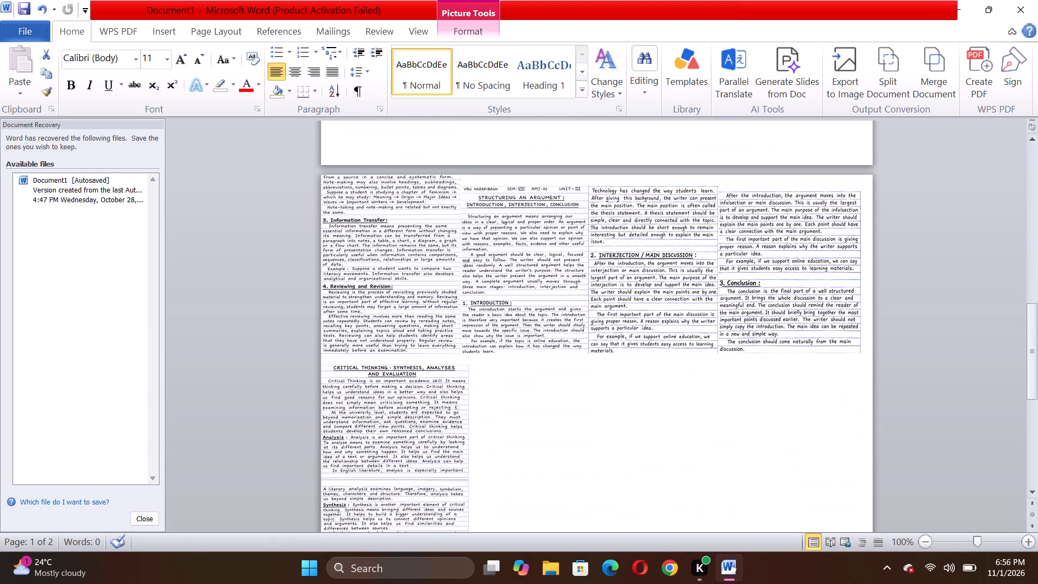
left_click_drag(429, 283, 468, 248)
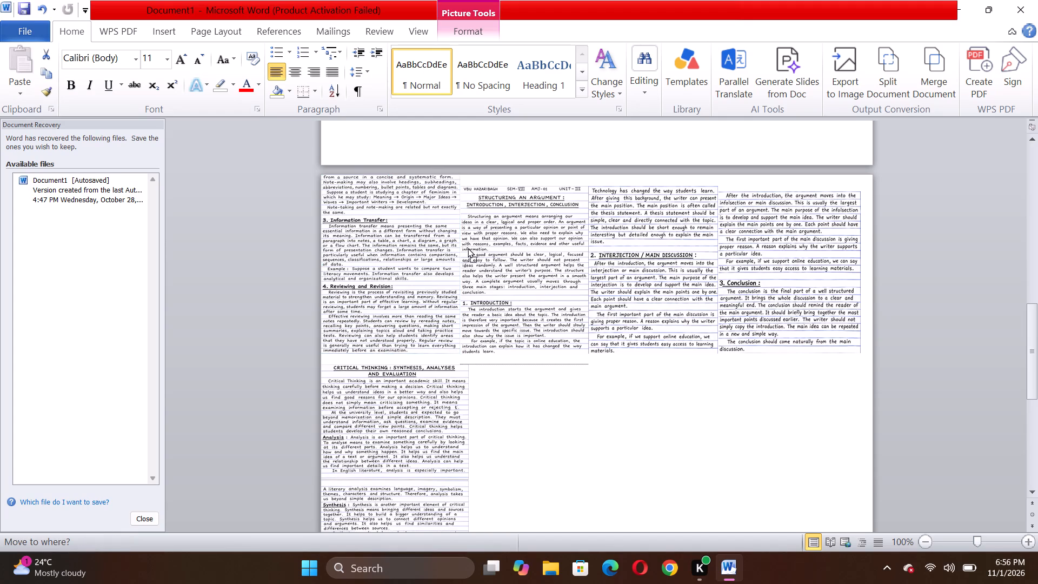
left_click_drag(468, 248, 429, 262)
left_click(438, 310)
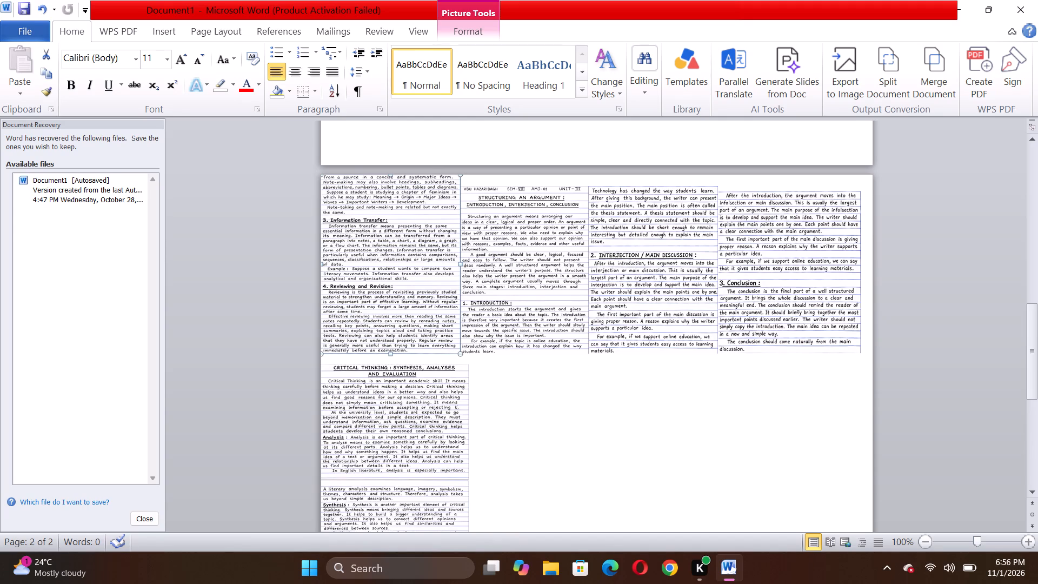
key("Return")
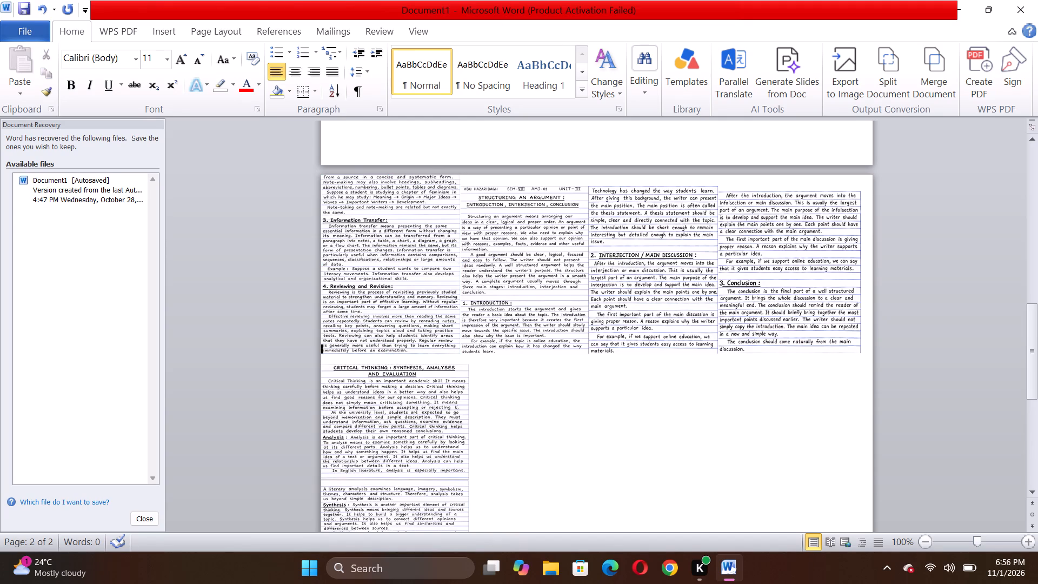
left_click_drag(422, 277, 511, 304)
scroll(591, 349, "up", 6)
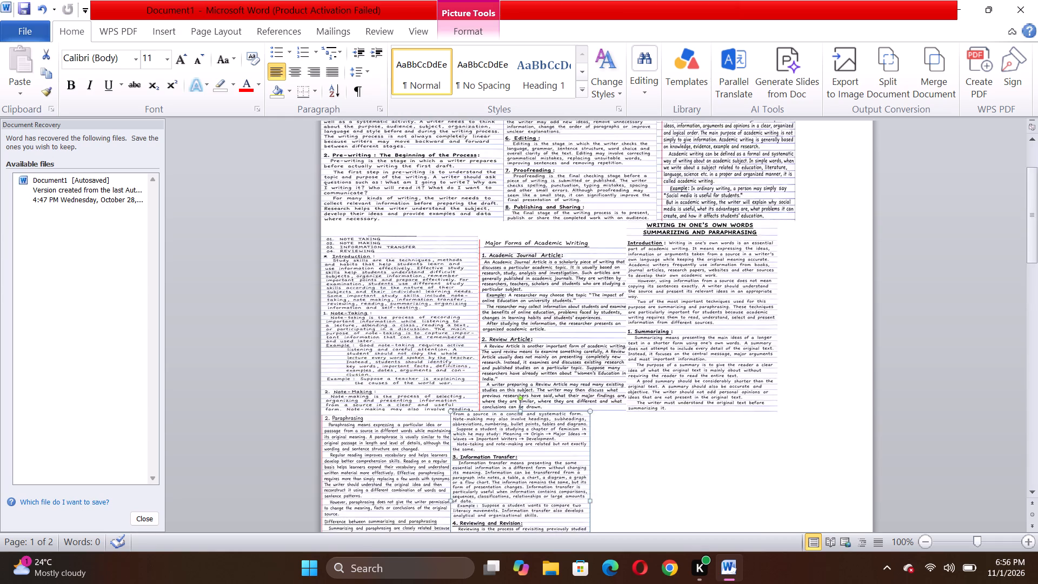
scroll(591, 349, "up", 4)
Widen the Information Transfer and Reviewing picture in the third row by about 6%.
scroll(591, 349, "down", 7)
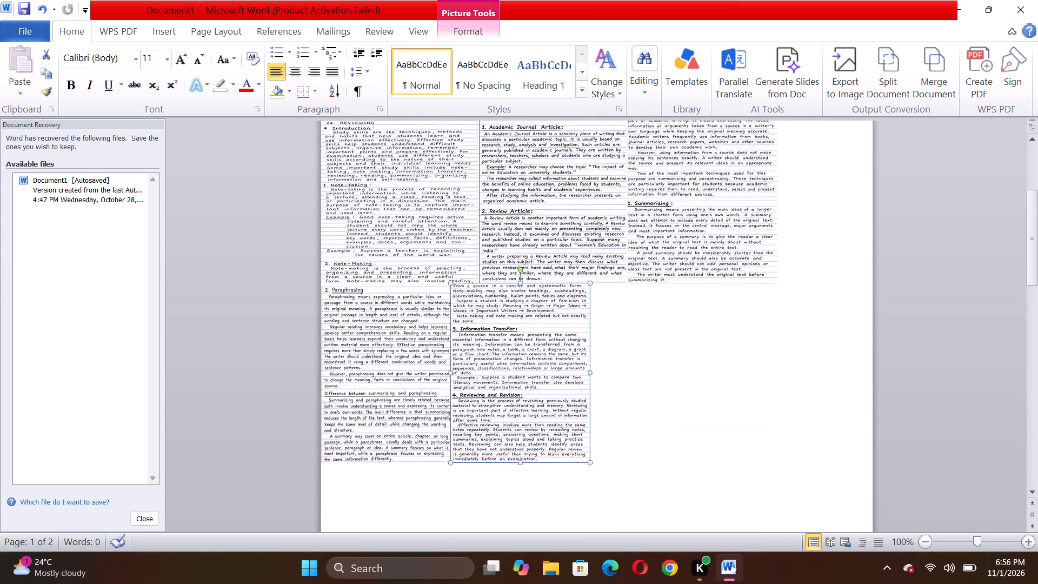
left_click_drag(591, 374, 598, 371)
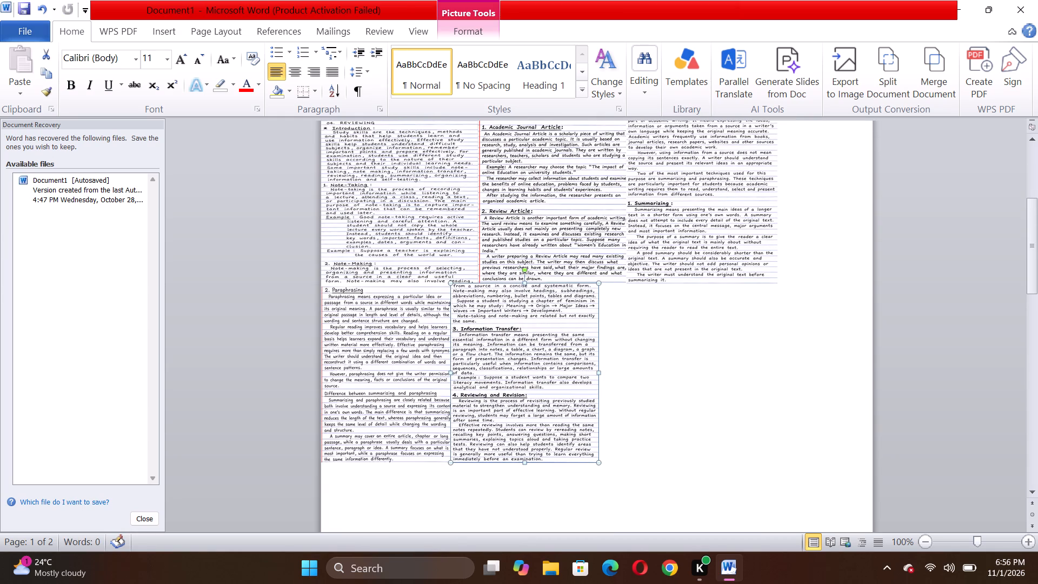
left_click(654, 384)
Insert a line break after the Summarizing picture to add space between the second and third picture rows.
left_click(449, 322)
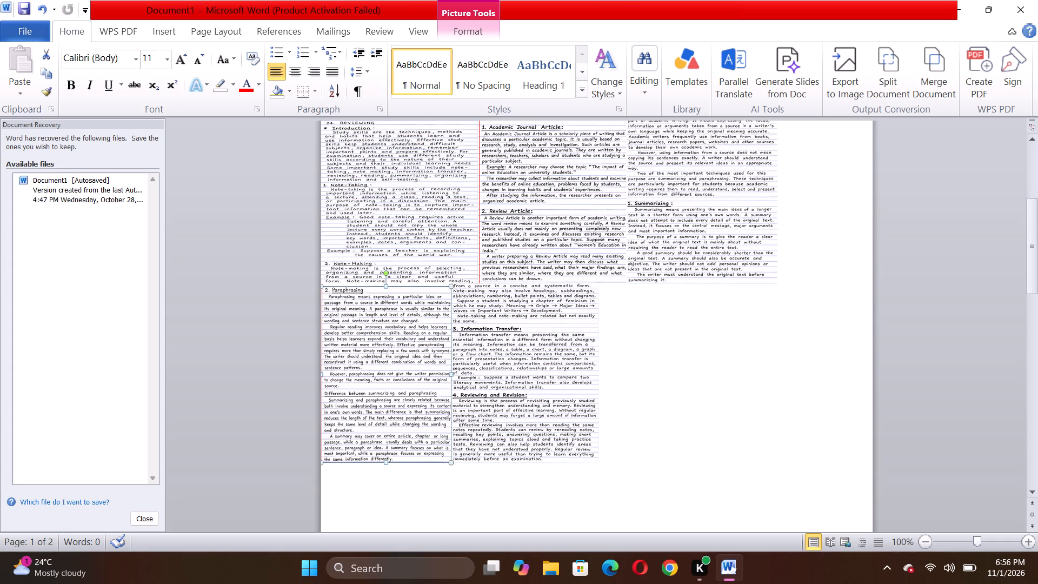
left_click(807, 265)
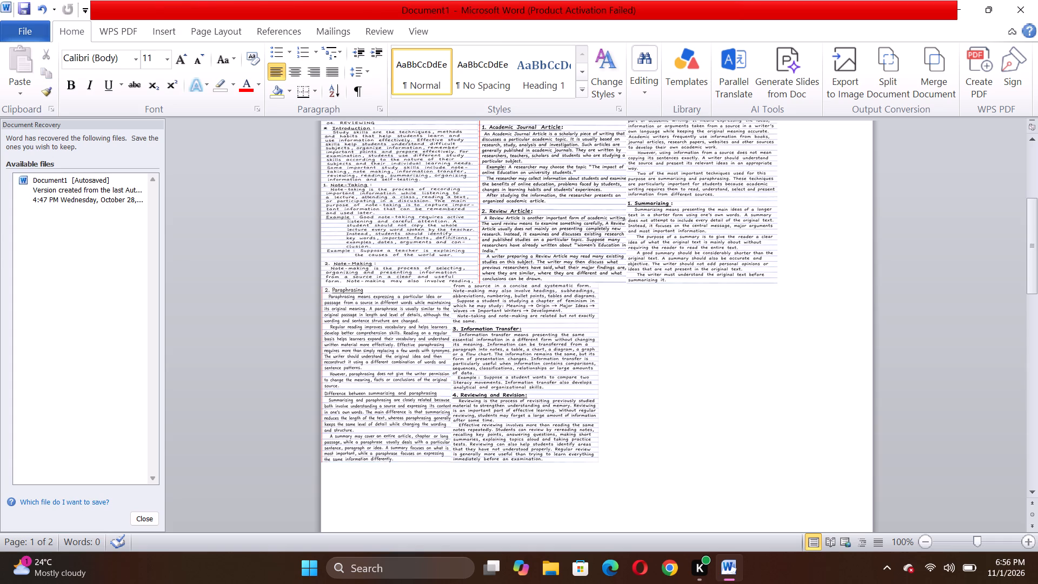
key("Return")
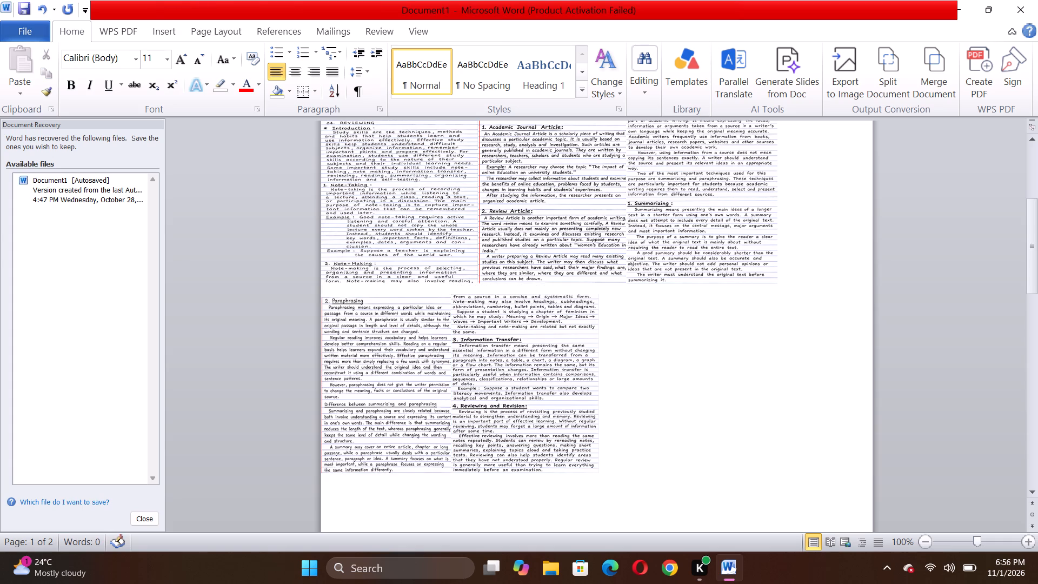
Move the Structuring an Argument picture from the second page to the end of the third row on the first page.
left_click(566, 357)
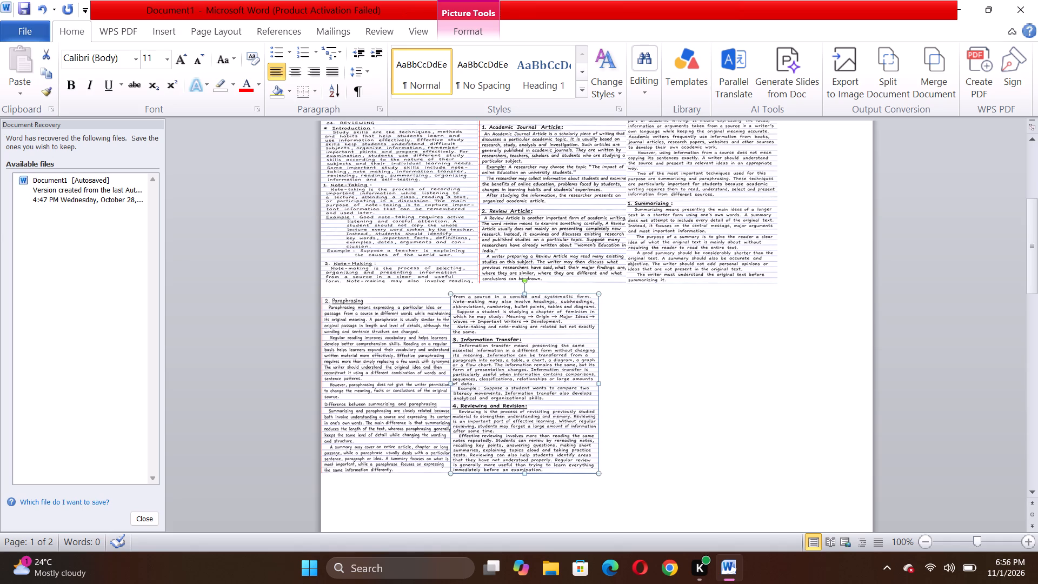
left_click(656, 391)
scroll(656, 391, "down", 7)
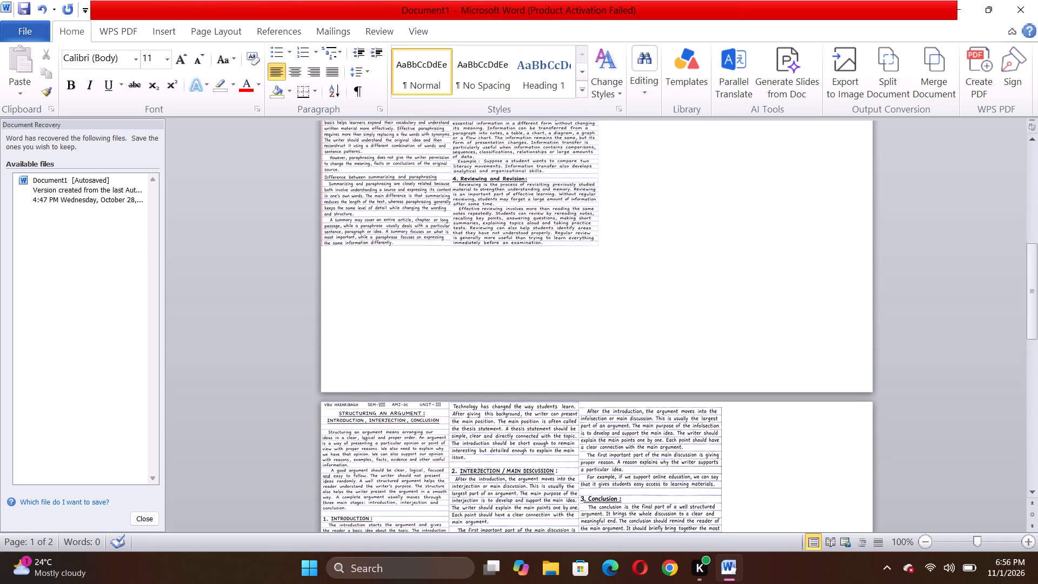
scroll(656, 391, "down", 7)
scroll(391, 295, "up", 2)
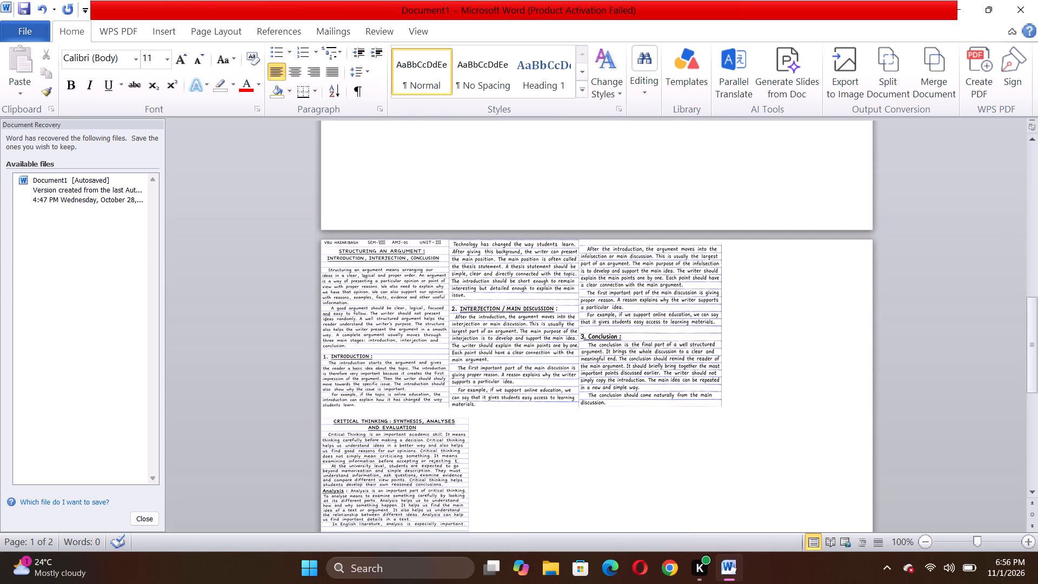
left_click_drag(391, 349, 605, 191)
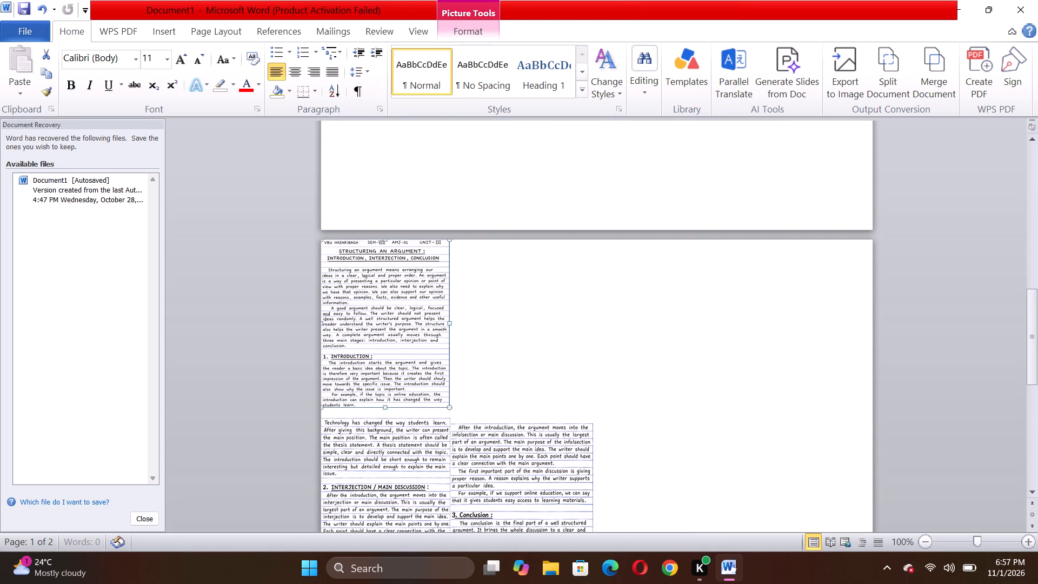
scroll(598, 247, "up", 7)
scroll(597, 248, "down", 5)
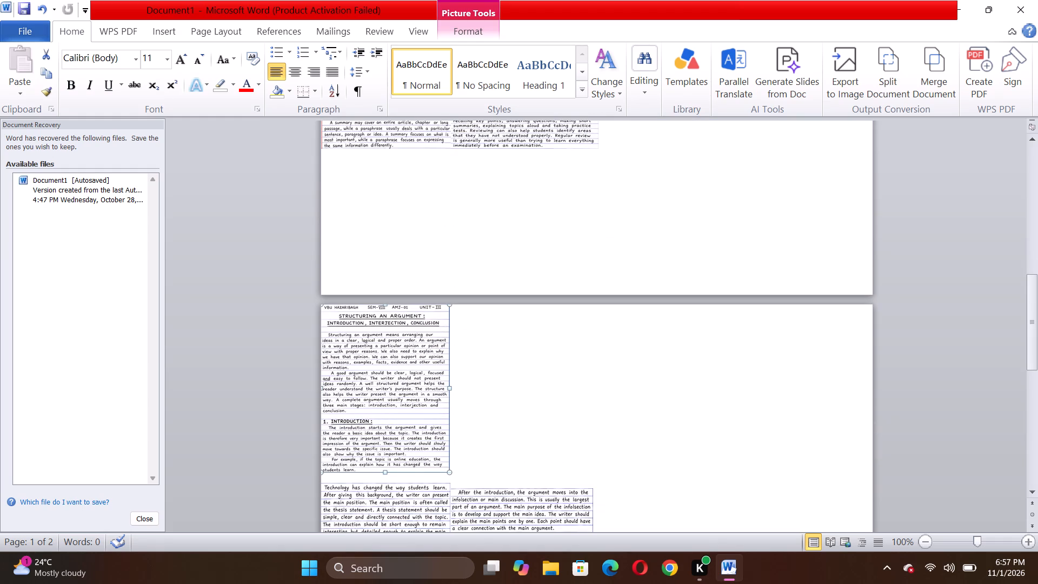
scroll(429, 350, "up", 6)
scroll(429, 350, "down", 4)
left_click_drag(375, 440, 376, 440)
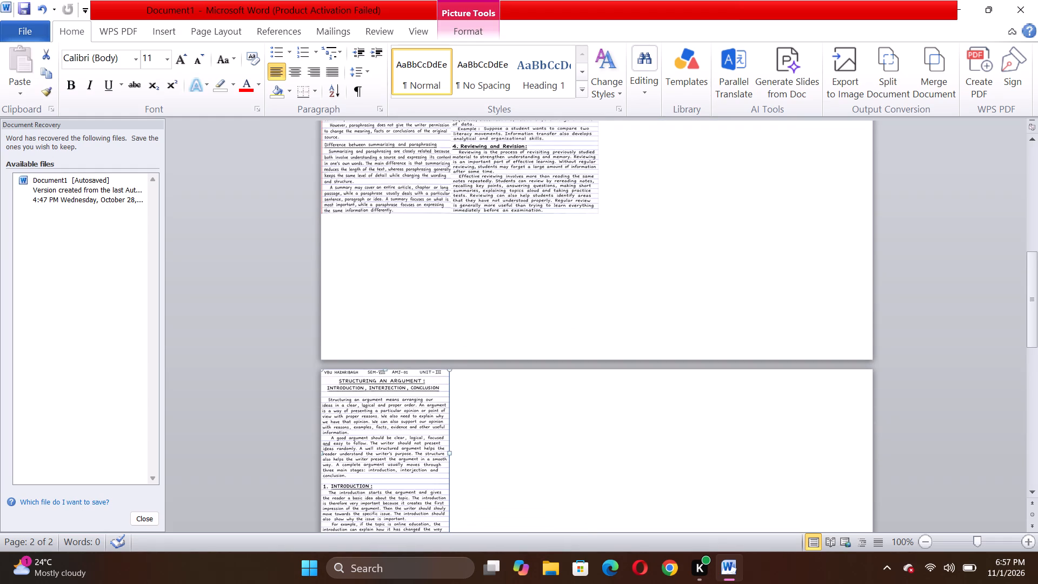
left_click_drag(376, 440, 639, 196)
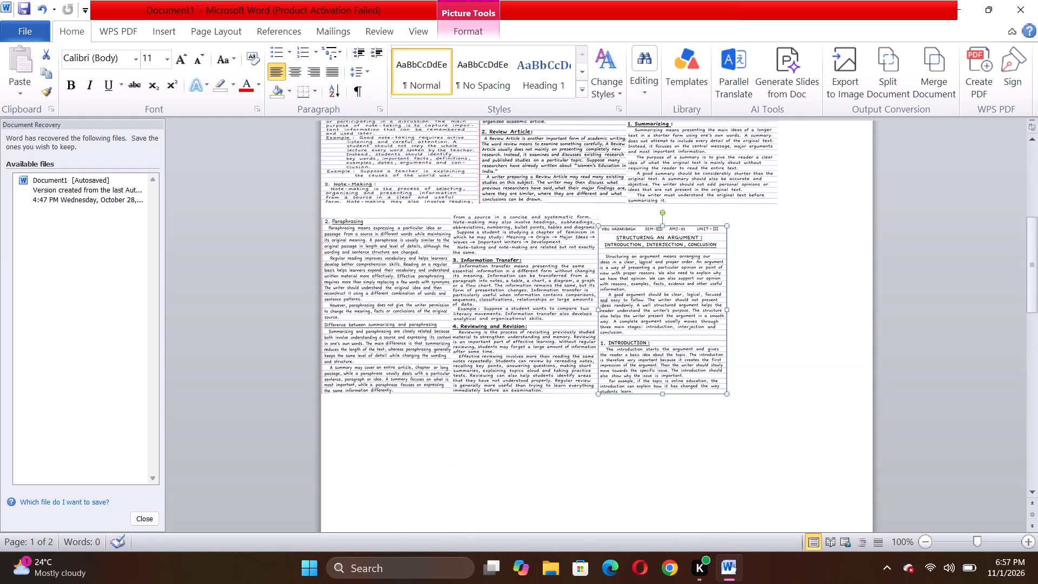
Enlarge the Structuring an Argument picture in the third row by about 5% in both height and width.
left_click_drag(663, 223, 662, 220)
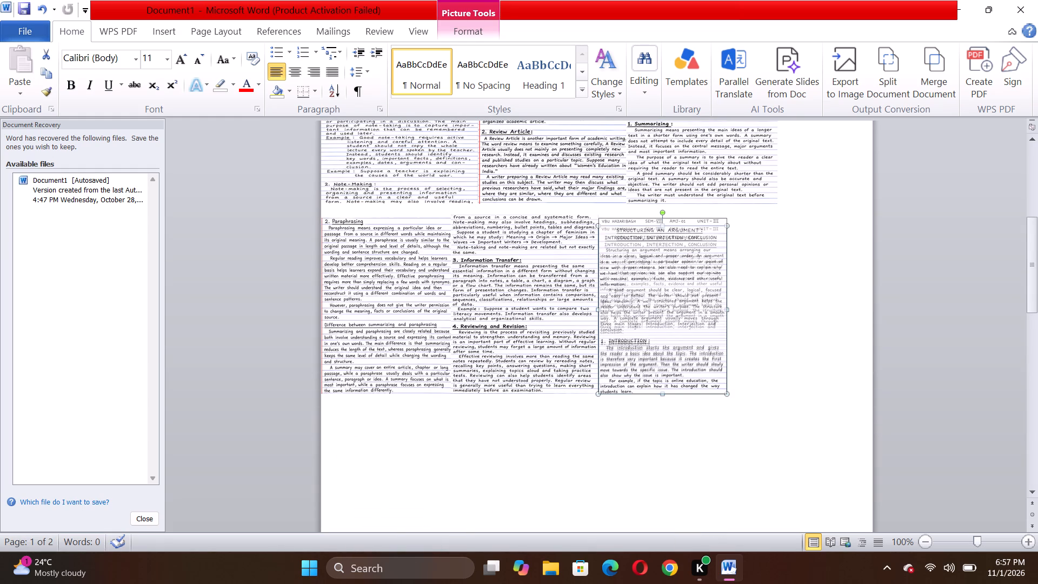
left_click_drag(662, 220, 662, 217)
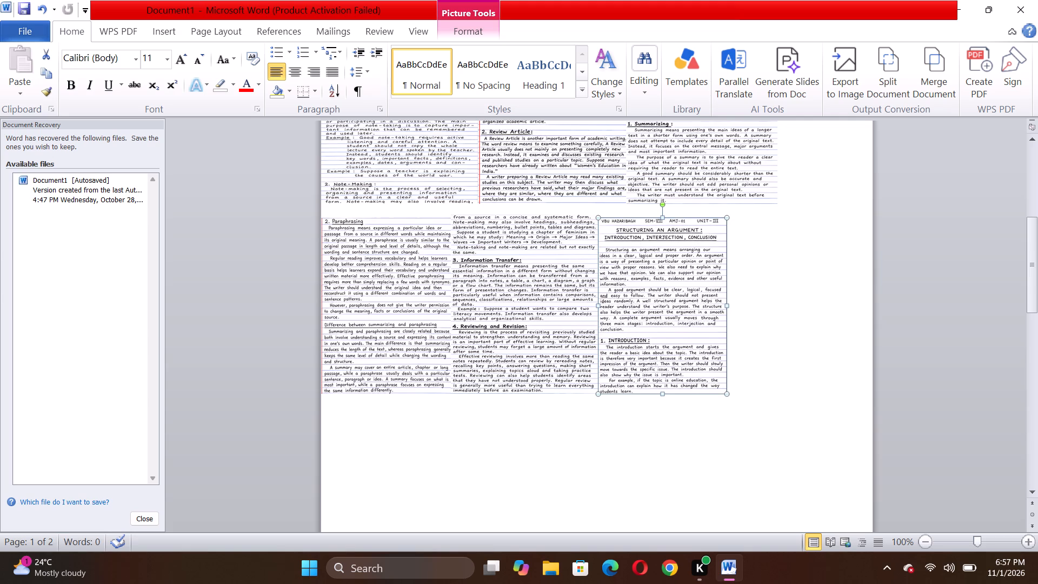
left_click_drag(728, 309, 734, 309)
left_click_drag(727, 303, 734, 303)
left_click_drag(728, 304, 732, 306)
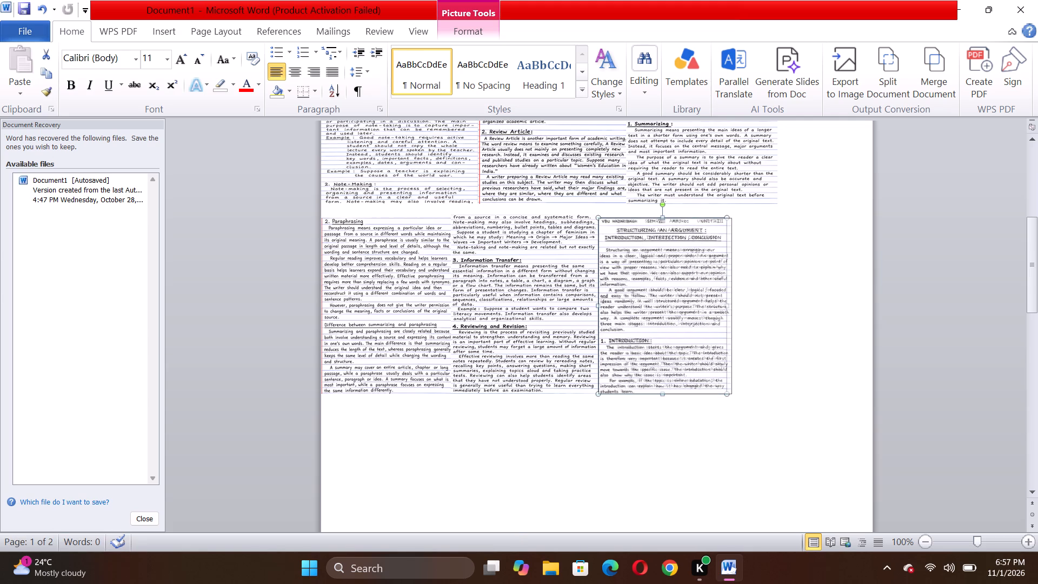
left_click_drag(732, 306, 734, 306)
left_click(767, 328)
Move the Critical Thinking picture up into the second page's first row, directly after the Conclusion picture.
scroll(744, 345, "down", 4)
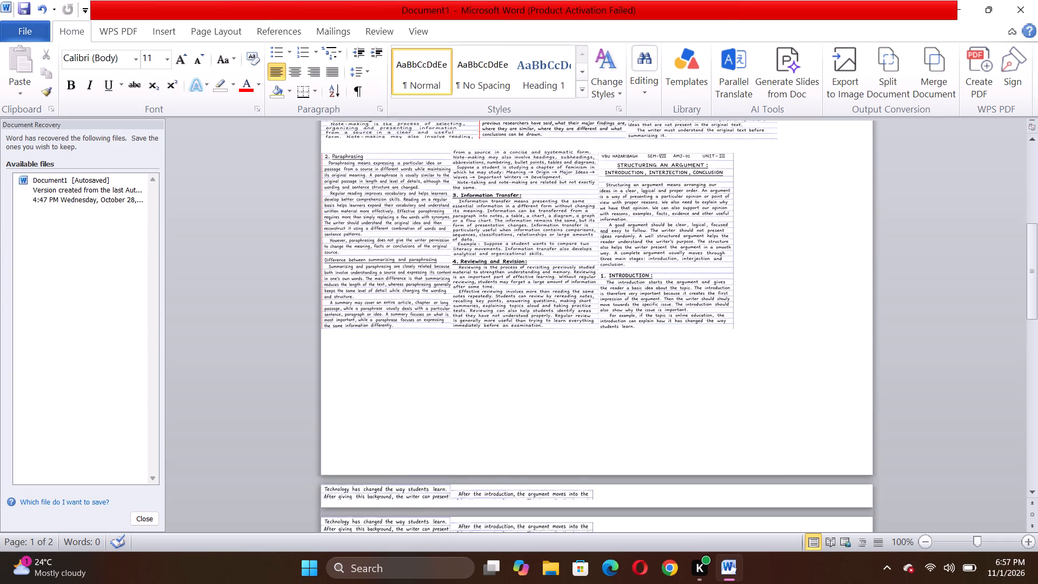
scroll(744, 346, "down", 11)
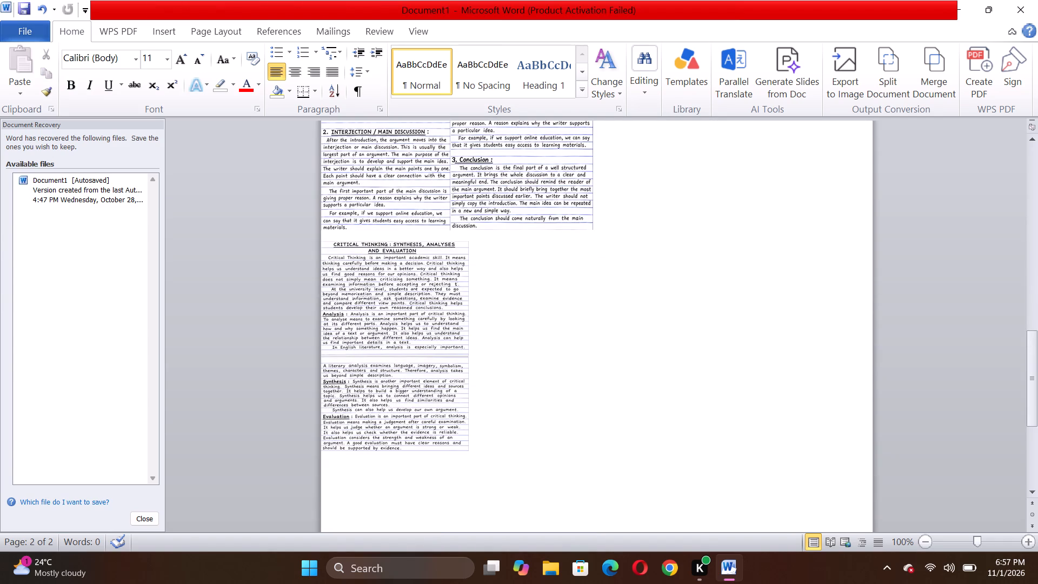
left_click(373, 356)
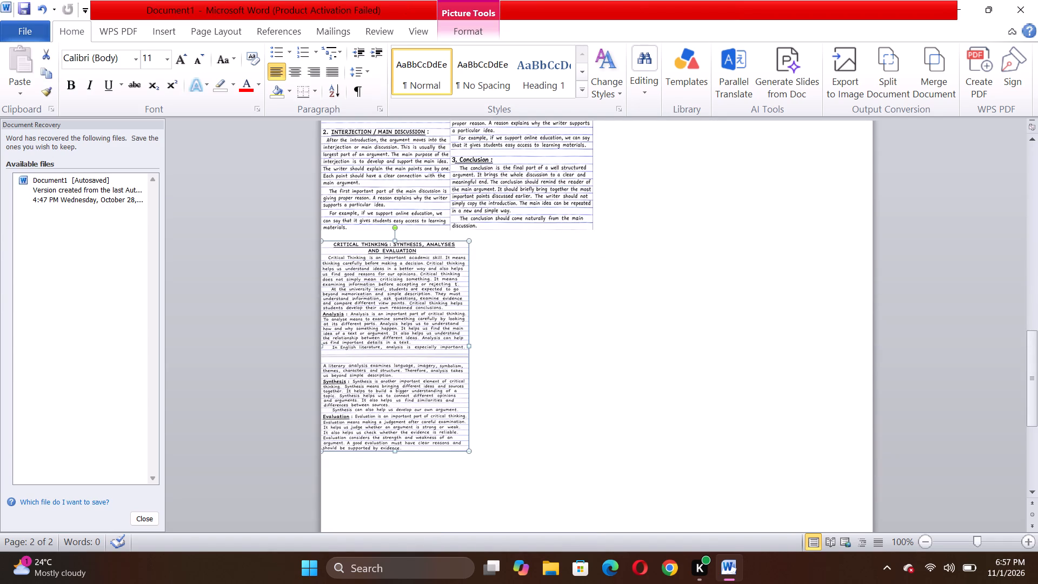
left_click(507, 466)
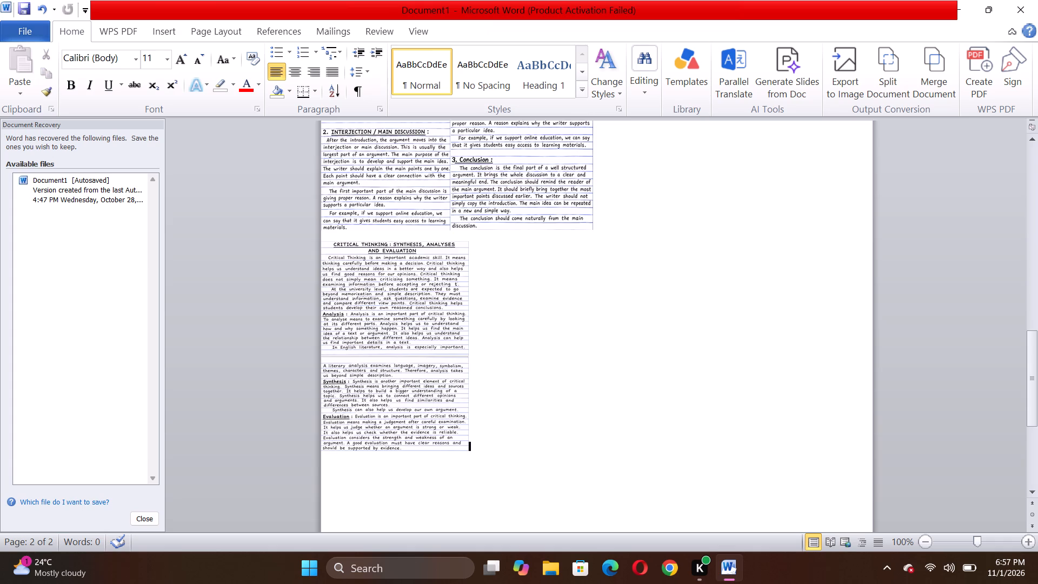
left_click(331, 236)
left_click(342, 233)
left_click(344, 241)
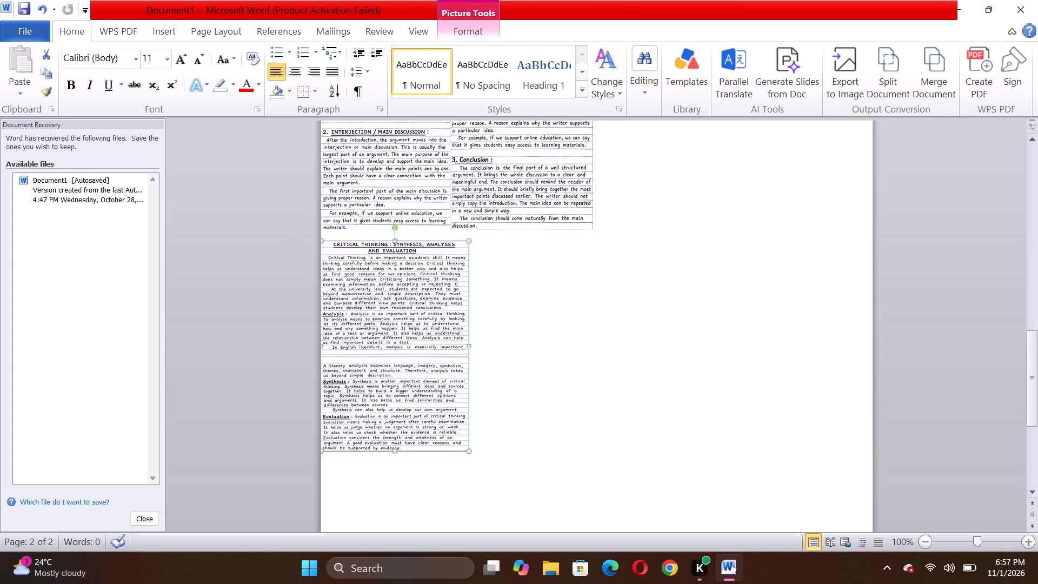
left_click_drag(403, 339, 653, 206)
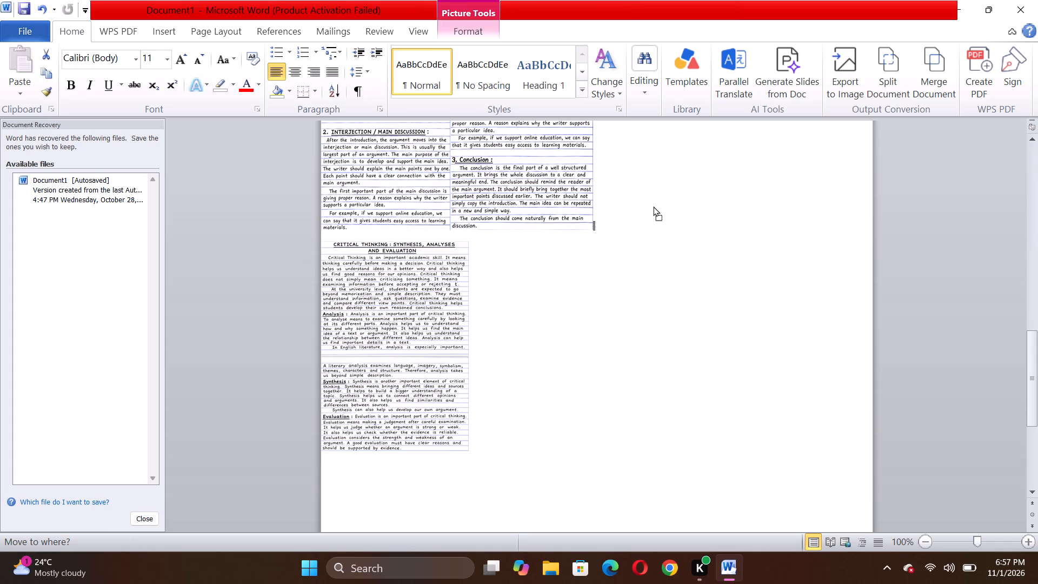
left_click_drag(653, 206, 654, 206)
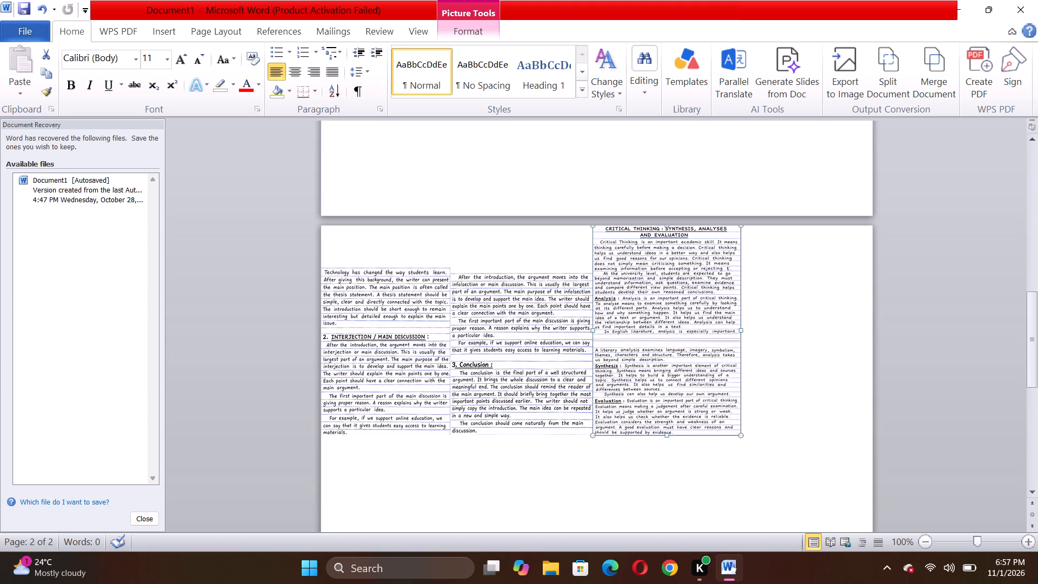
Widen the Critical Thinking picture on the second page by about 20%.
left_click(497, 355)
left_click(696, 322)
left_click_drag(741, 328, 757, 328)
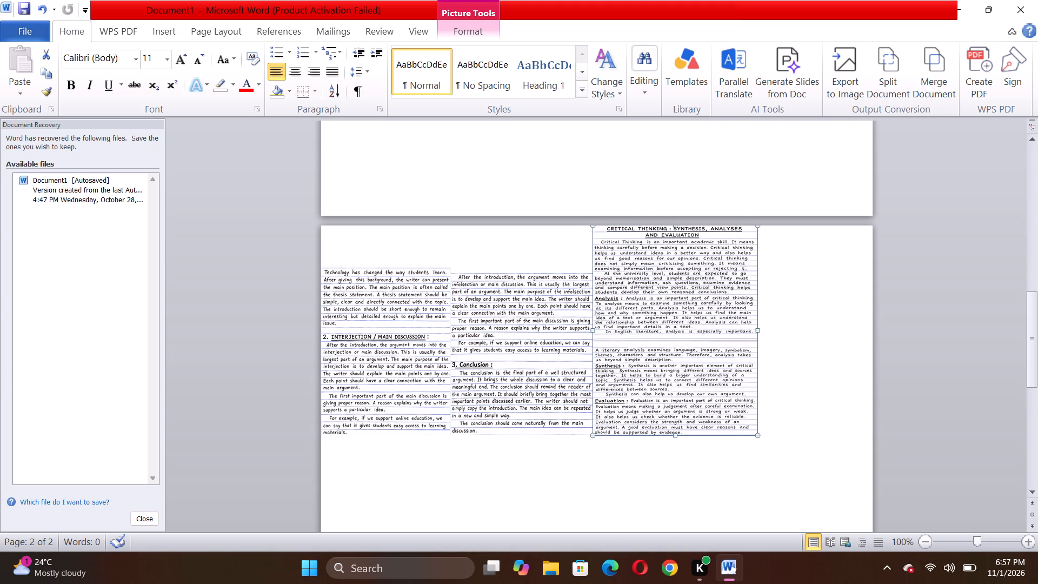
left_click_drag(757, 330, 771, 330)
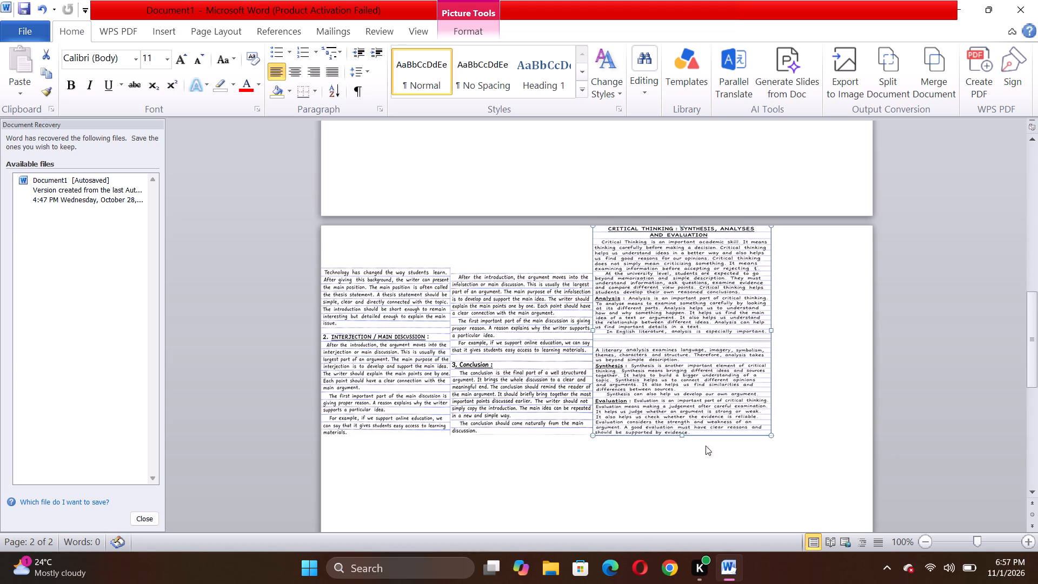
Review the arranged picture rows across both pages of the document.
scroll(682, 436, "up", 10)
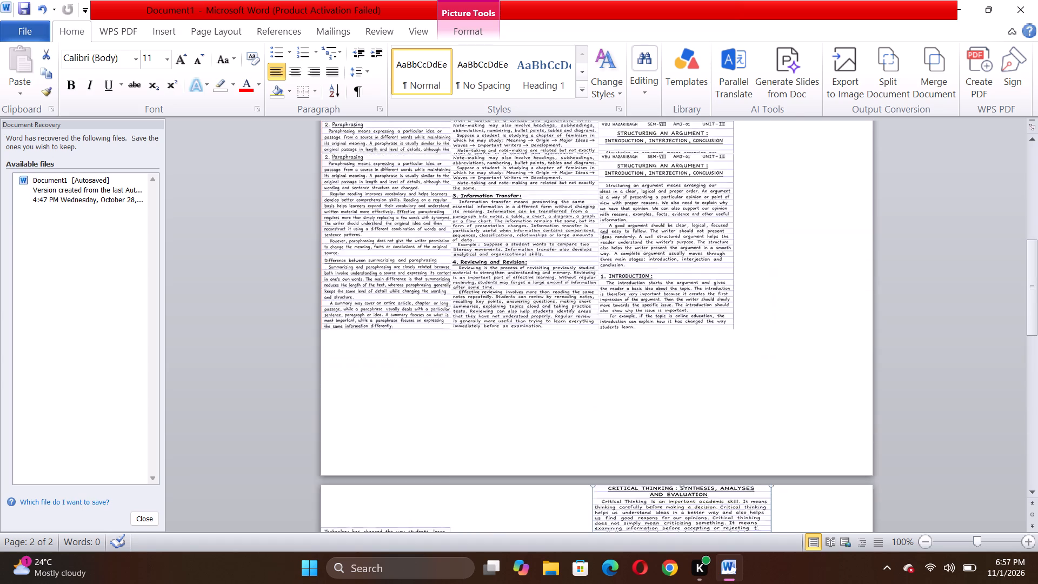
scroll(682, 433, "up", 19)
scroll(682, 429, "down", 3)
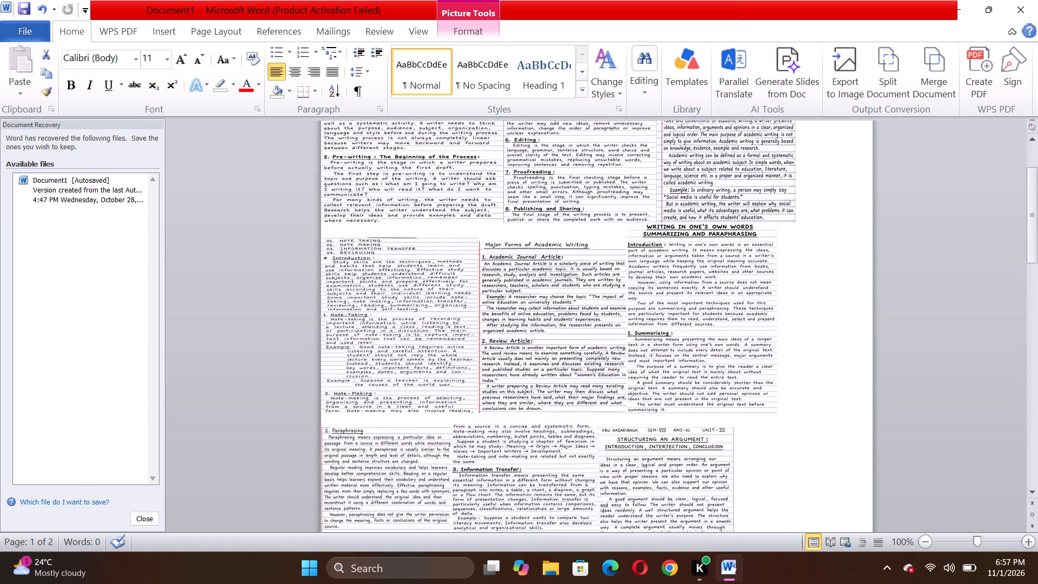
scroll(683, 442, "down", 3)
scroll(683, 442, "up", 8)
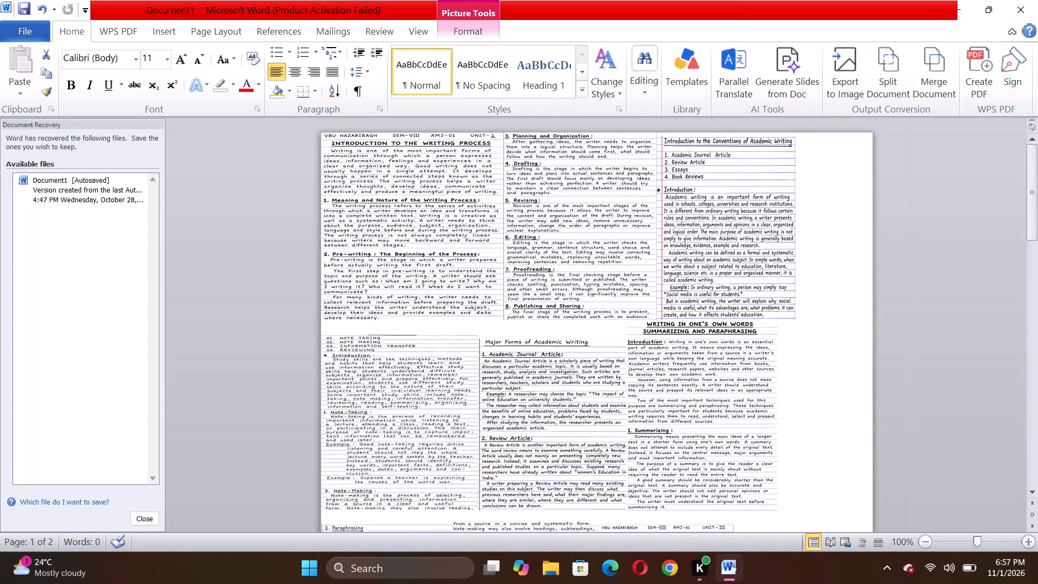
Save the document as a PDF named 456963 in the Documents folder, and close the published PDF once it opens.
left_click(19, 34)
left_click(32, 79)
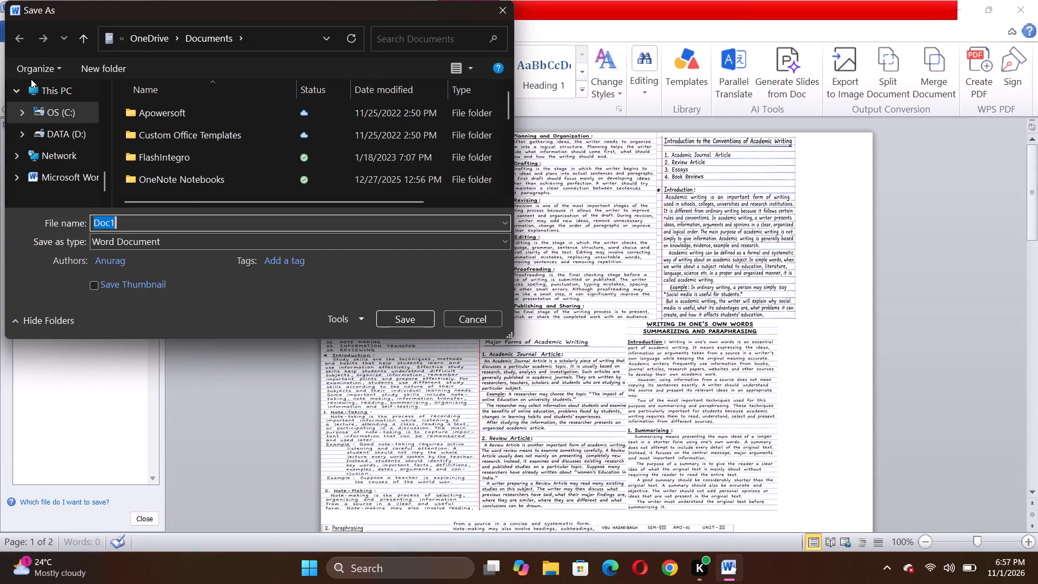
left_click(197, 240)
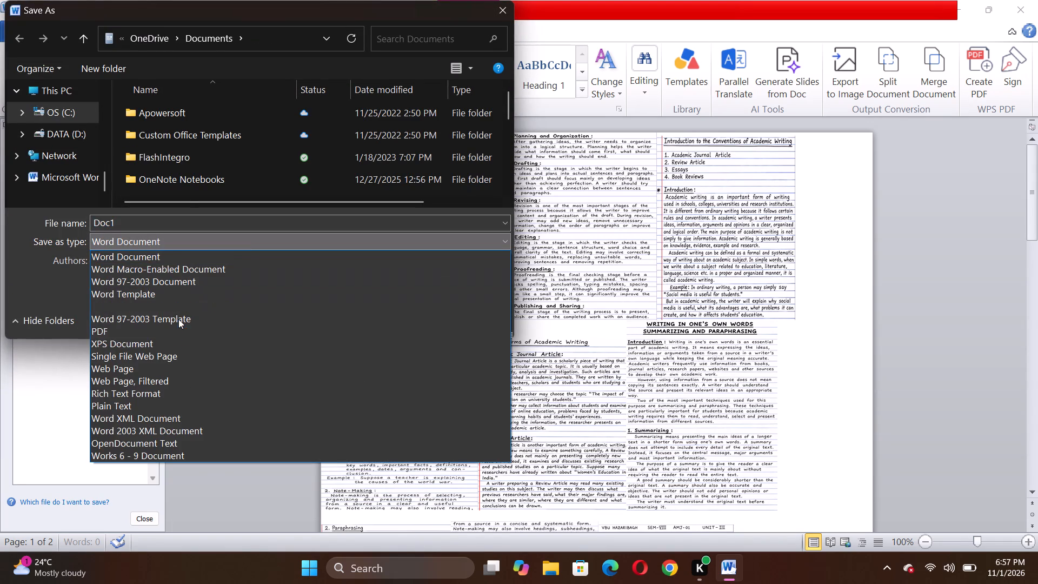
left_click(178, 328)
left_click(162, 226)
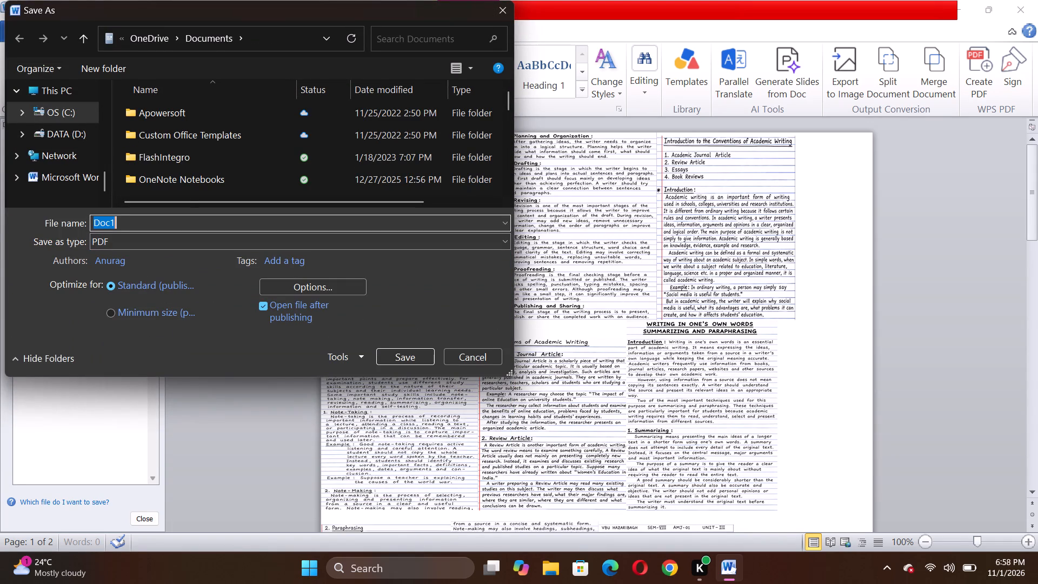
key("BackSpace")
key("BackSpace")
key("BackSpace")
key("BackSpace")
key("BackSpace")
key("BackSpace")
key("BackSpace")
key("BackSpace")
key("BackSpace")
key("BackSpace")
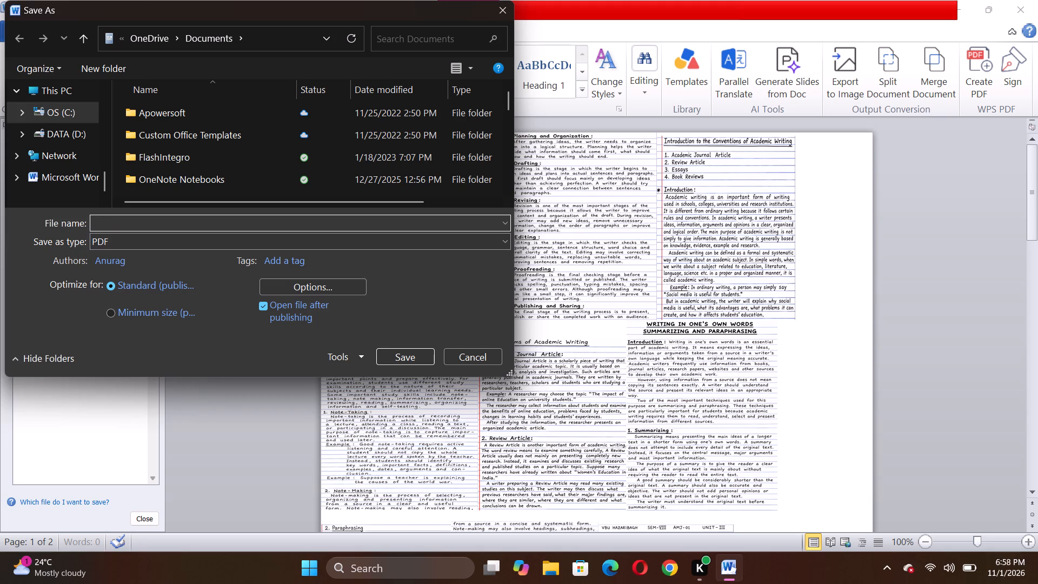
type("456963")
left_click(412, 357)
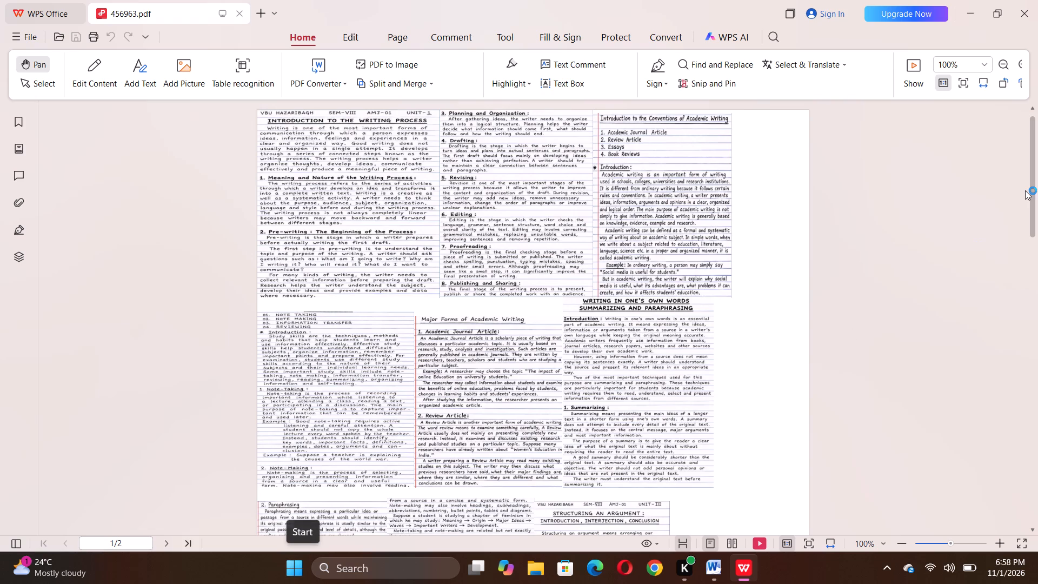
left_click(1032, 15)
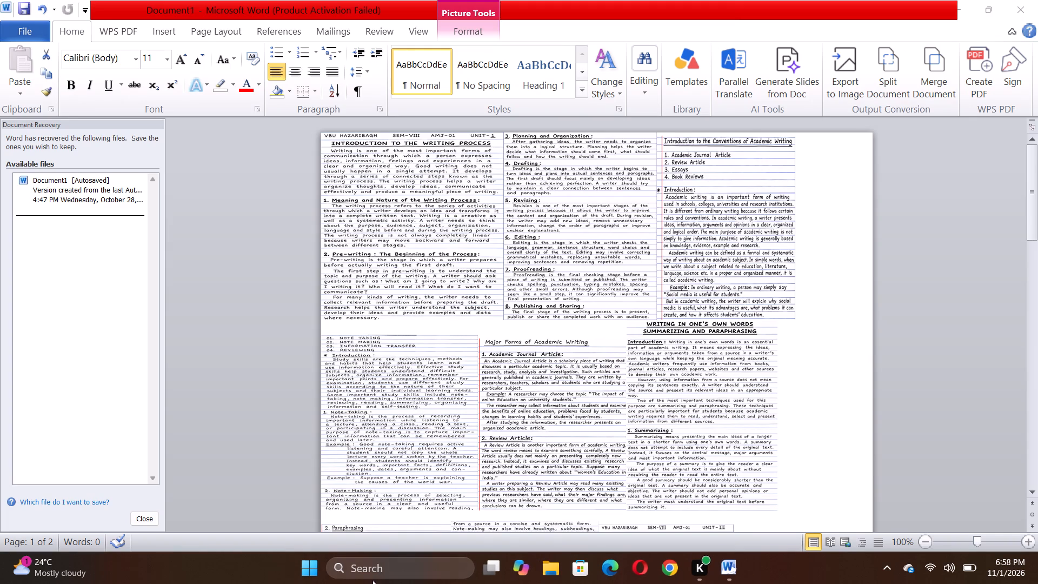
Open WhatsApp.
left_click(328, 570)
left_click(312, 572)
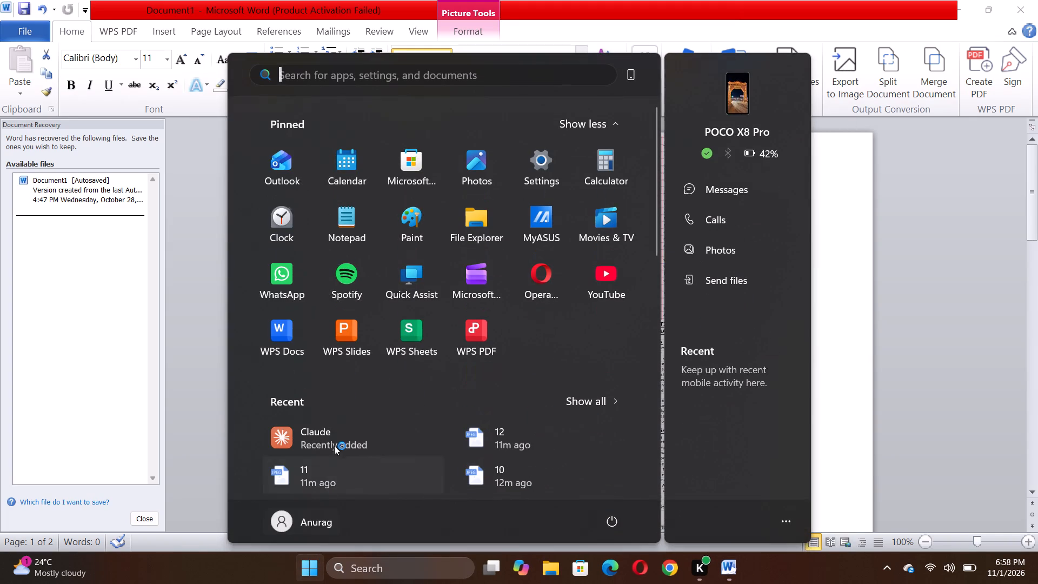
left_click(289, 292)
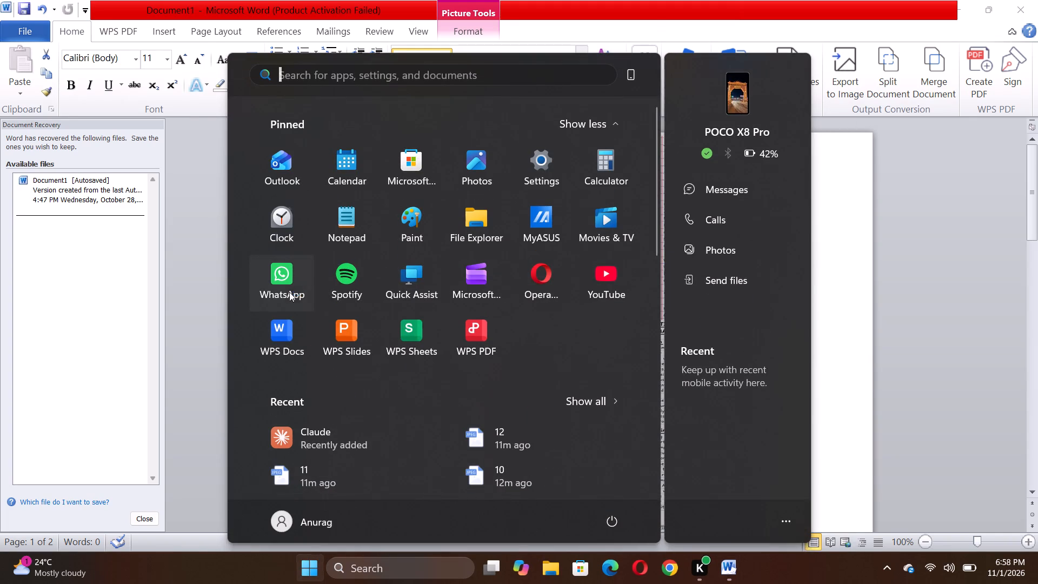
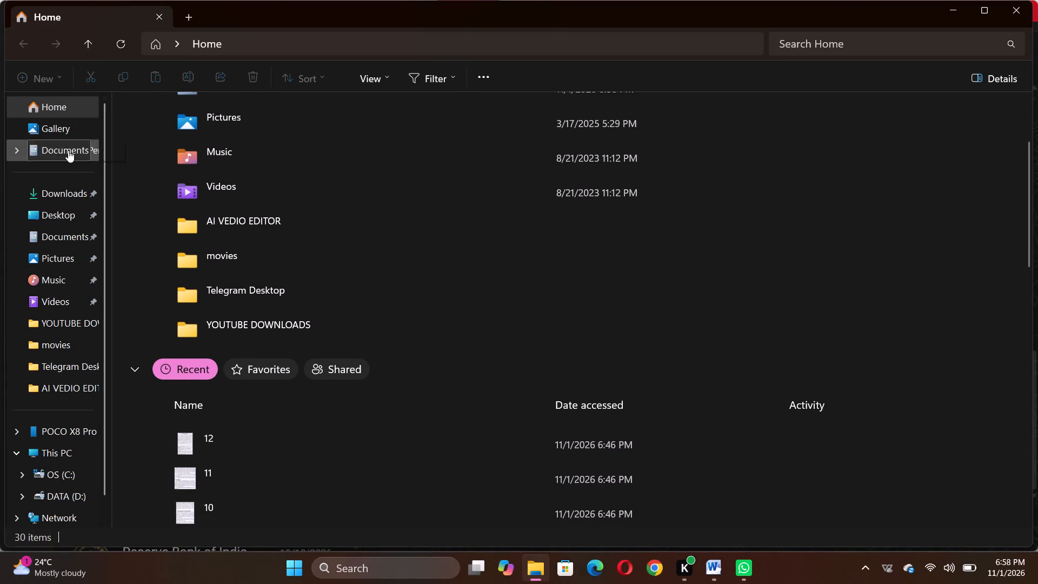
Check the Downloads folder and the Home recent files in File Explorer for the saved PDF 456963, and close the window.
left_click(49, 188)
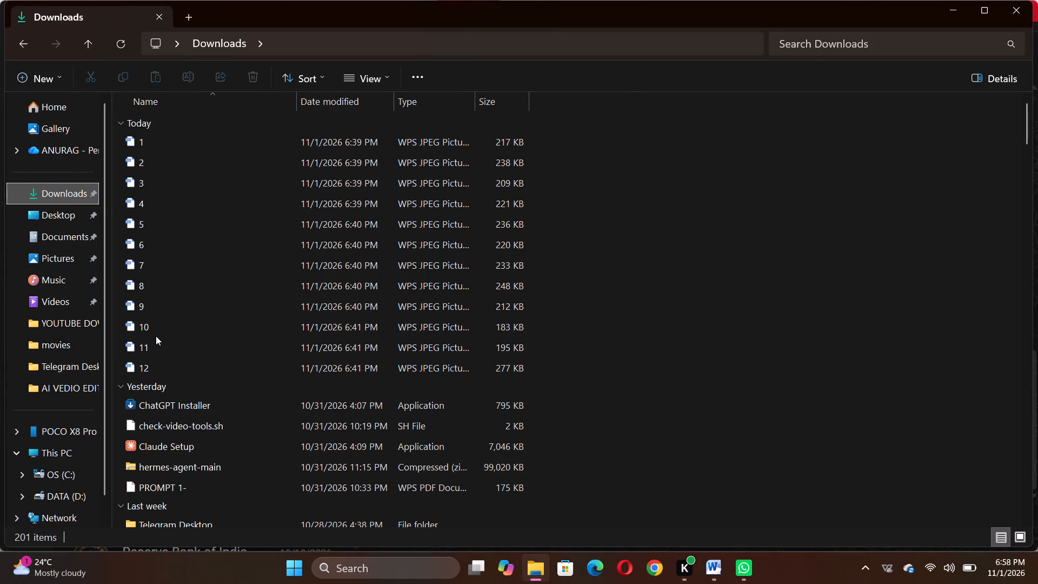
scroll(156, 336, "up", 3)
scroll(156, 336, "down", 2)
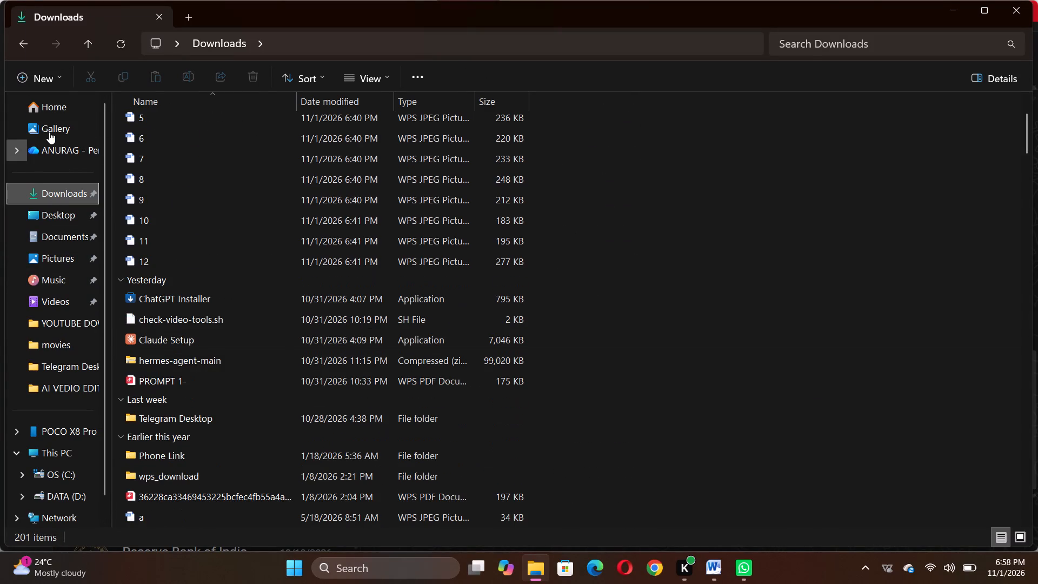
left_click(55, 107)
scroll(328, 349, "down", 1)
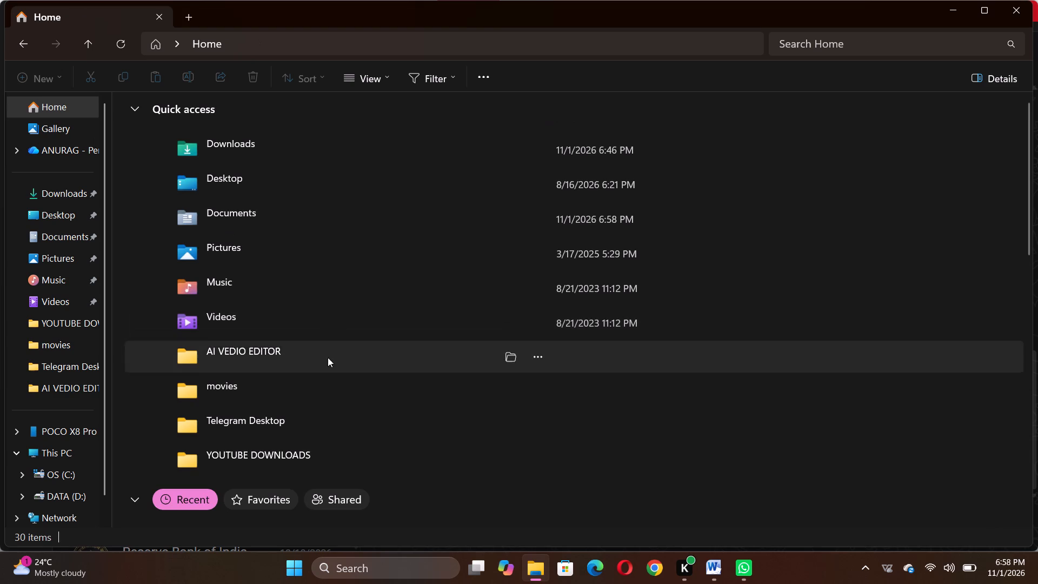
scroll(328, 357, "down", 6)
scroll(306, 383, "up", 6)
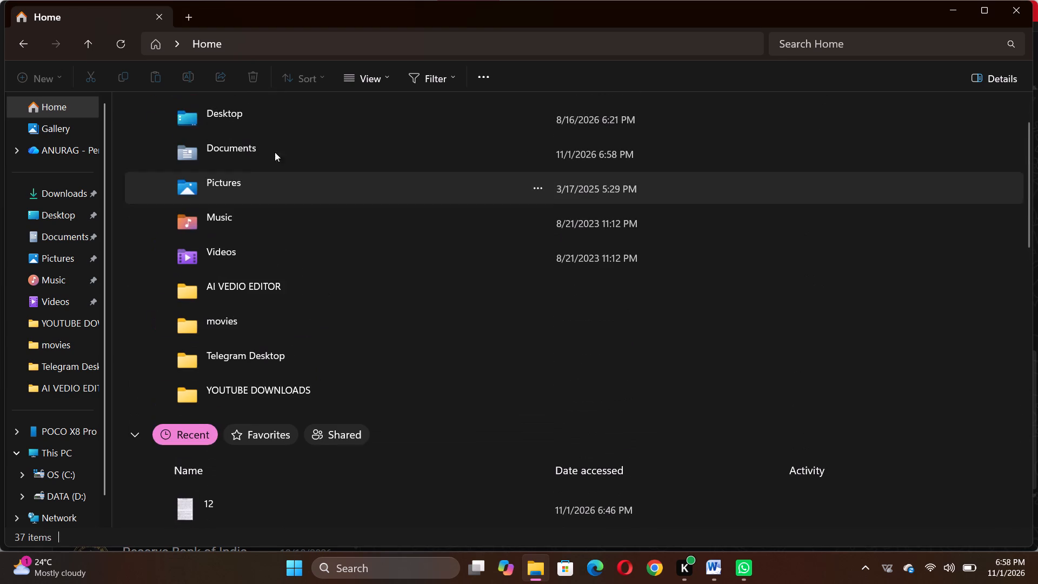
left_click(112, 49)
scroll(324, 289, "down", 4)
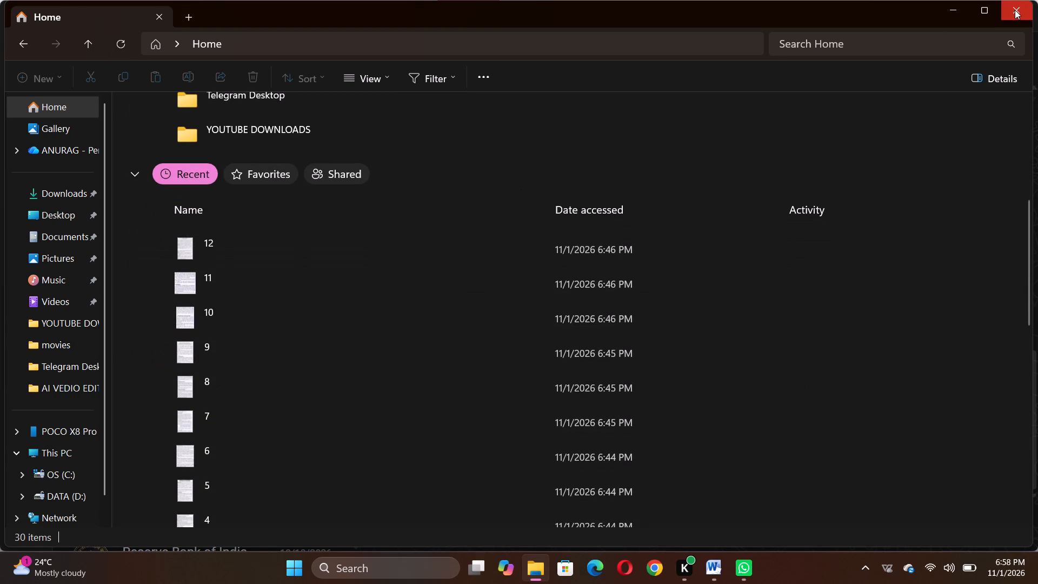
left_click(1015, 10)
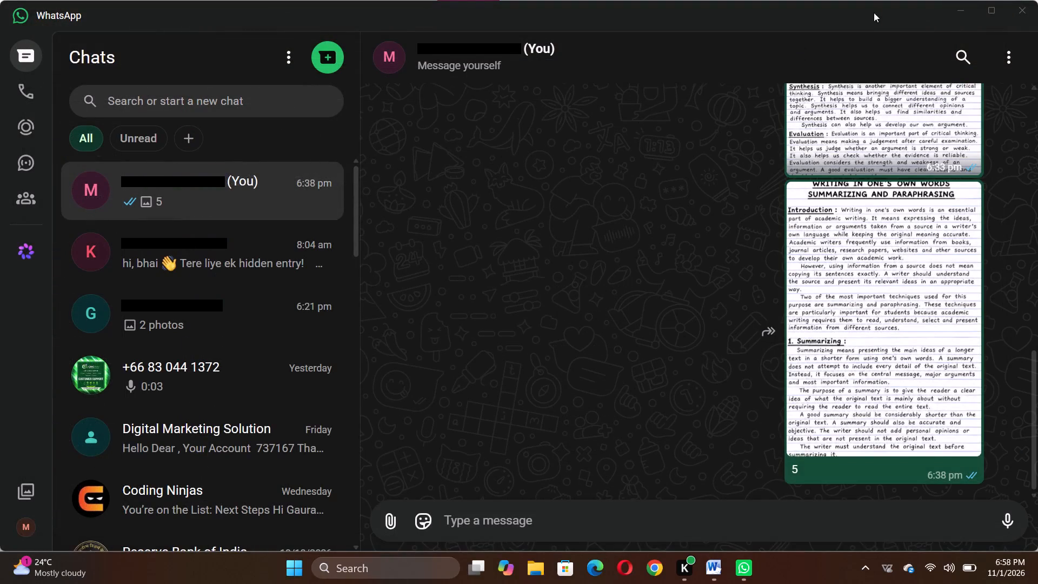
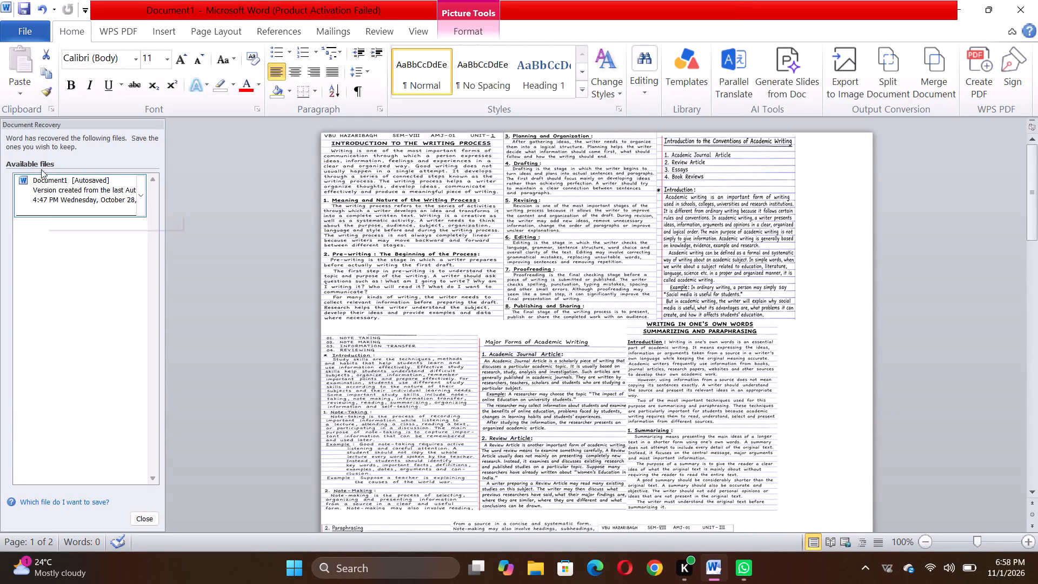
Save the document again as a PDF named 456963 in the OneDrive Documents folder, replacing the existing file.
left_click(35, 31)
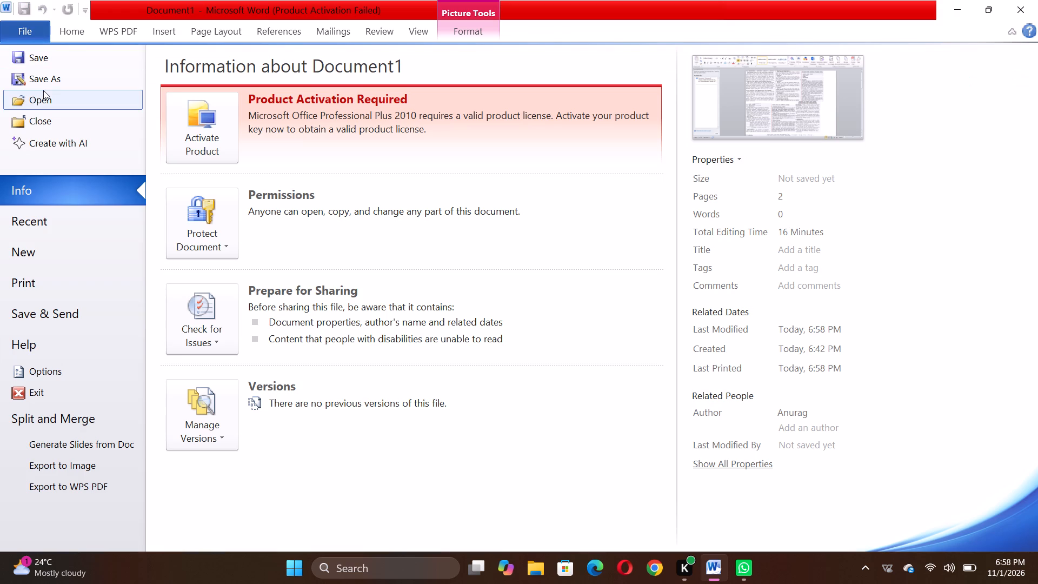
left_click(46, 61)
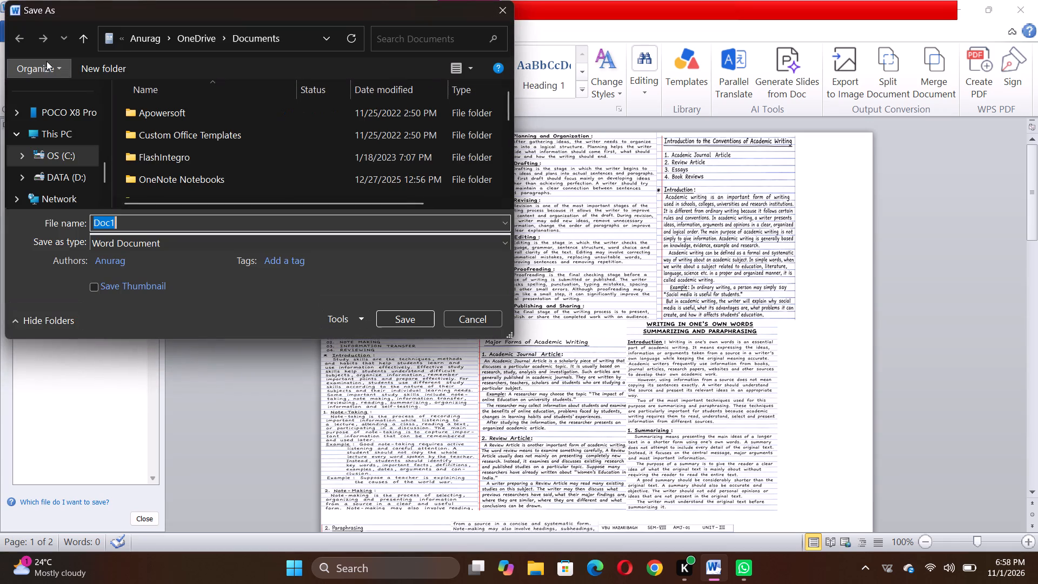
scroll(61, 178, "down", 2)
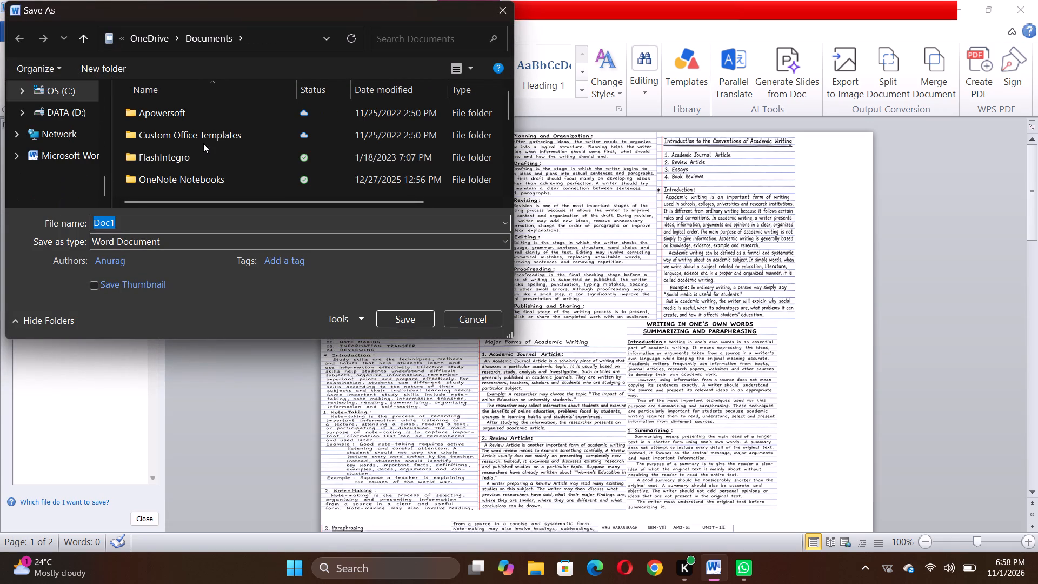
scroll(209, 143, "down", 14)
scroll(209, 143, "up", 3)
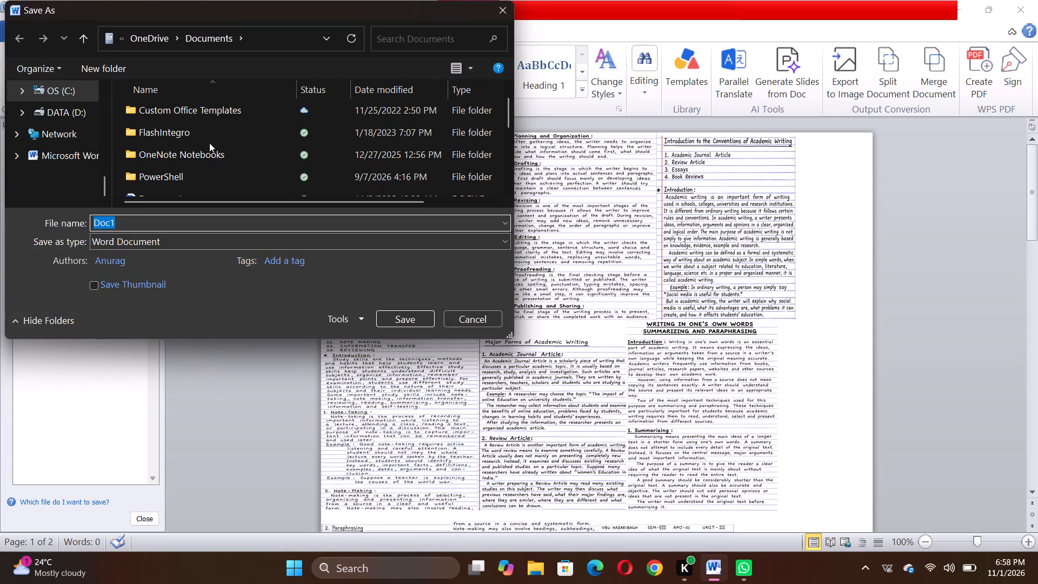
scroll(209, 143, "up", 1)
left_click(244, 247)
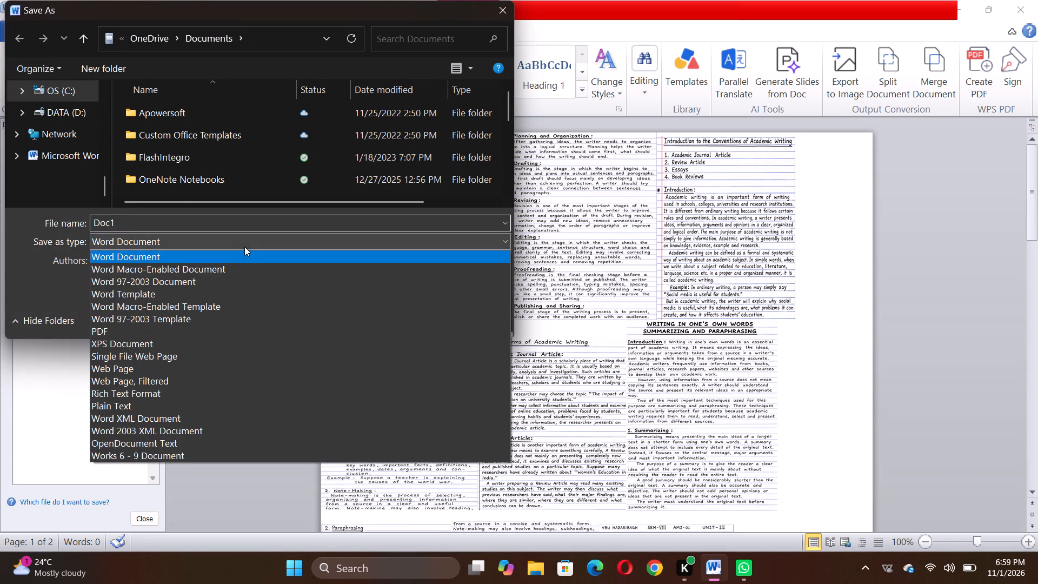
left_click(209, 330)
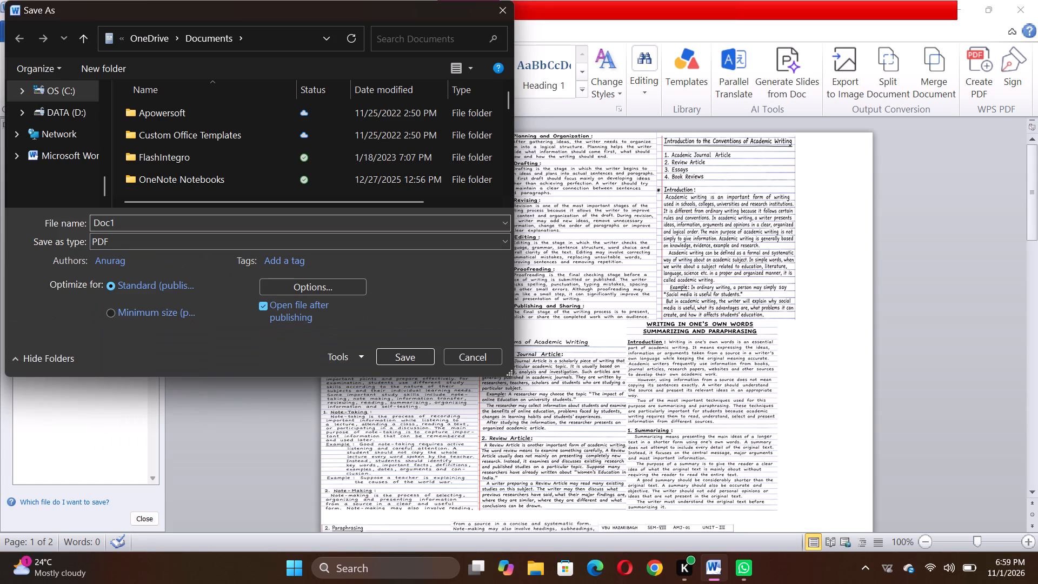
left_click(198, 220)
key("BackSpace")
key("BackSpace")
key("BackSpace")
key("BackSpace")
key("BackSpace")
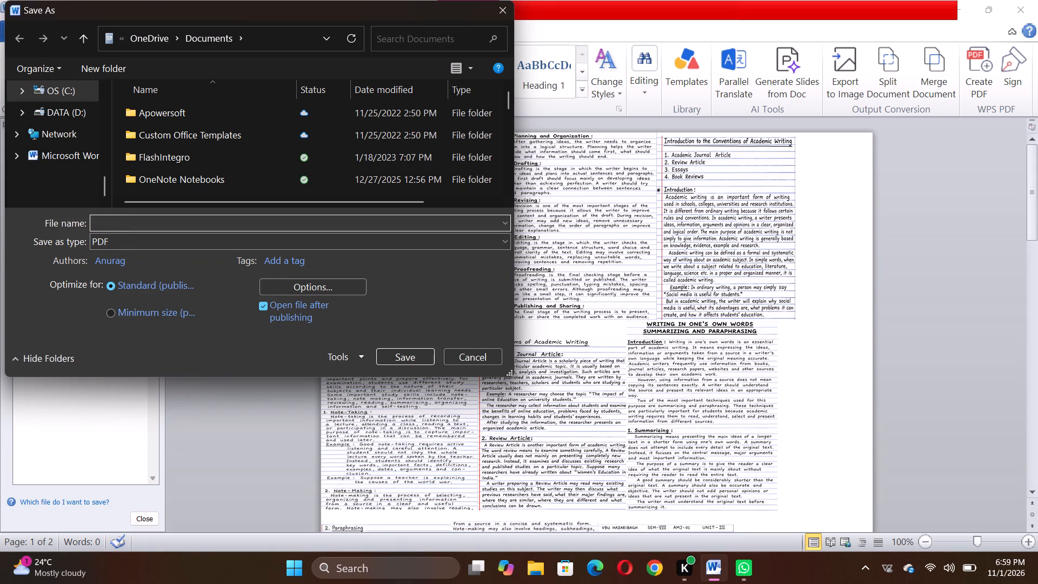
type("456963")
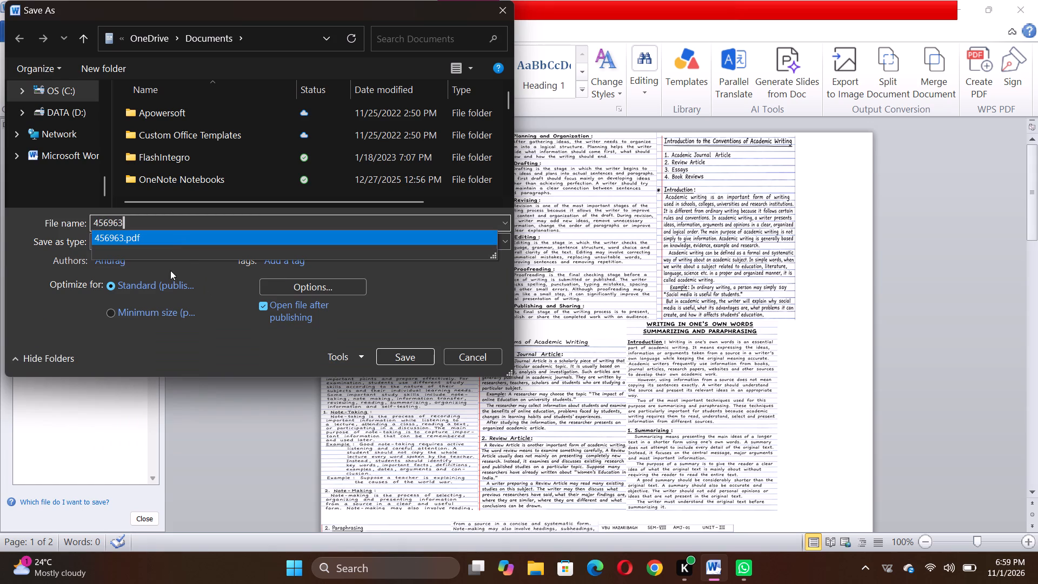
left_click(395, 357)
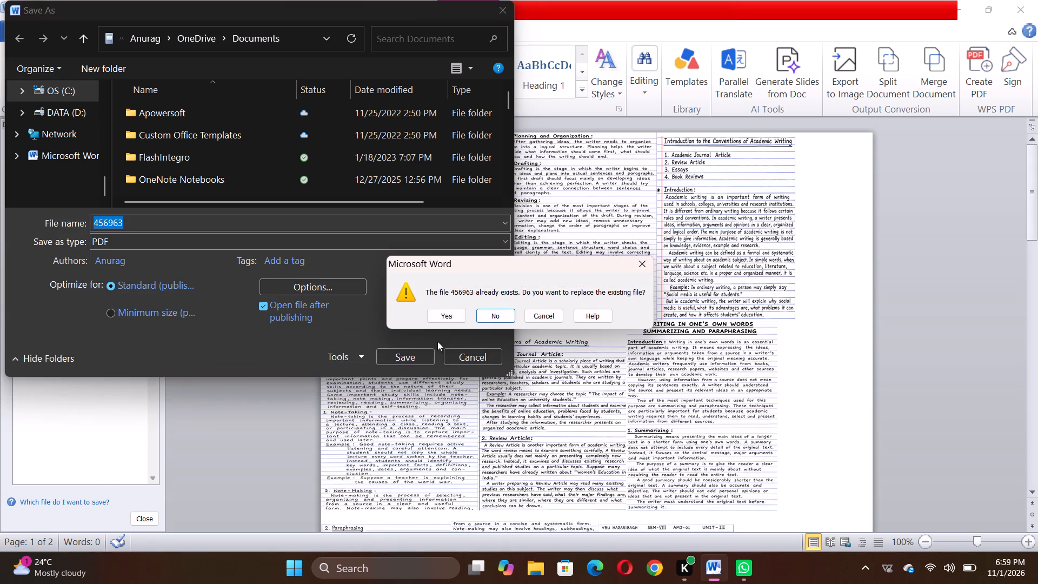
left_click(451, 317)
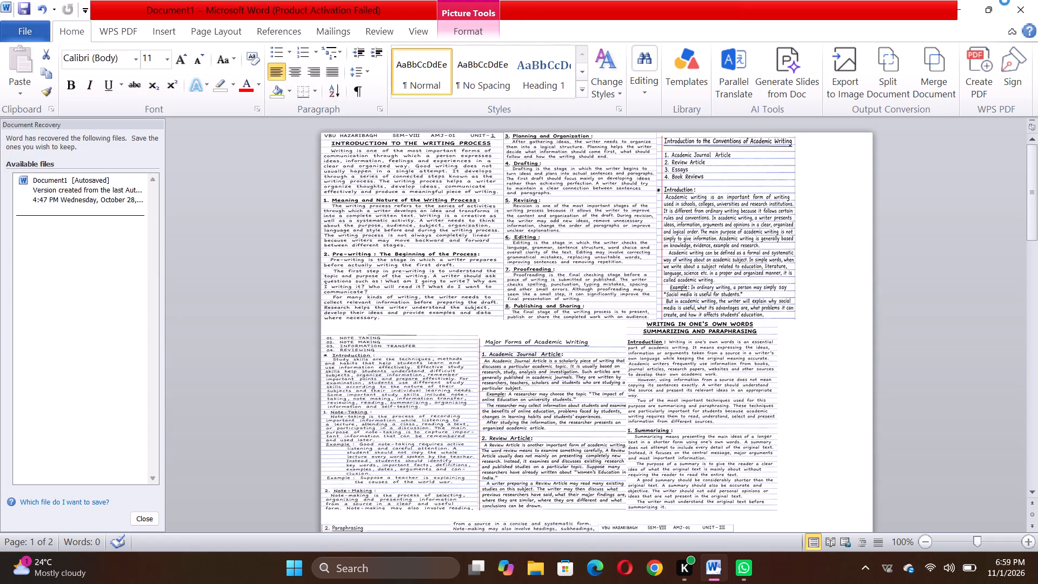
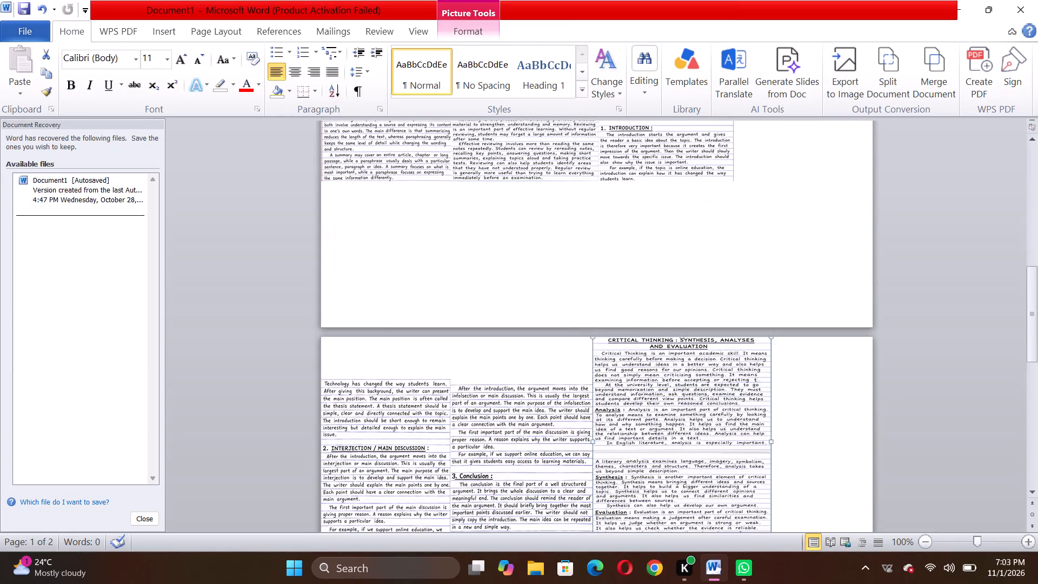
Review the arrangement of the note-page pictures on the document's second page.
scroll(723, 389, "down", 4)
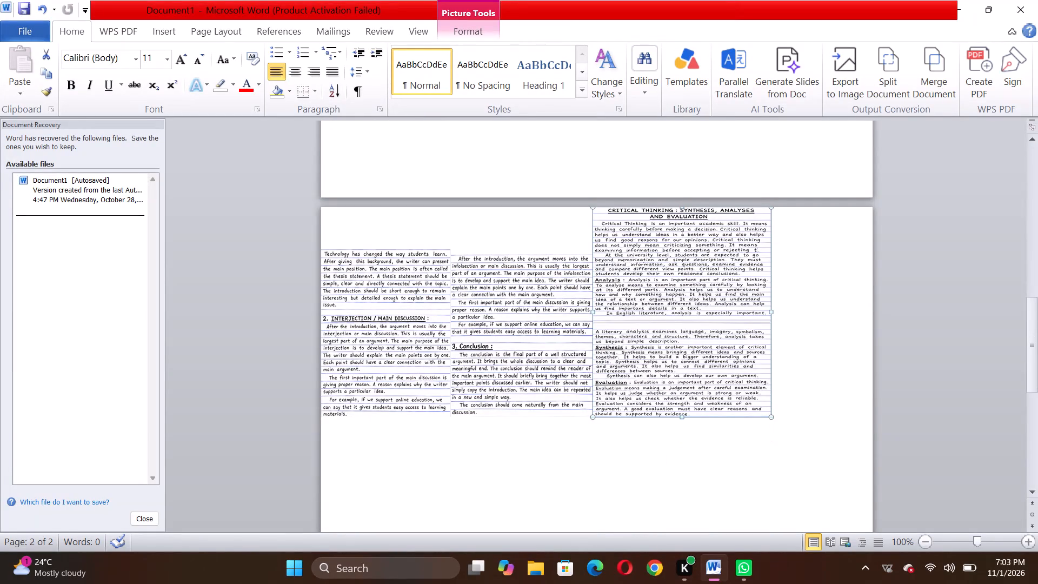
scroll(771, 419, "down", 3)
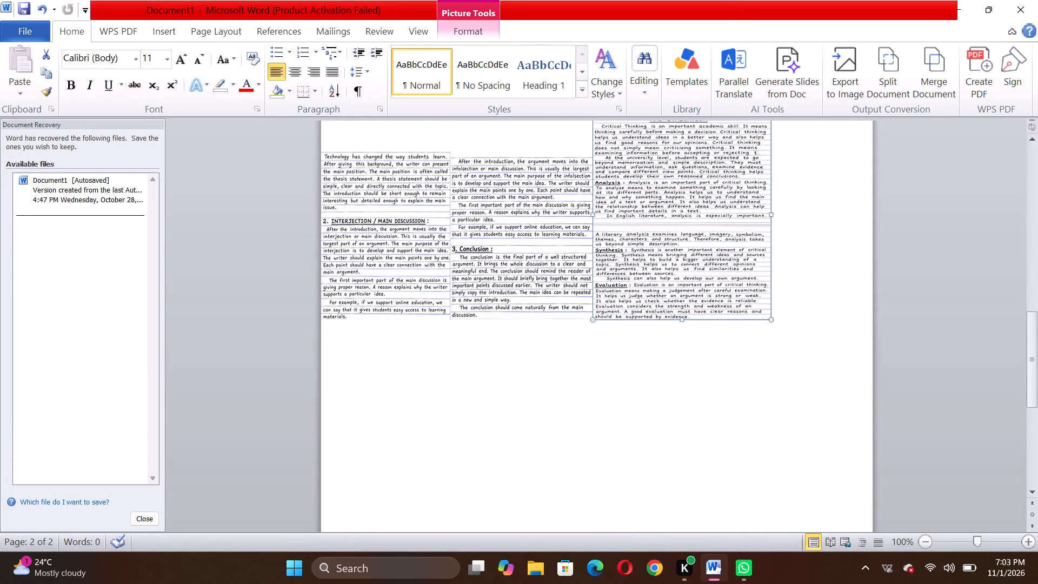
scroll(771, 419, "down", 12)
scroll(774, 416, "up", 11)
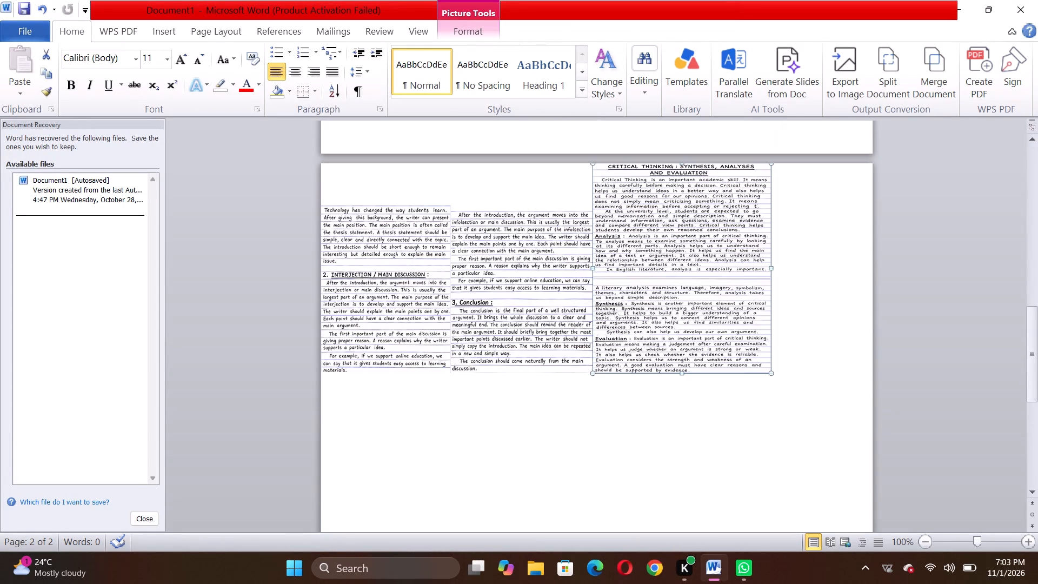
scroll(792, 456, "up", 3)
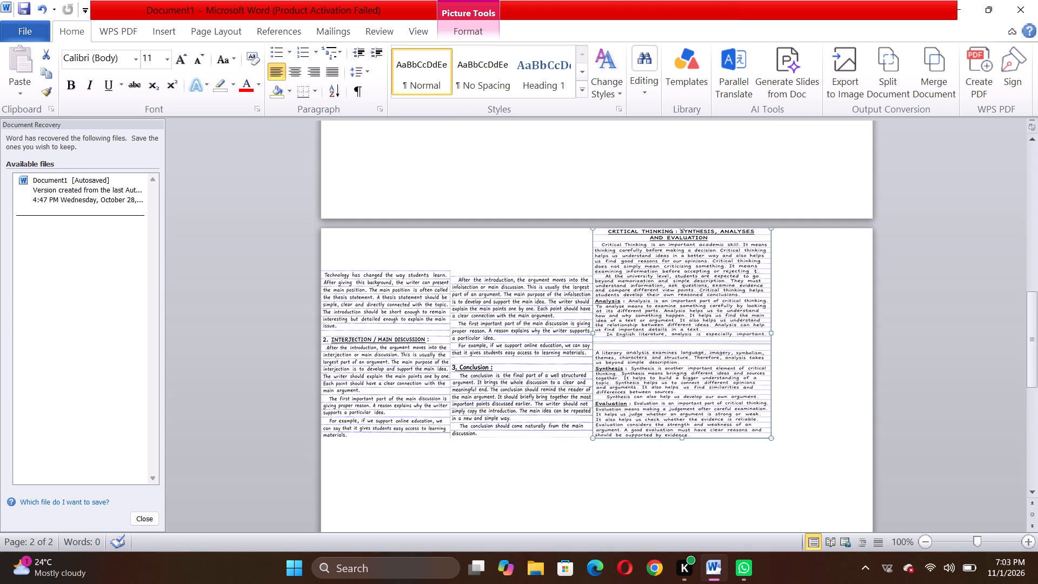
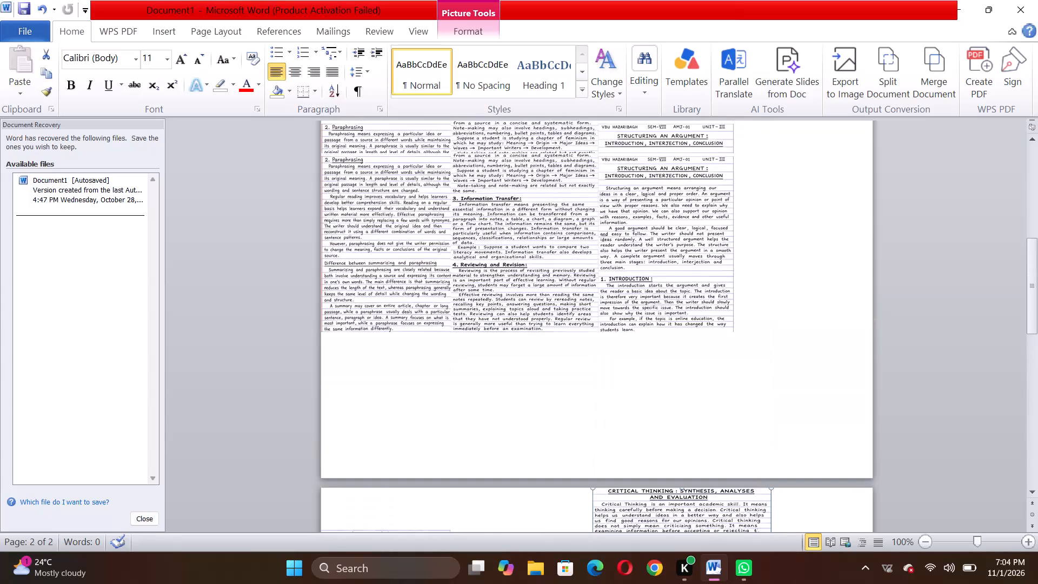
Review the first page's picture rows and select the "Writing in One's Own Words" note picture in the second row.
scroll(794, 443, "up", 7)
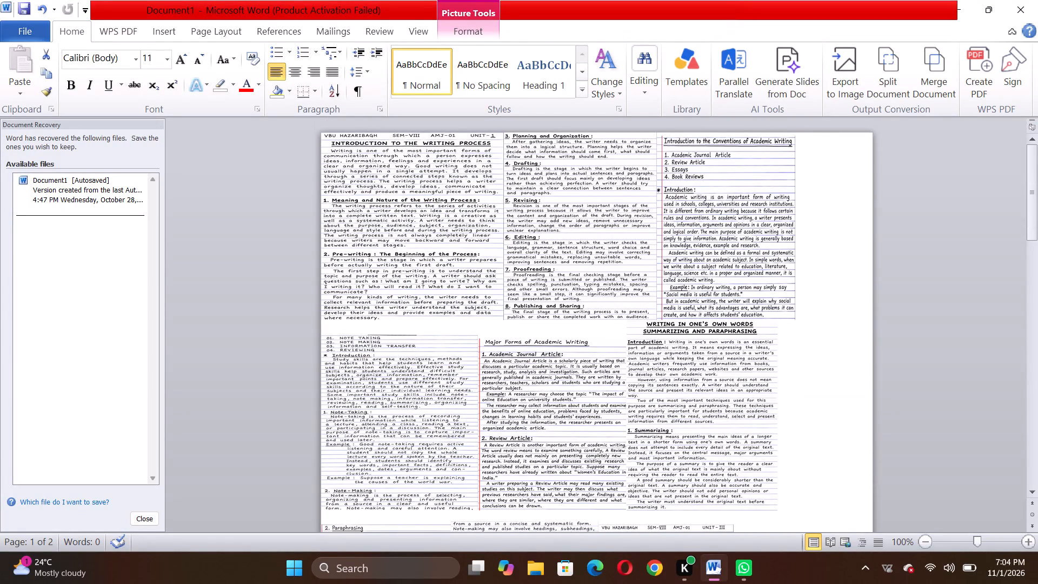
scroll(757, 301, "down", 3)
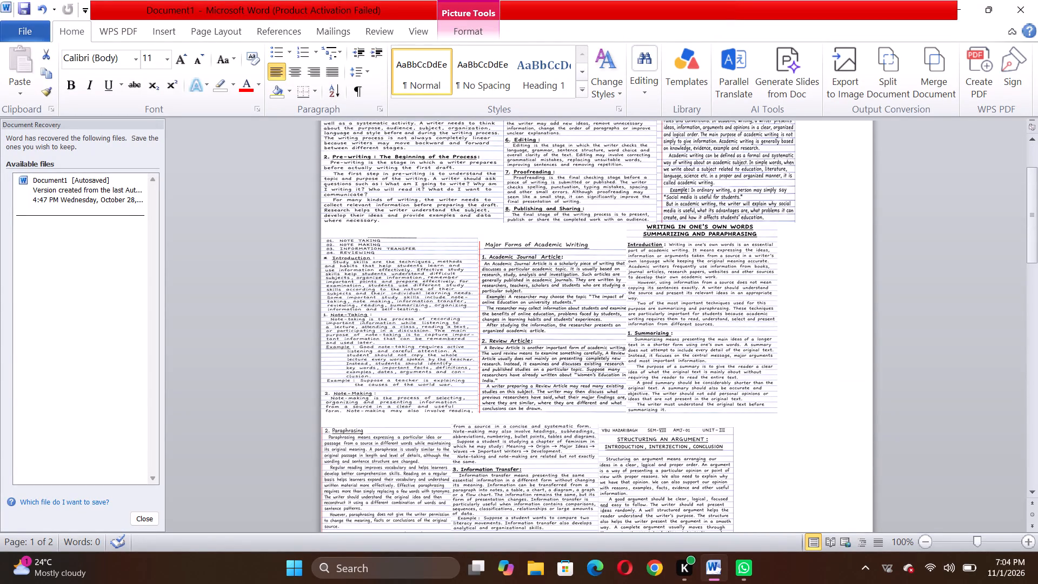
left_click(750, 301)
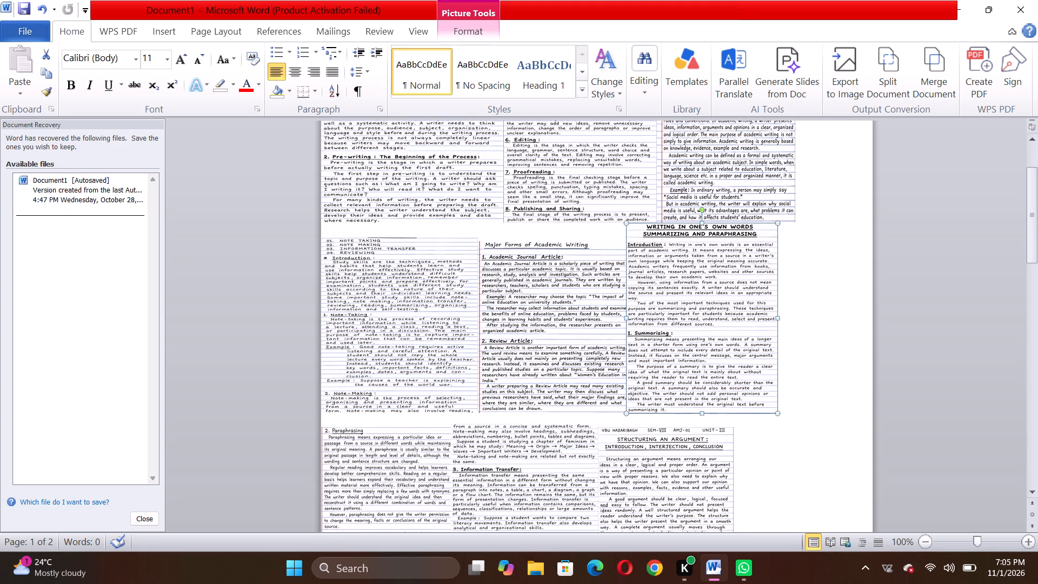
scroll(750, 301, "up", 4)
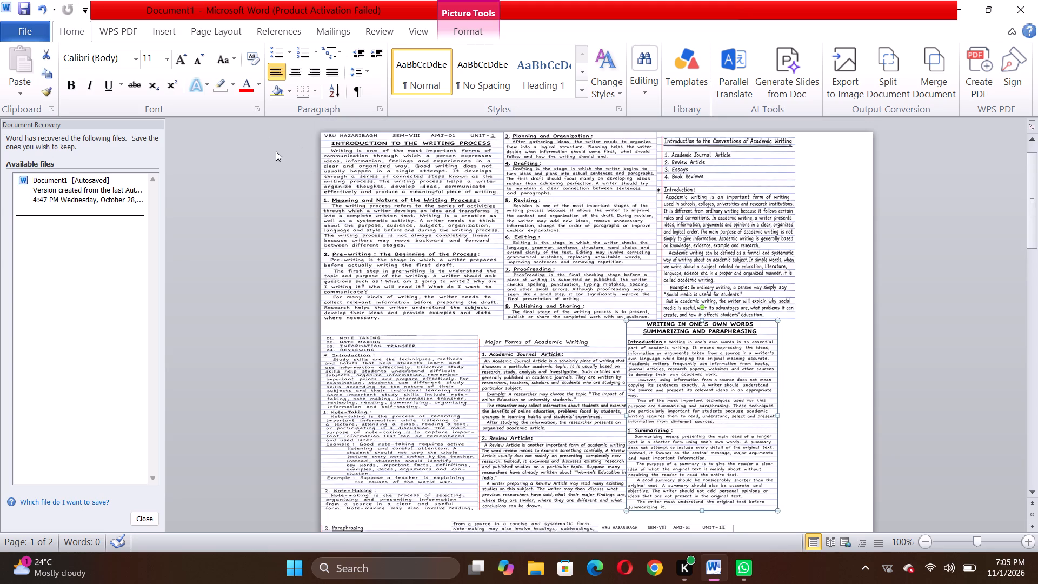